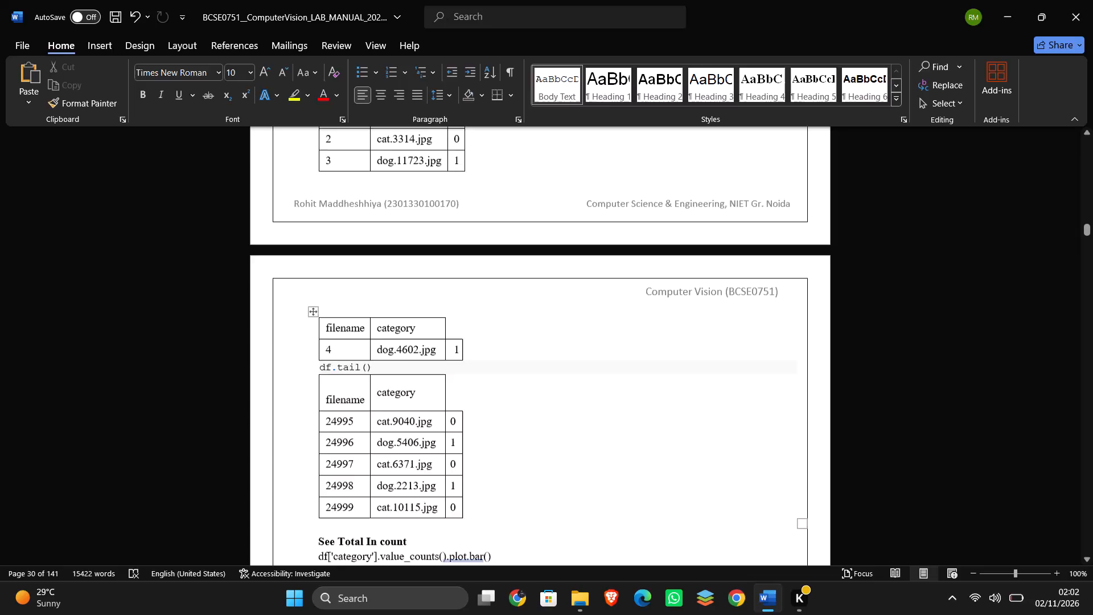
Delete the surplus blank lines between model.summary() and the "Please use `rate`" output text.
{"action": "scroll", "coordinate": [525, 410], "scroll_direction": "down", "scroll_amount": 1}
{"action": "scroll", "coordinate": [525, 410], "scroll_direction": "up", "scroll_amount": 2}
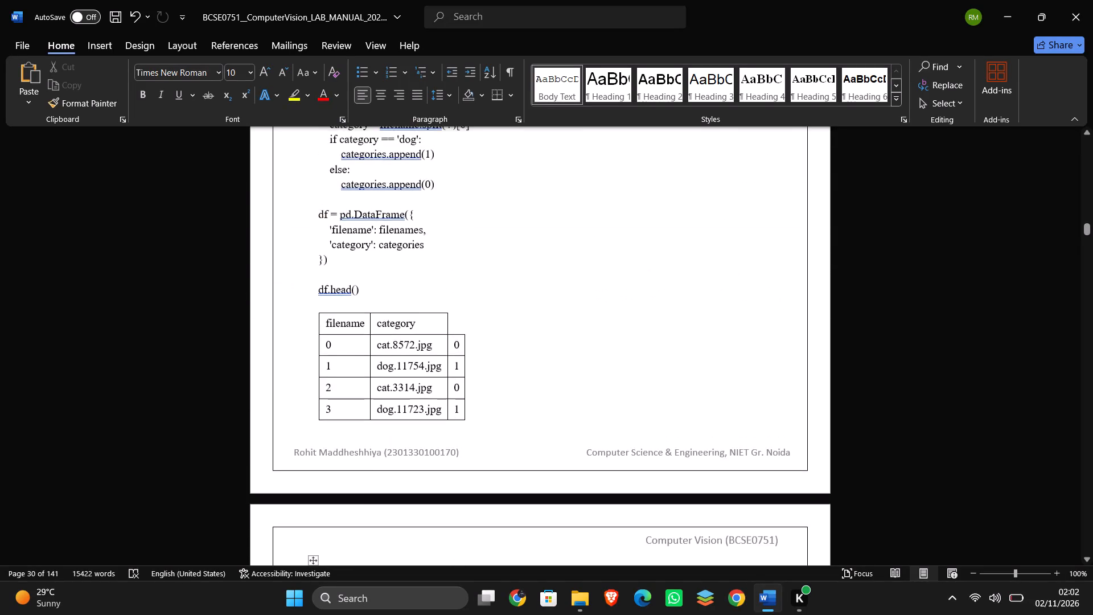
{"action": "scroll", "coordinate": [525, 410], "scroll_direction": "down", "scroll_amount": 3}
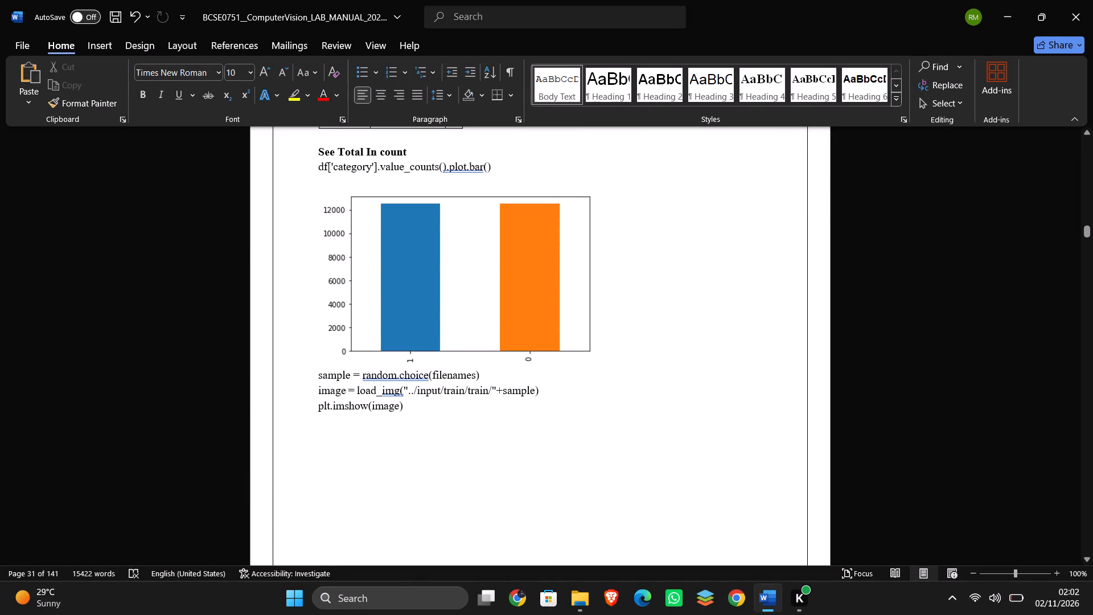
{"action": "scroll", "coordinate": [525, 410], "scroll_direction": "up", "scroll_amount": 1}
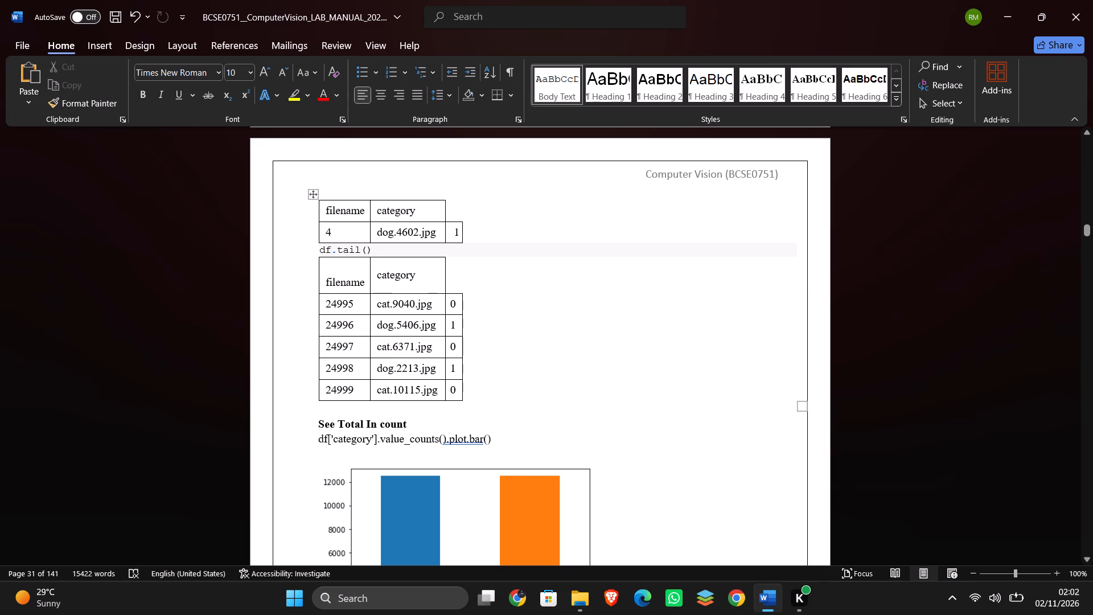
{"action": "scroll", "coordinate": [511, 347], "scroll_direction": "down", "scroll_amount": 1}
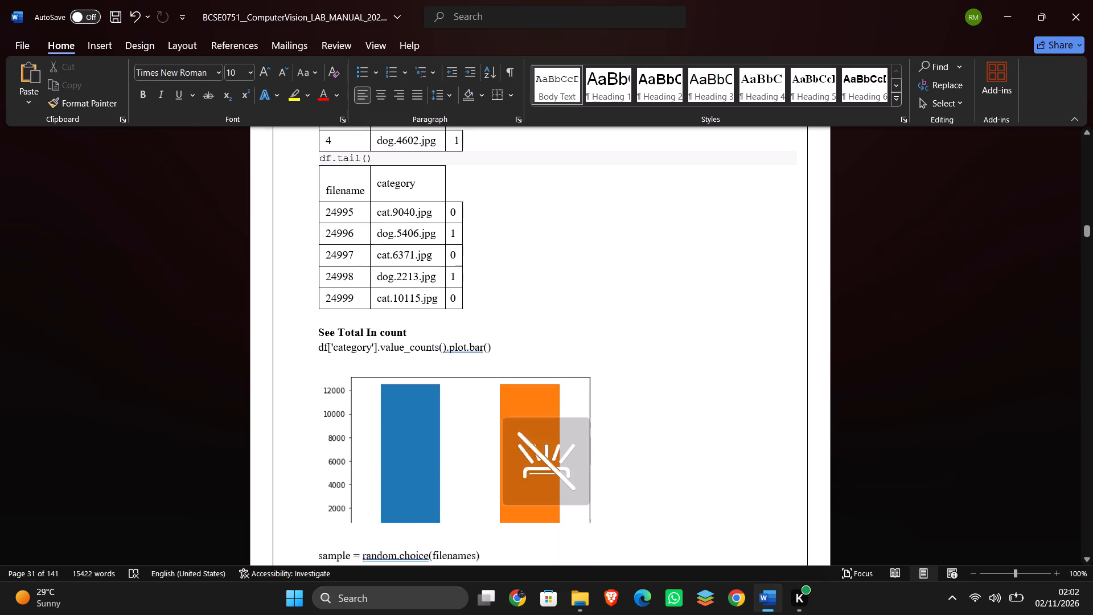
{"action": "scroll", "coordinate": [511, 347], "scroll_direction": "down", "scroll_amount": 3}
{"action": "scroll", "coordinate": [511, 347], "scroll_direction": "up", "scroll_amount": 1}
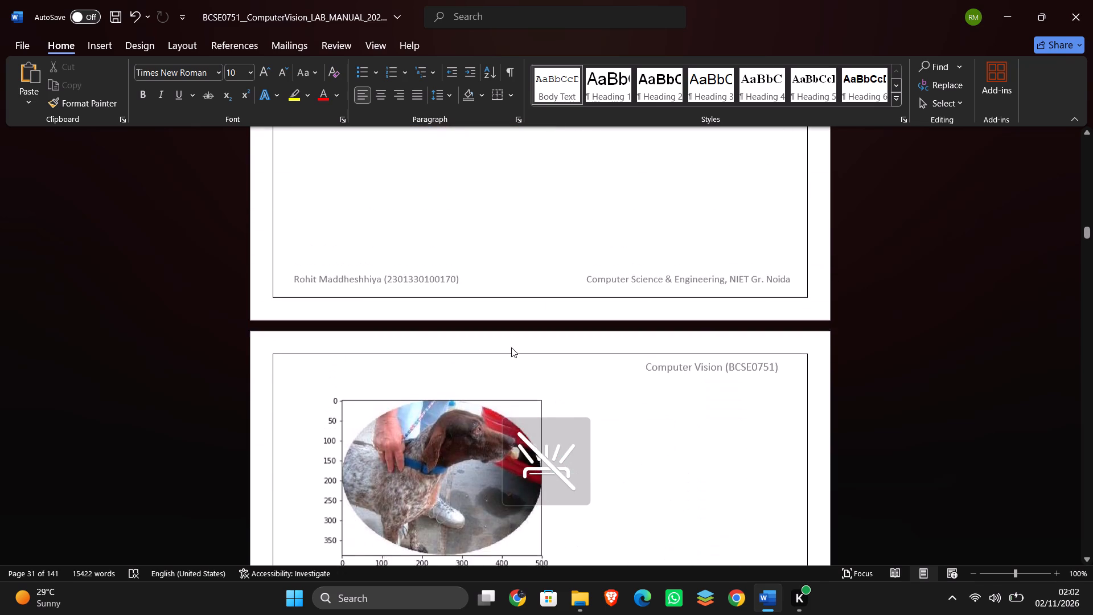
{"action": "scroll", "coordinate": [511, 347], "scroll_direction": "down", "scroll_amount": 3}
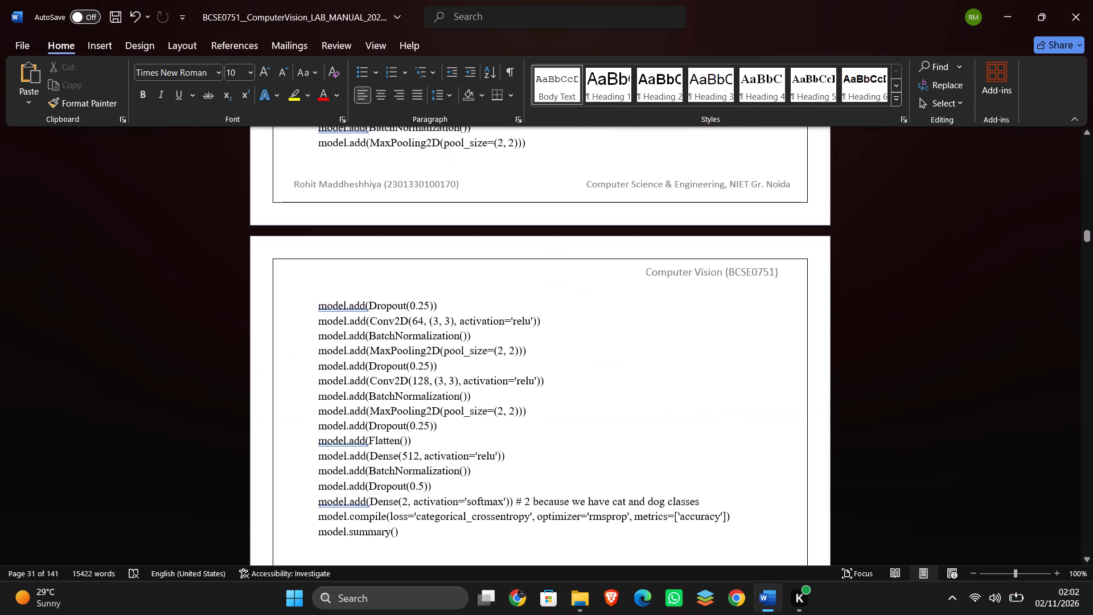
{"action": "scroll", "coordinate": [511, 347], "scroll_direction": "down", "scroll_amount": 2}
{"action": "scroll", "coordinate": [511, 347], "scroll_direction": "up", "scroll_amount": 1}
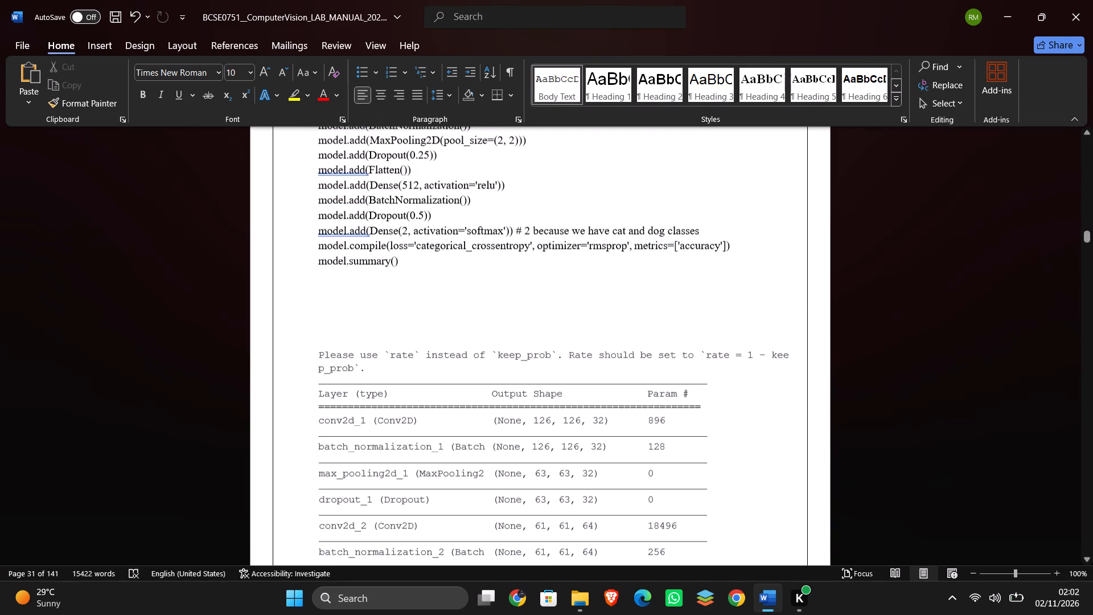
{"action": "left_click", "coordinate": [398, 338]}
{"action": "key", "text": "BackSpace"}
{"action": "key", "text": "BackSpace"}
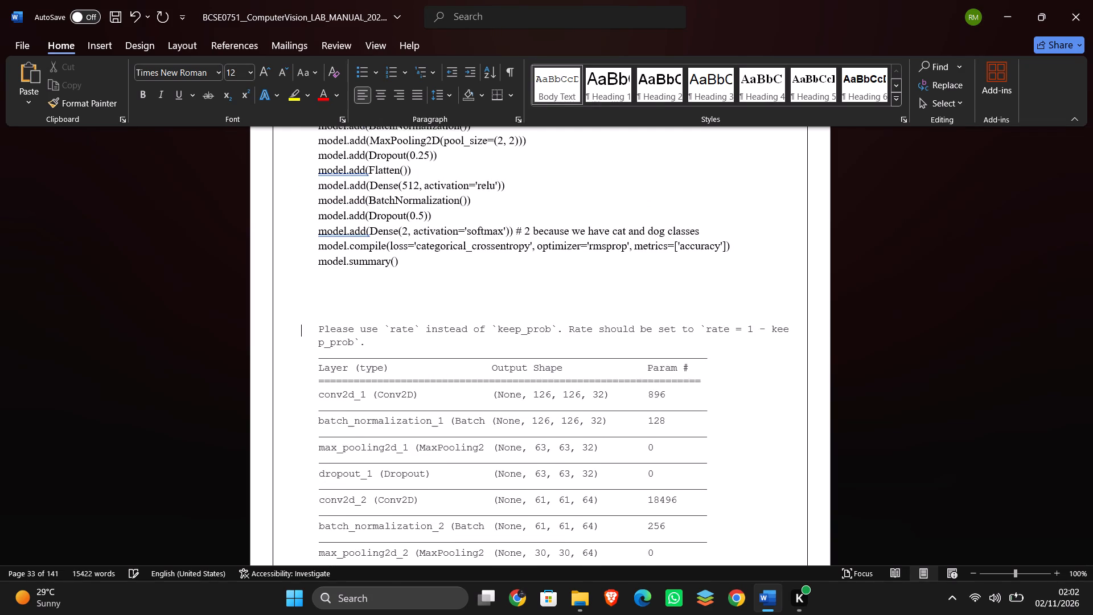
{"action": "key", "text": "BackSpace"}
{"action": "key", "text": "BackSpace"}
{"action": "key", "text": "BackSpace"}
Review the remaining code, outputs and plots of the cat and dog classification program up to the Program 6 heading.
{"action": "scroll", "coordinate": [398, 338], "scroll_direction": "down", "scroll_amount": 1}
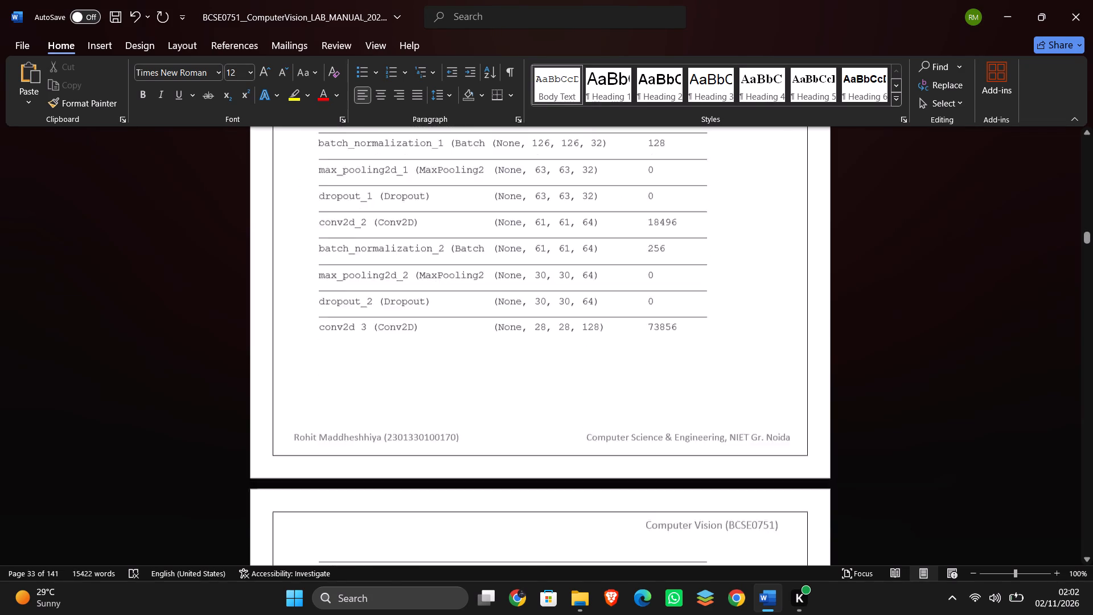
{"action": "scroll", "coordinate": [398, 338], "scroll_direction": "down", "scroll_amount": 2}
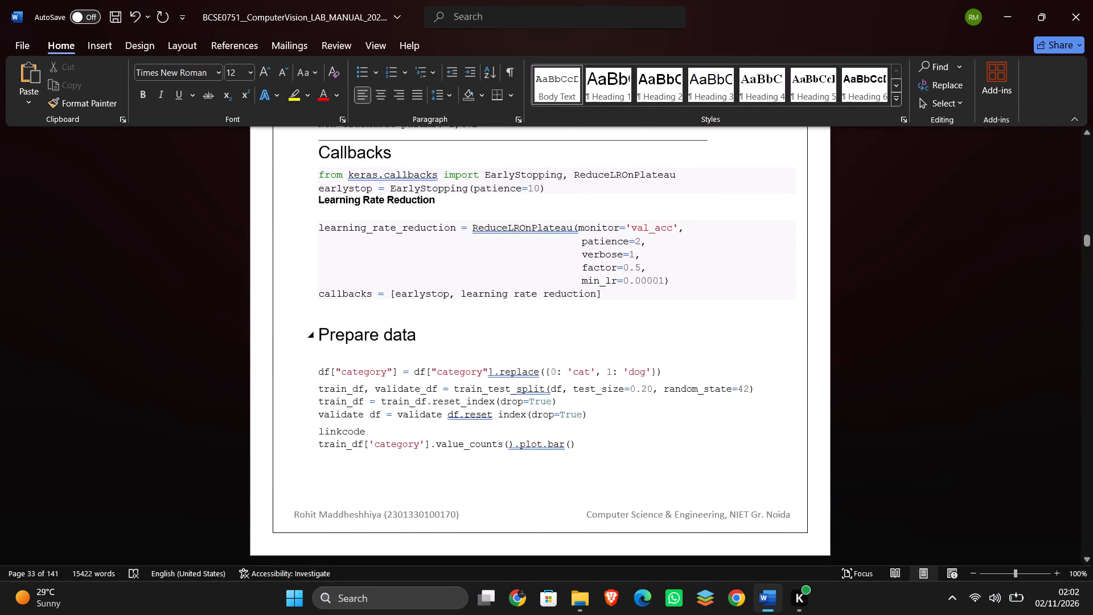
{"action": "scroll", "coordinate": [398, 338], "scroll_direction": "down", "scroll_amount": 4}
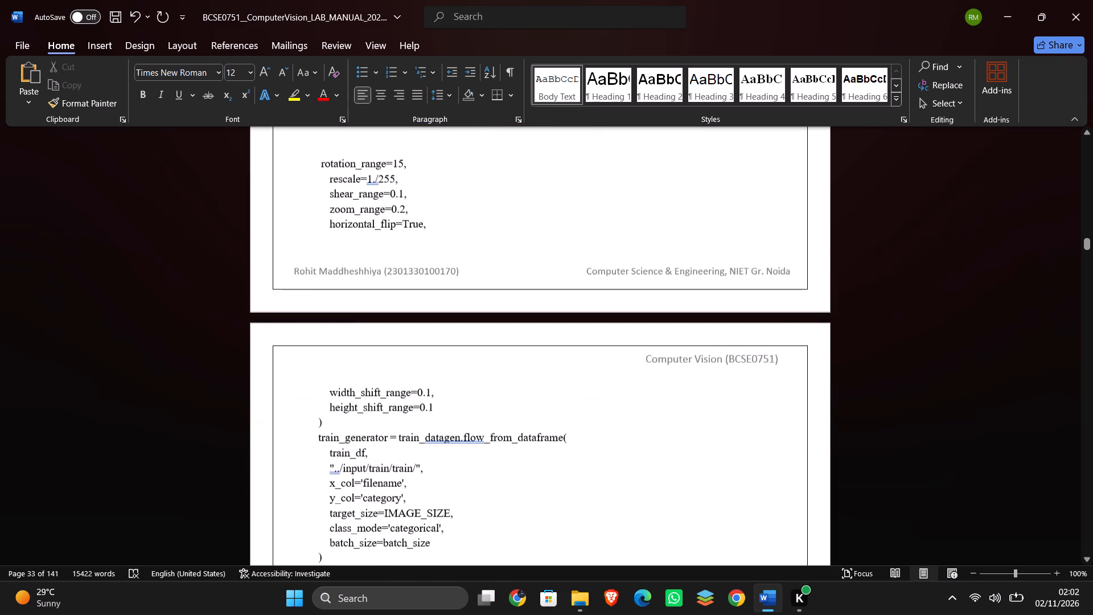
{"action": "scroll", "coordinate": [398, 338], "scroll_direction": "down", "scroll_amount": 2}
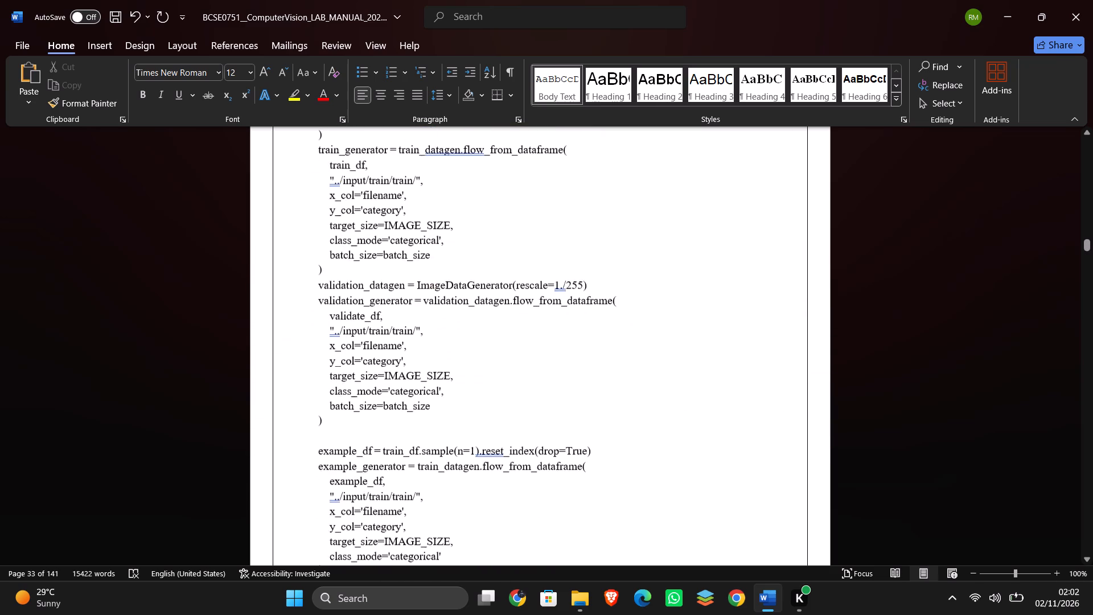
{"action": "scroll", "coordinate": [398, 338], "scroll_direction": "down", "scroll_amount": 3}
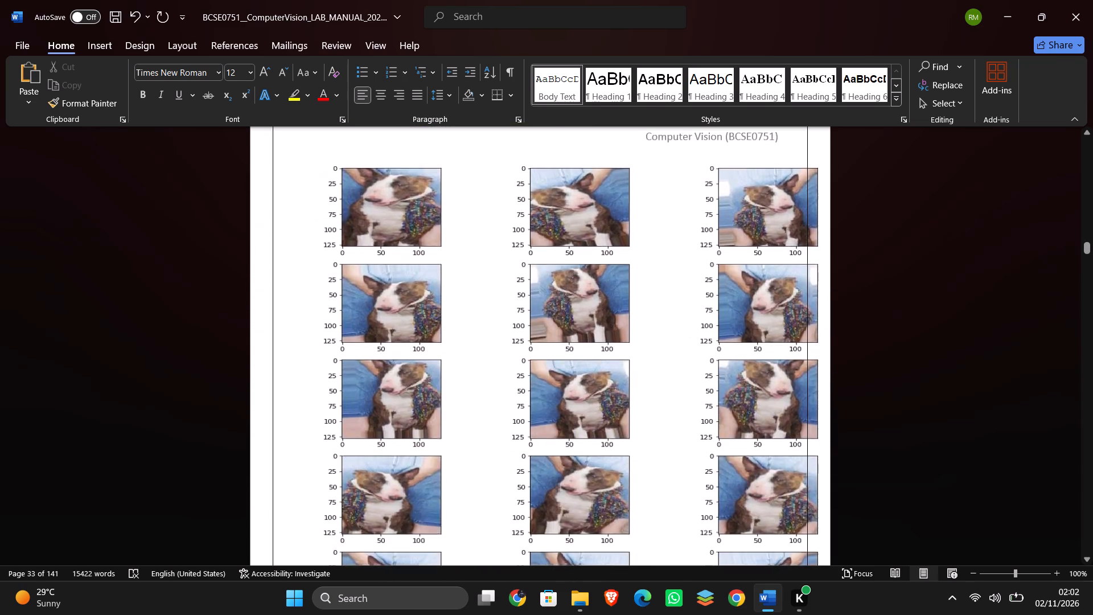
{"action": "scroll", "coordinate": [398, 338], "scroll_direction": "down", "scroll_amount": 4}
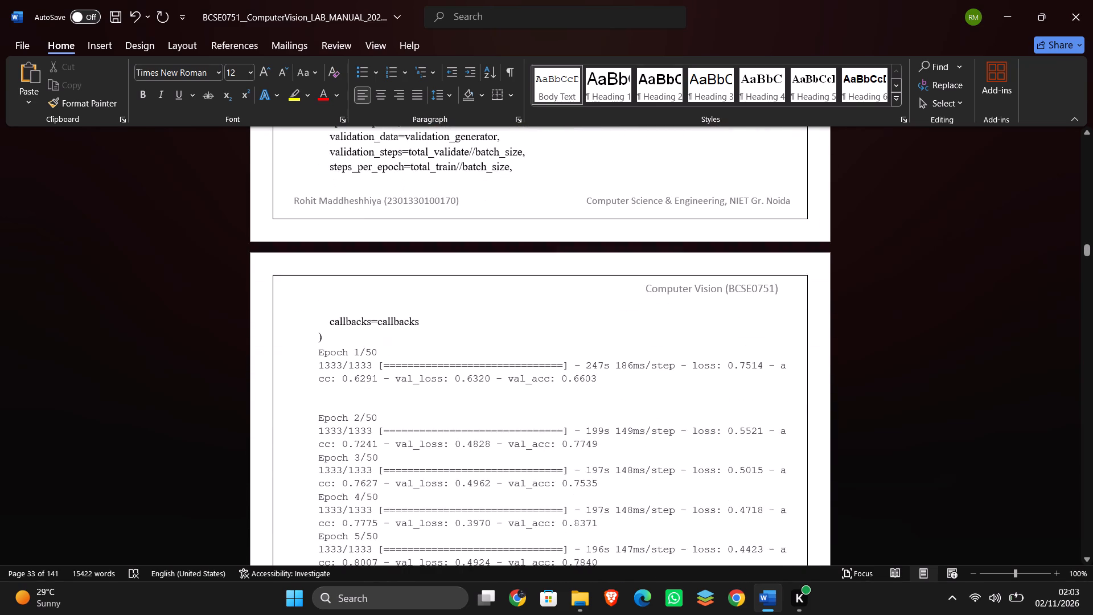
{"action": "scroll", "coordinate": [398, 338], "scroll_direction": "down", "scroll_amount": 2}
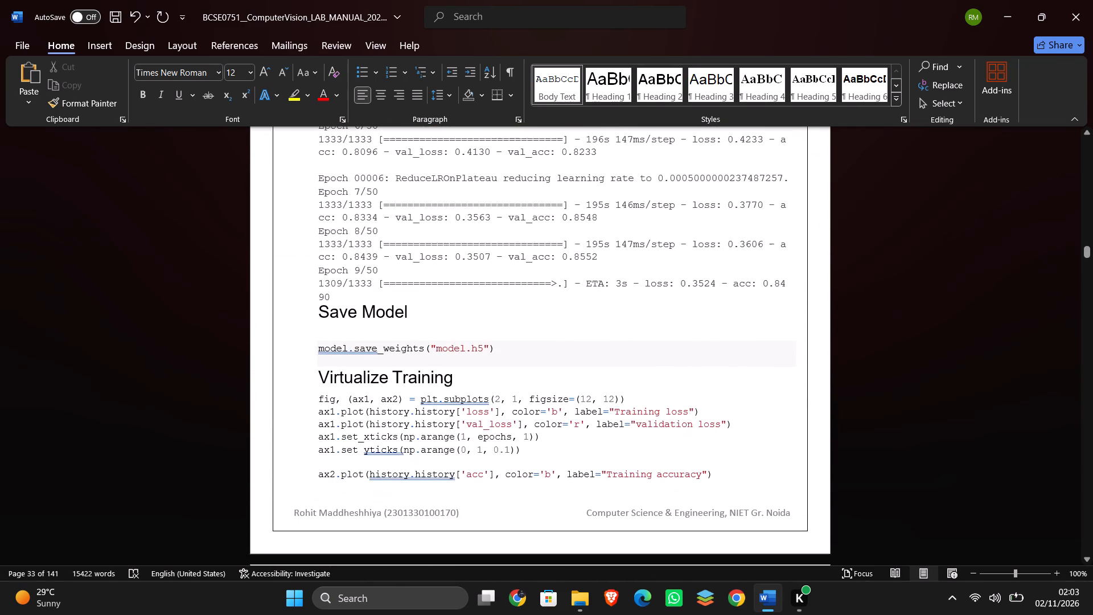
{"action": "scroll", "coordinate": [398, 338], "scroll_direction": "down", "scroll_amount": 3}
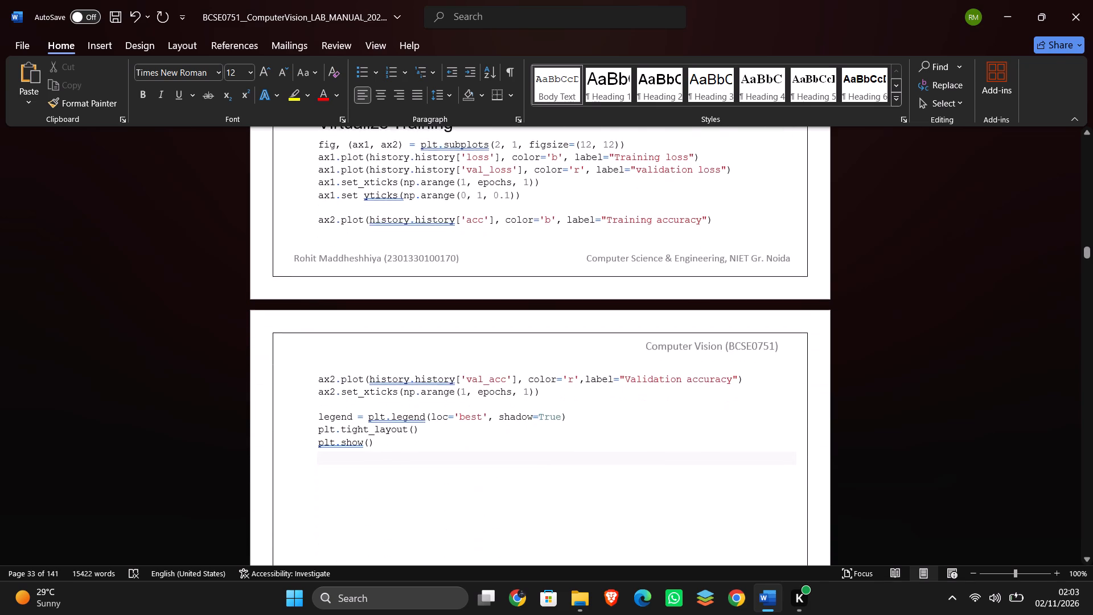
{"action": "scroll", "coordinate": [398, 338], "scroll_direction": "down", "scroll_amount": 3}
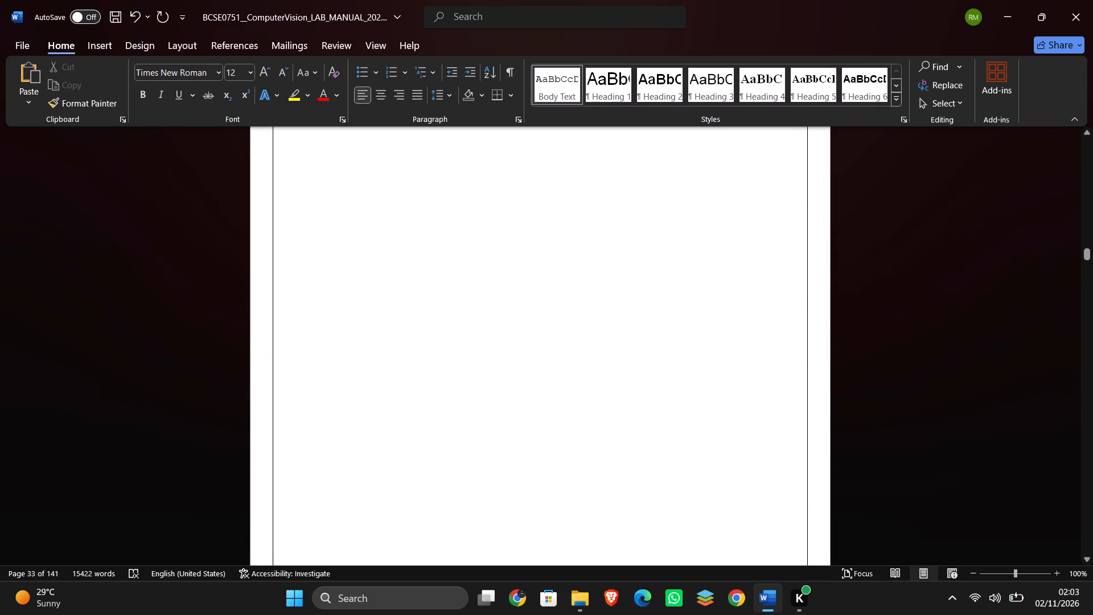
{"action": "scroll", "coordinate": [398, 338], "scroll_direction": "down", "scroll_amount": 3}
{"action": "scroll", "coordinate": [398, 338], "scroll_direction": "up", "scroll_amount": 3}
{"action": "scroll", "coordinate": [398, 338], "scroll_direction": "down", "scroll_amount": 5}
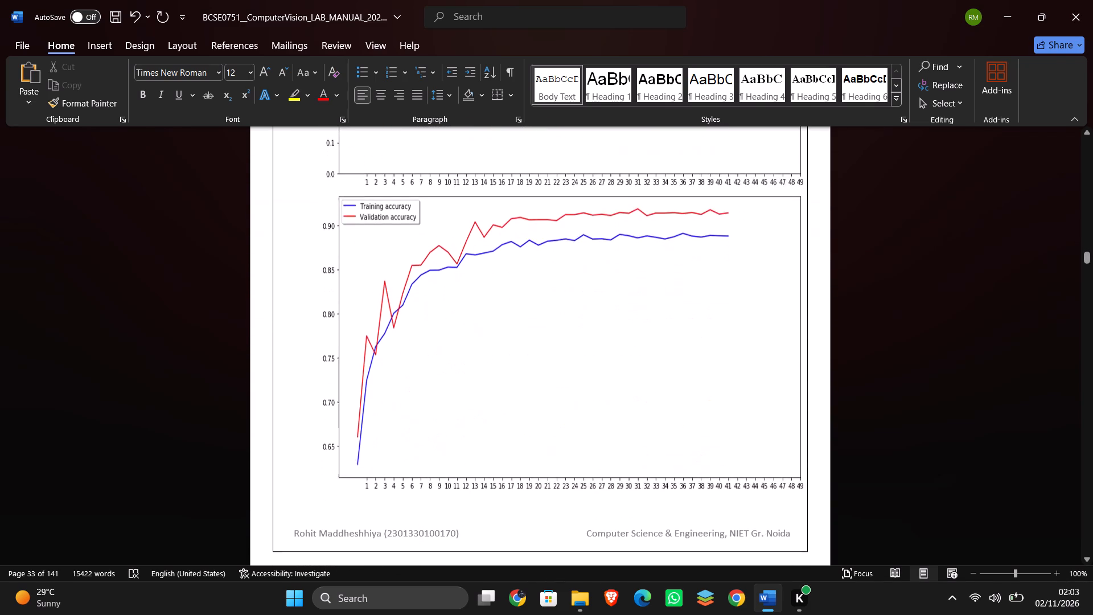
{"action": "scroll", "coordinate": [398, 338], "scroll_direction": "down", "scroll_amount": 3}
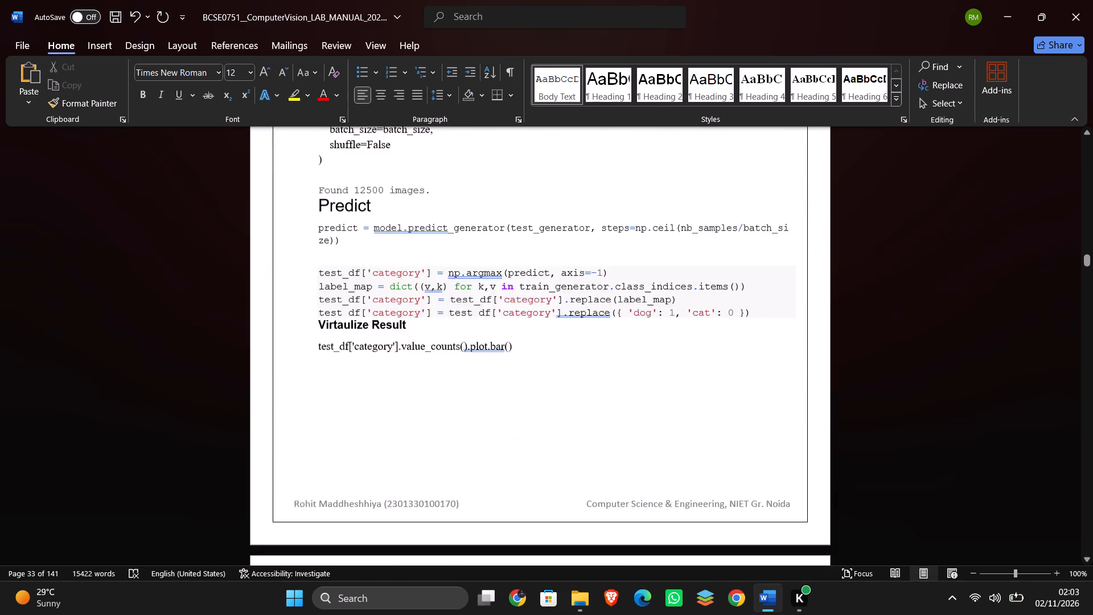
{"action": "scroll", "coordinate": [398, 338], "scroll_direction": "down", "scroll_amount": 3}
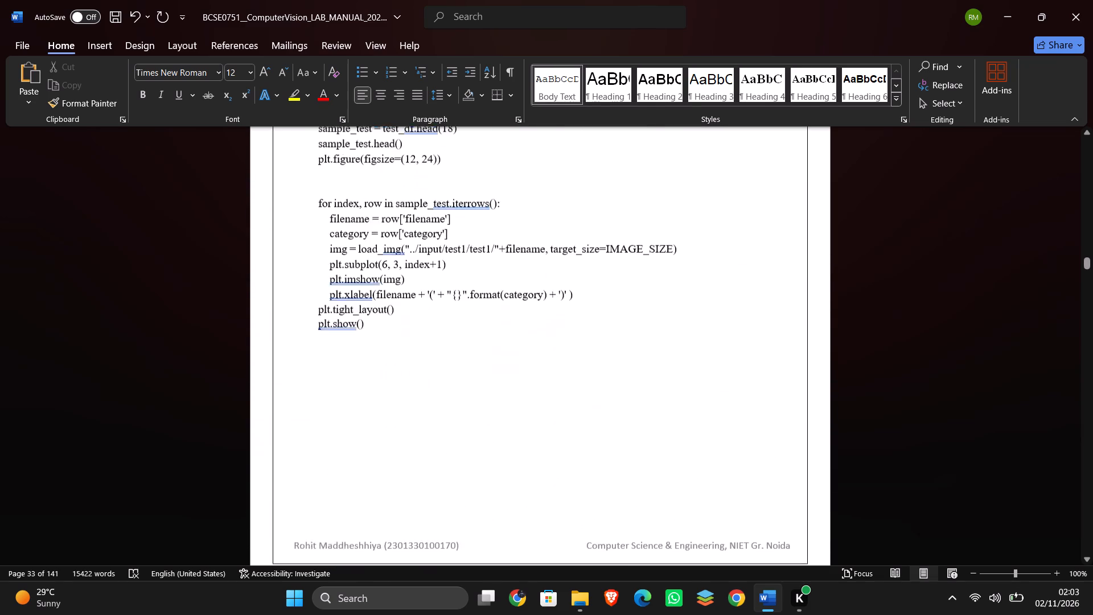
{"action": "scroll", "coordinate": [398, 338], "scroll_direction": "down", "scroll_amount": 4}
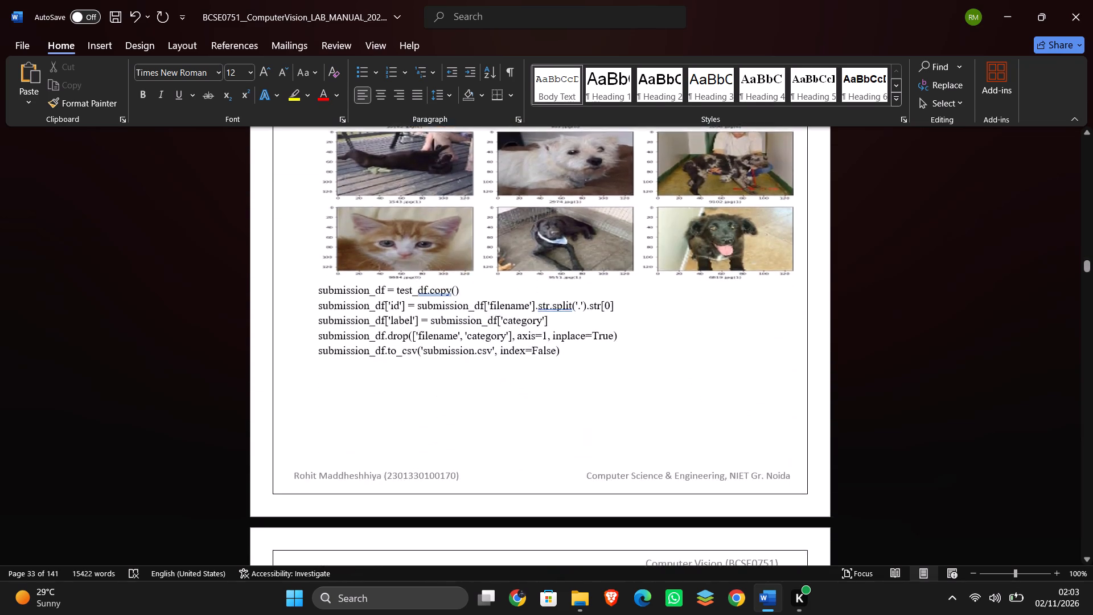
{"action": "scroll", "coordinate": [398, 338], "scroll_direction": "down", "scroll_amount": 3}
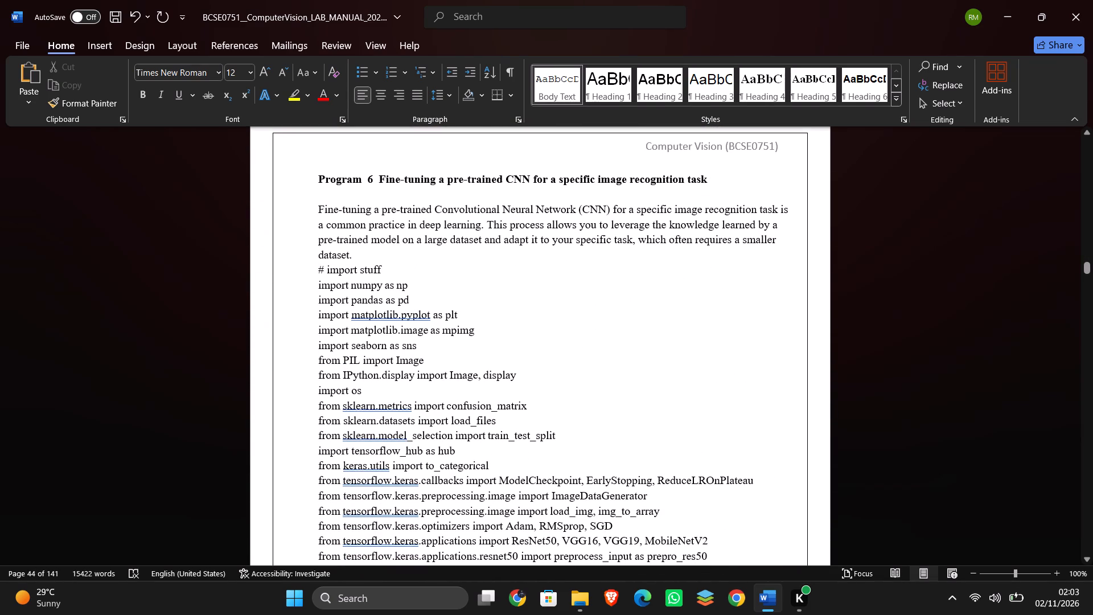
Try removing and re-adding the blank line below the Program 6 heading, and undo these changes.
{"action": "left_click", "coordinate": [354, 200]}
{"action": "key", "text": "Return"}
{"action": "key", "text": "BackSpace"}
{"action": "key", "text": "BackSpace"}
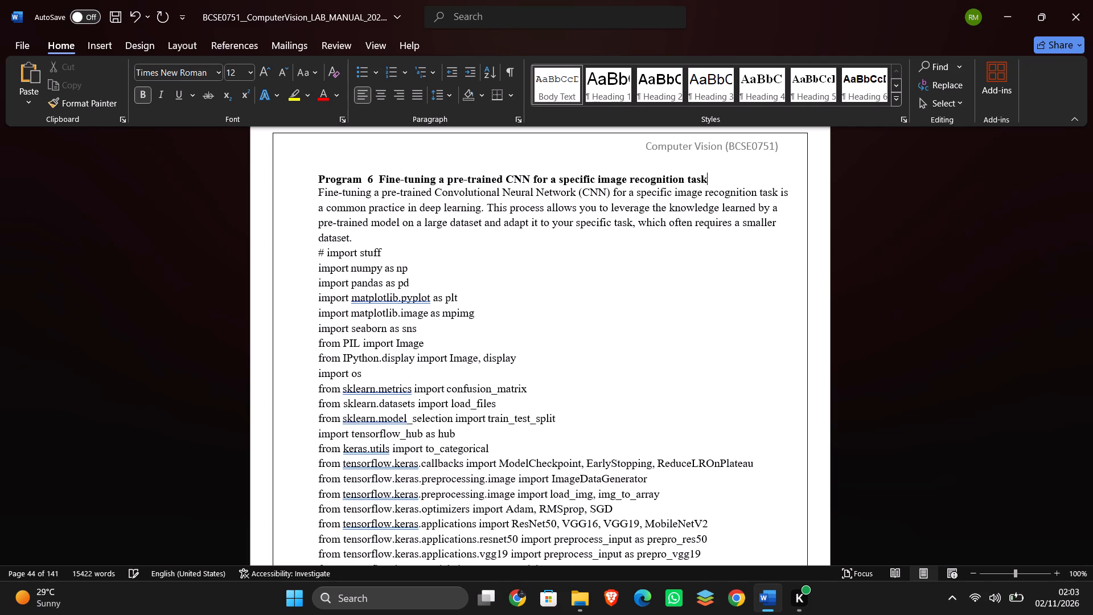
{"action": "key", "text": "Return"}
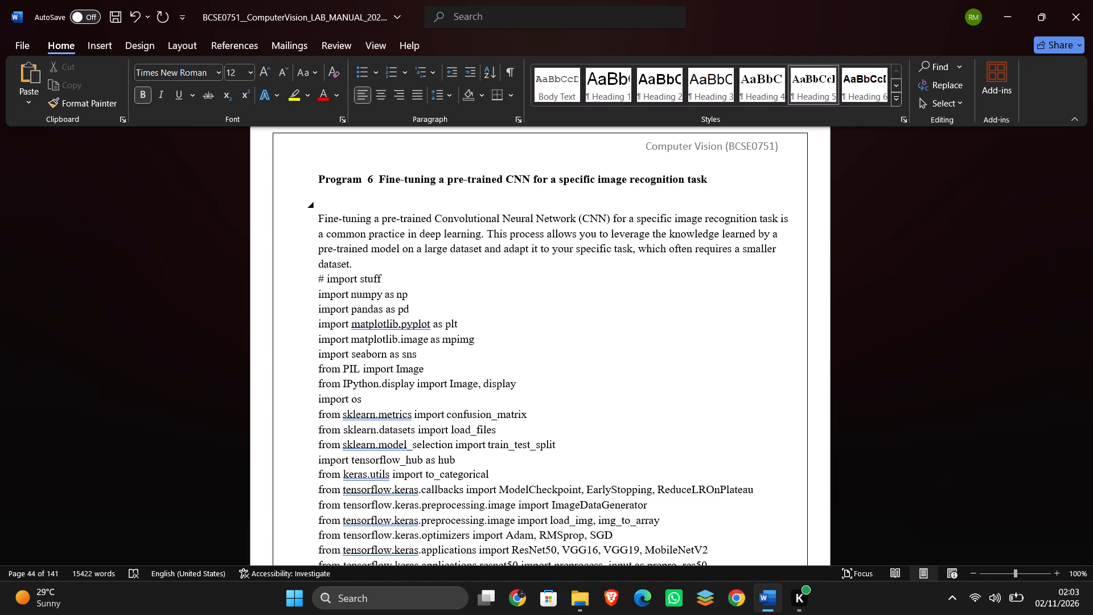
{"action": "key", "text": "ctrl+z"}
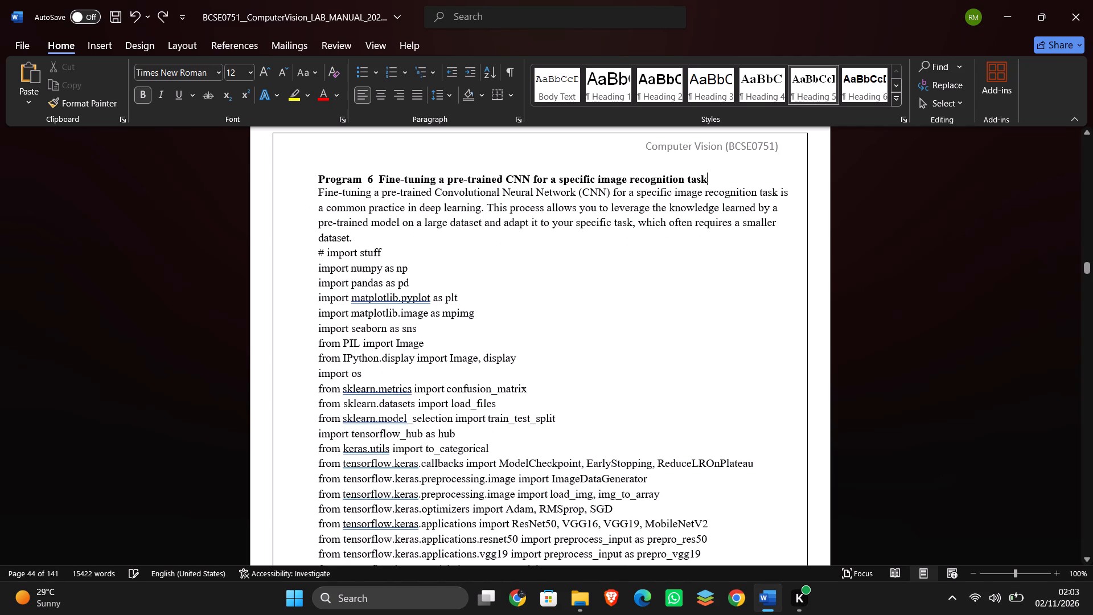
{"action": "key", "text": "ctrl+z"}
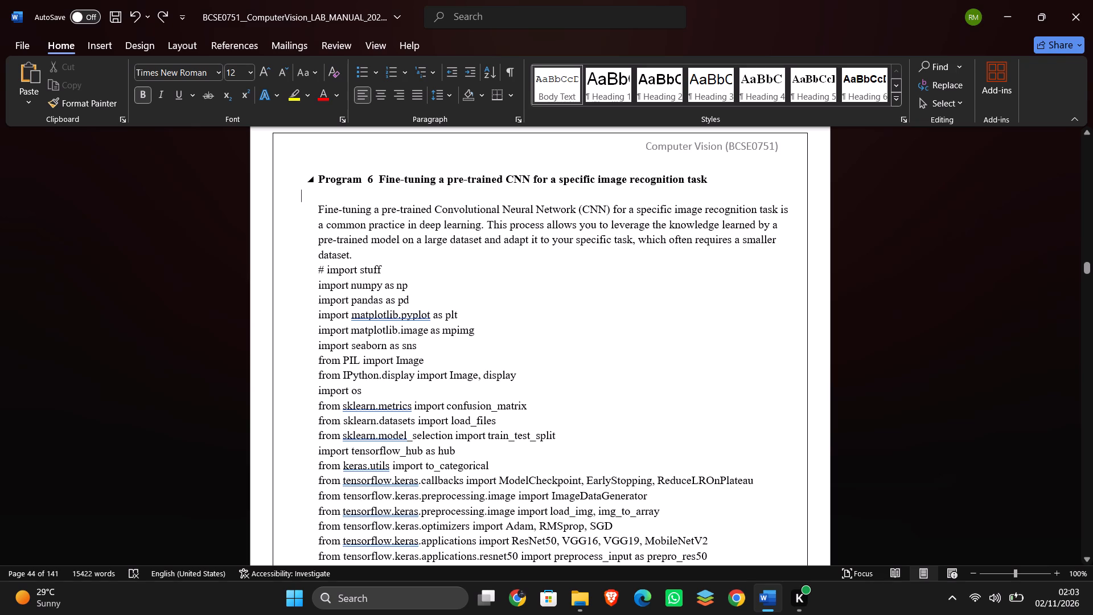
Split the Program 6 heading so the title "Fine-tuning a pre-trained CNN for a specific image recognition task" starts on its own line.
{"action": "left_click", "coordinate": [376, 178]}
{"action": "key", "text": "BackSpace"}
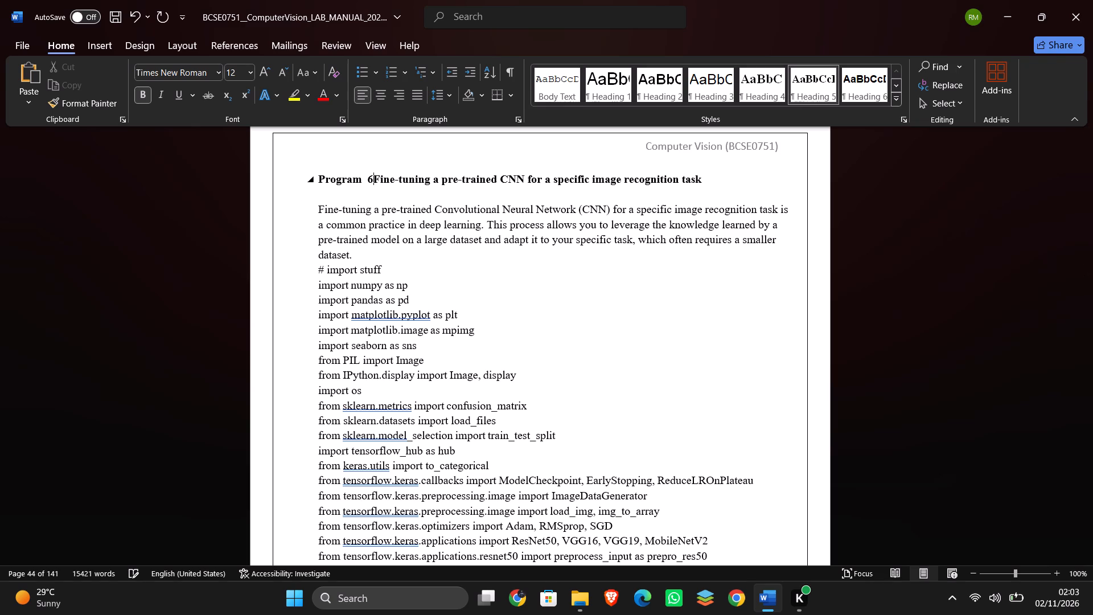
{"action": "key", "text": "Return"}
Centre the "Program 6" line and set its font size to 20.
{"action": "left_click_drag", "start_coordinate": [381, 173], "coordinate": [324, 174]}
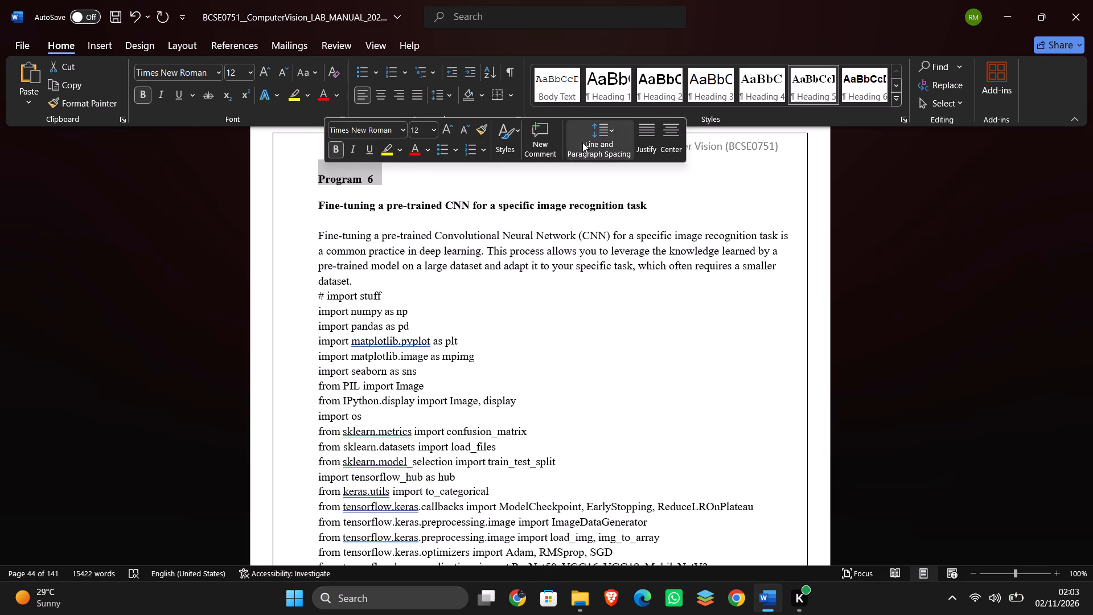
{"action": "left_click", "coordinate": [669, 132]}
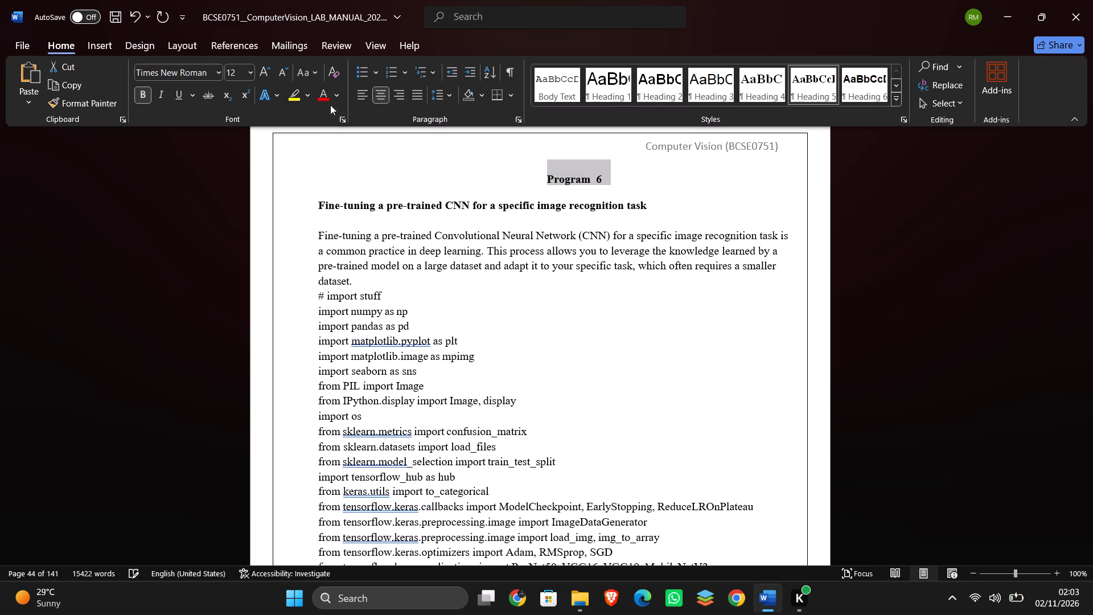
{"action": "left_click", "coordinate": [251, 68]}
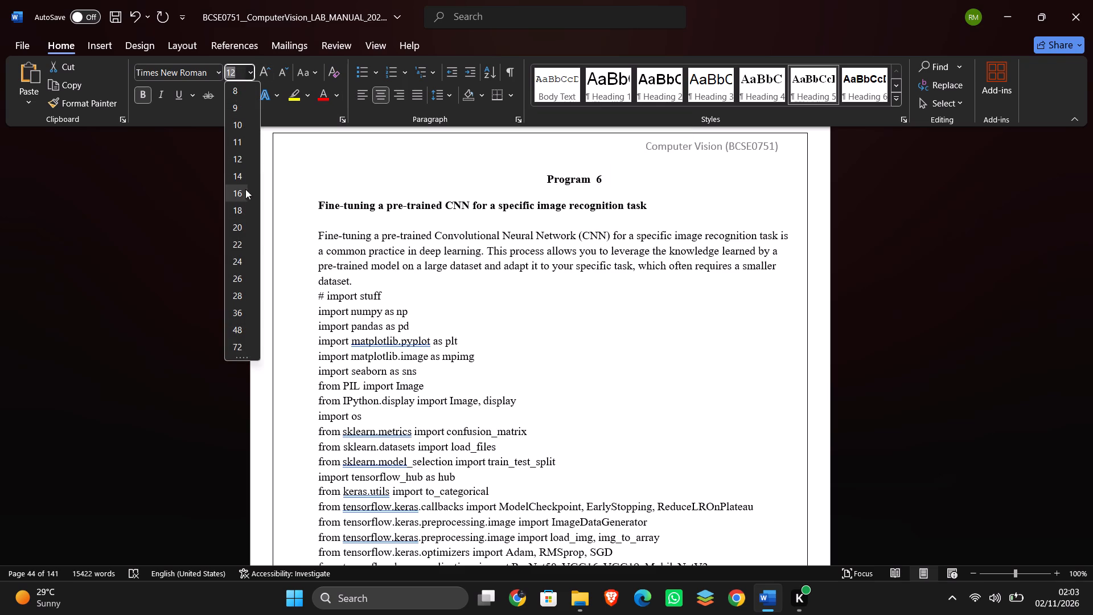
{"action": "left_click", "coordinate": [240, 225]}
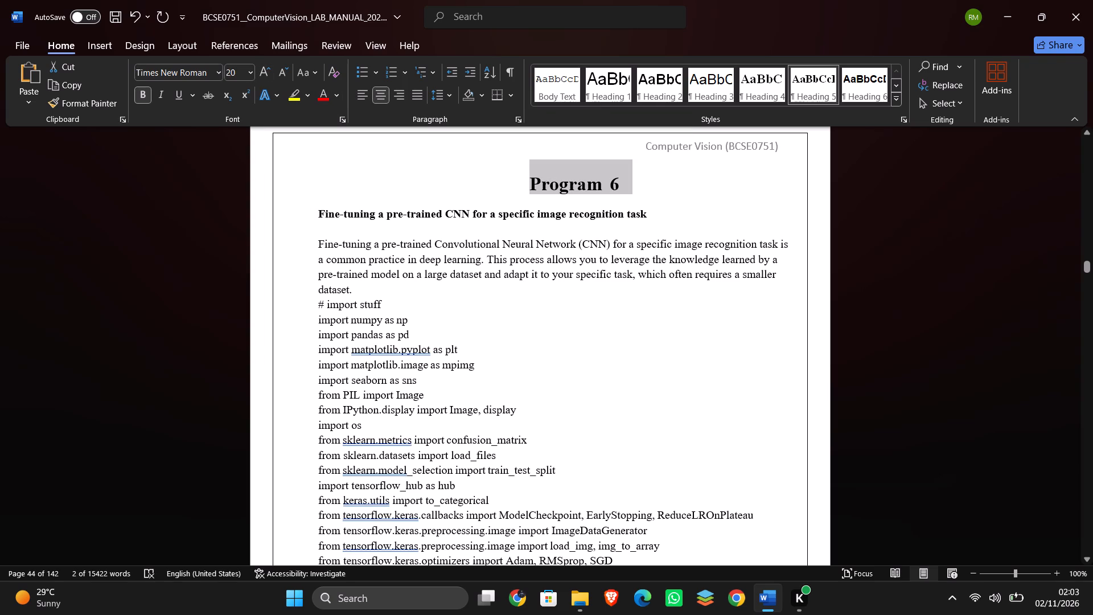
Set the font size of the title line "Fine-tuning a pre-trained CNN for a specific image recognition task" to 14.
{"action": "left_click_drag", "start_coordinate": [647, 214], "coordinate": [323, 219]}
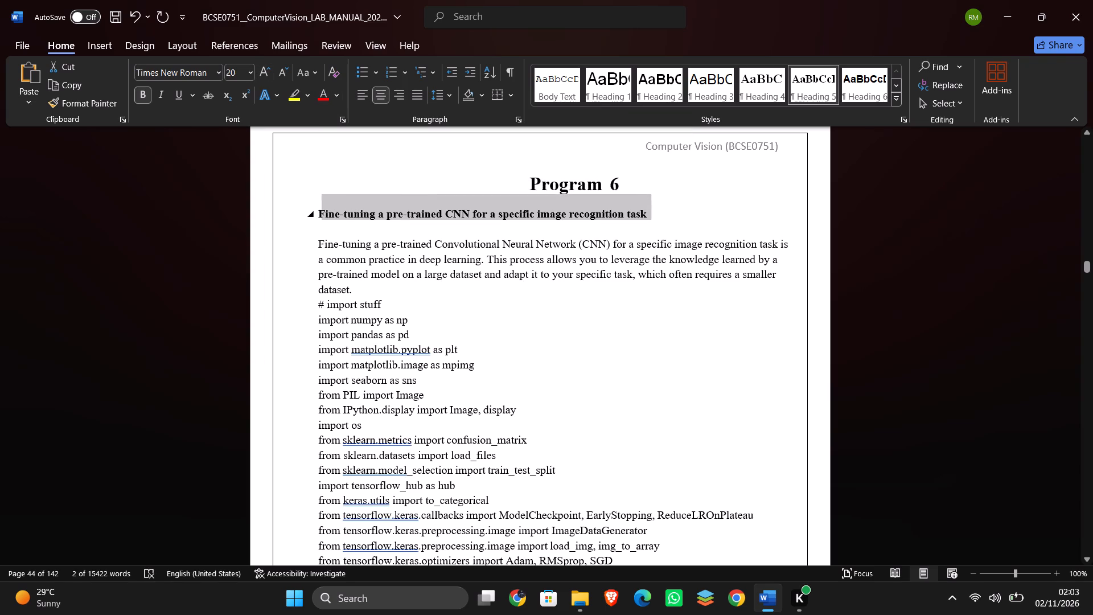
{"action": "left_click_drag", "start_coordinate": [323, 219], "coordinate": [317, 219]}
{"action": "left_click", "coordinate": [425, 178]}
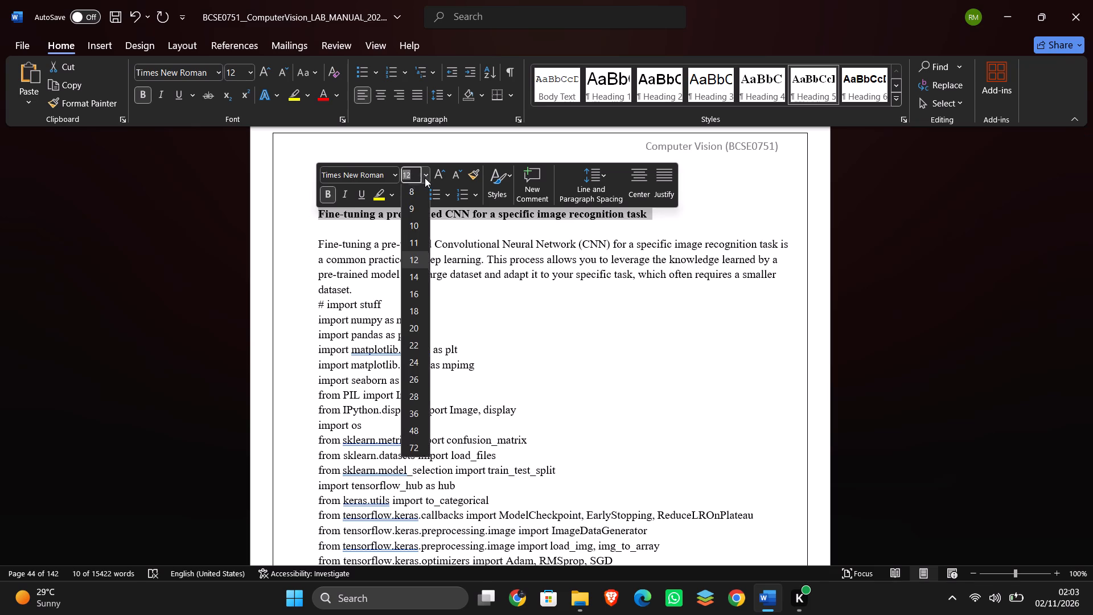
{"action": "left_click", "coordinate": [419, 278]}
{"action": "left_click", "coordinate": [552, 328]}
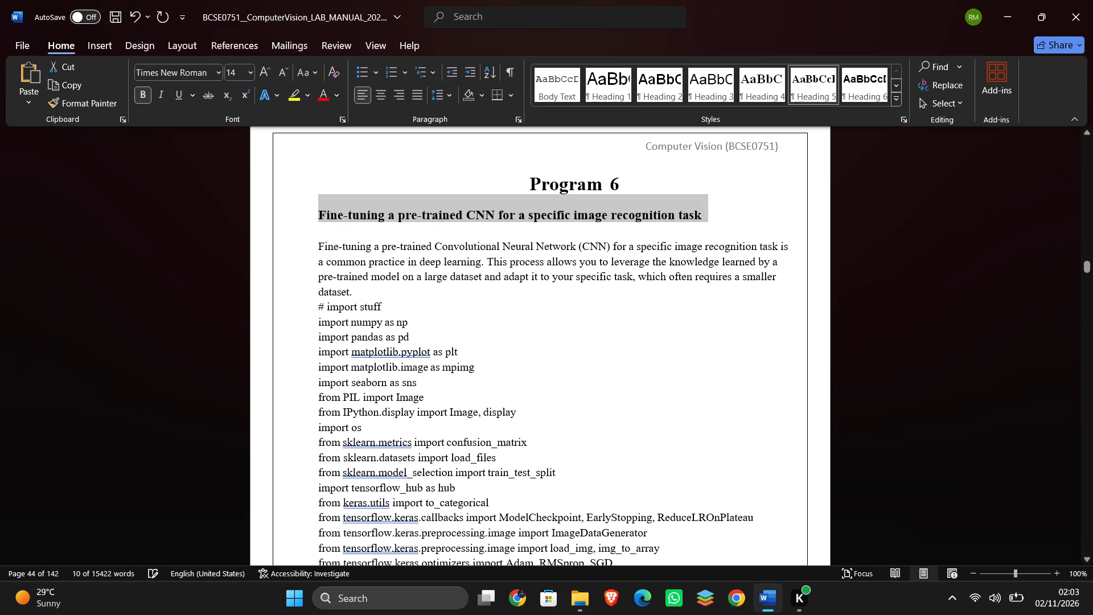
Remove the blank line above "# load the backend" in the Program 6 code.
{"action": "scroll", "coordinate": [552, 328], "scroll_direction": "down", "scroll_amount": 2}
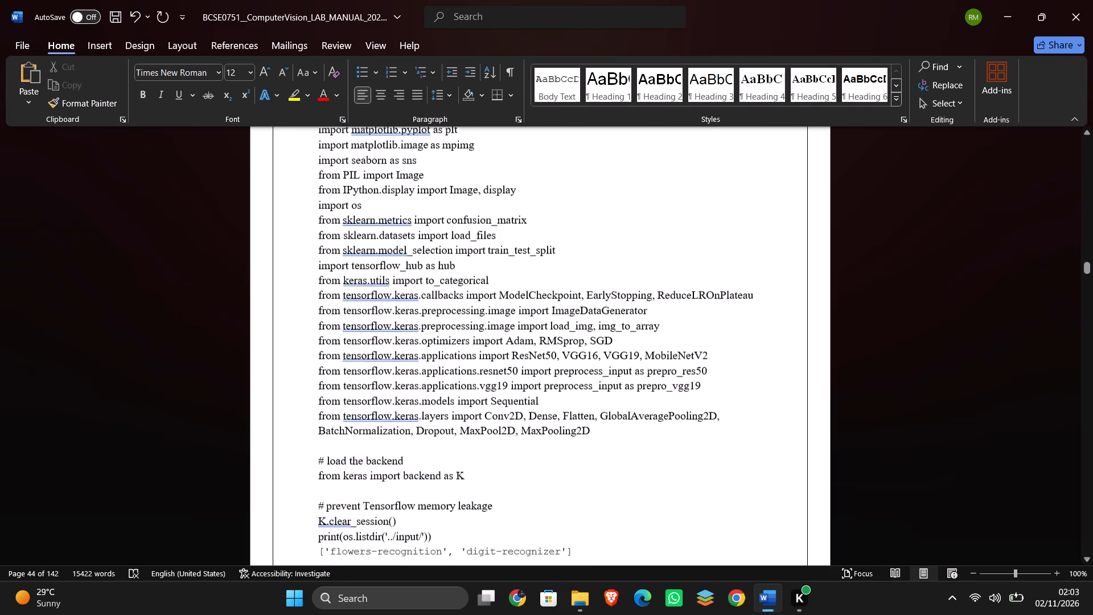
{"action": "scroll", "coordinate": [552, 328], "scroll_direction": "down", "scroll_amount": 1}
{"action": "scroll", "coordinate": [552, 328], "scroll_direction": "up", "scroll_amount": 1}
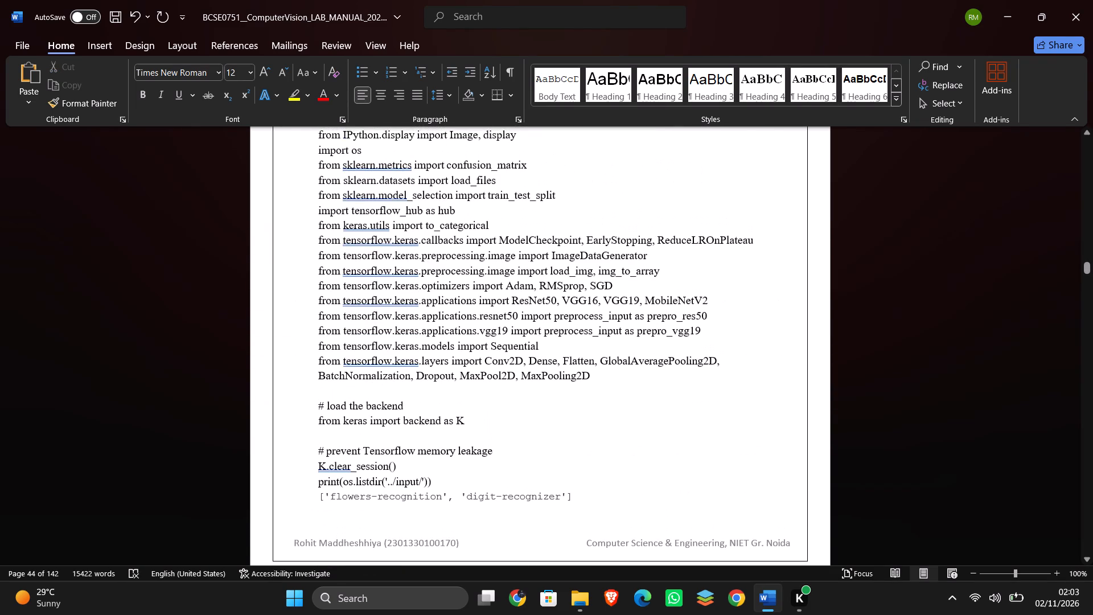
{"action": "scroll", "coordinate": [528, 382], "scroll_direction": "up", "scroll_amount": 1}
{"action": "scroll", "coordinate": [446, 366], "scroll_direction": "down", "scroll_amount": 1}
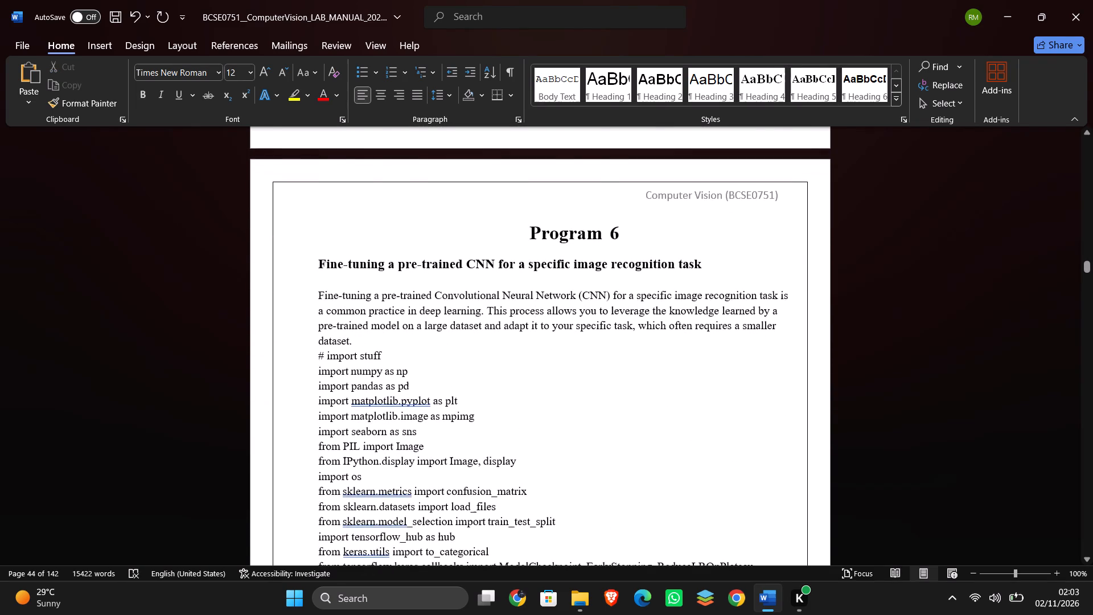
{"action": "scroll", "coordinate": [446, 366], "scroll_direction": "down", "scroll_amount": 1}
{"action": "left_click", "coordinate": [353, 310]}
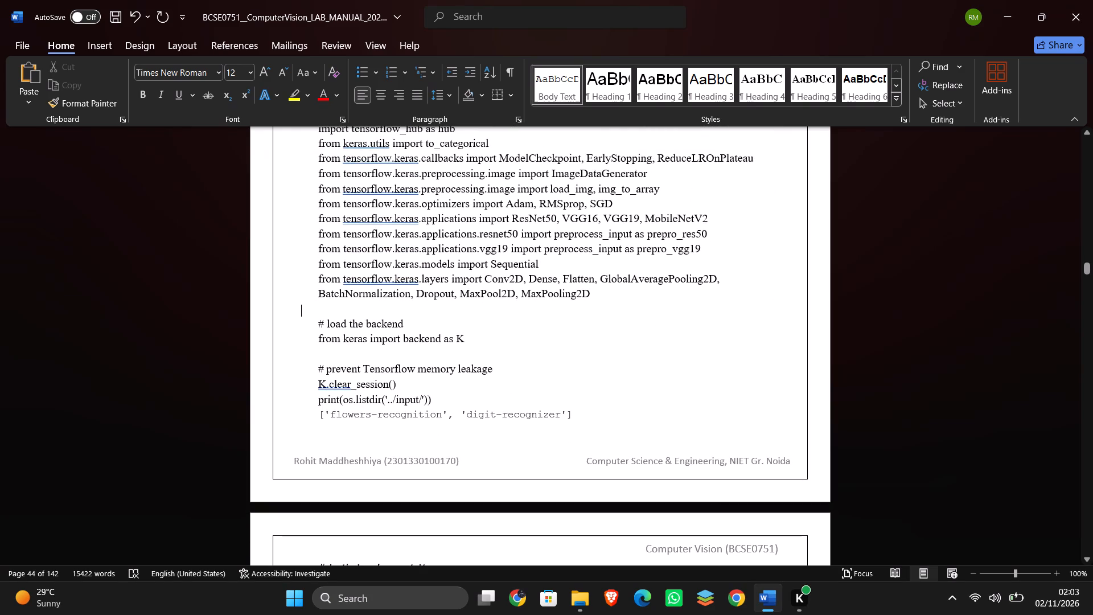
{"action": "key", "text": "Return"}
{"action": "key", "text": "BackSpace"}
{"action": "key", "text": "BackSpace"}
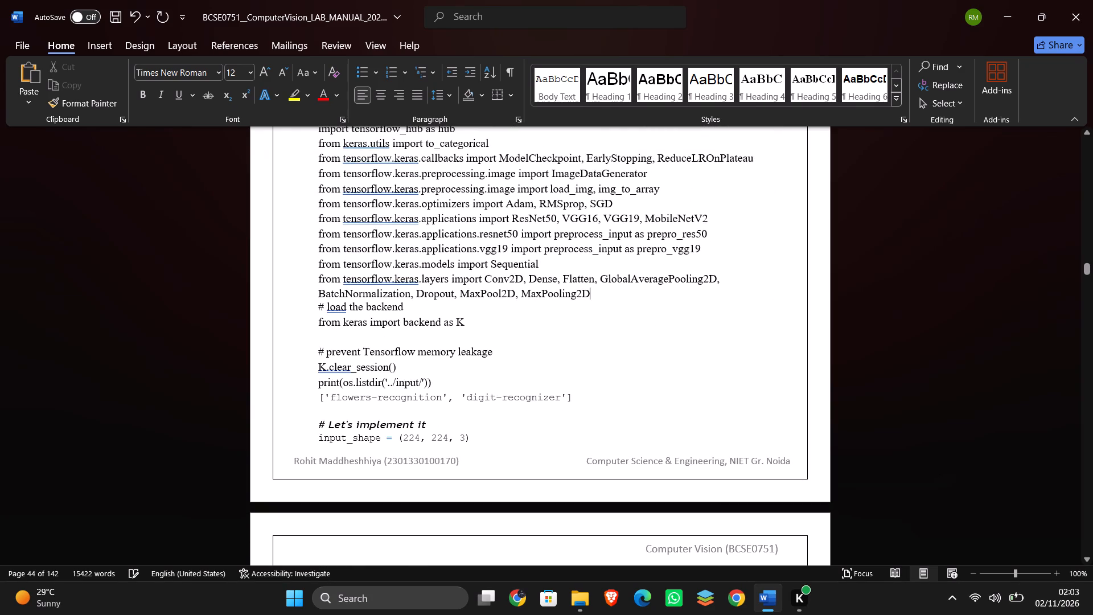
Remove the blank line between the "input_shape = (224, 224, 3)" line and the "my_VGG16 = Sequential" code.
{"action": "scroll", "coordinate": [353, 310], "scroll_direction": "down", "scroll_amount": 1}
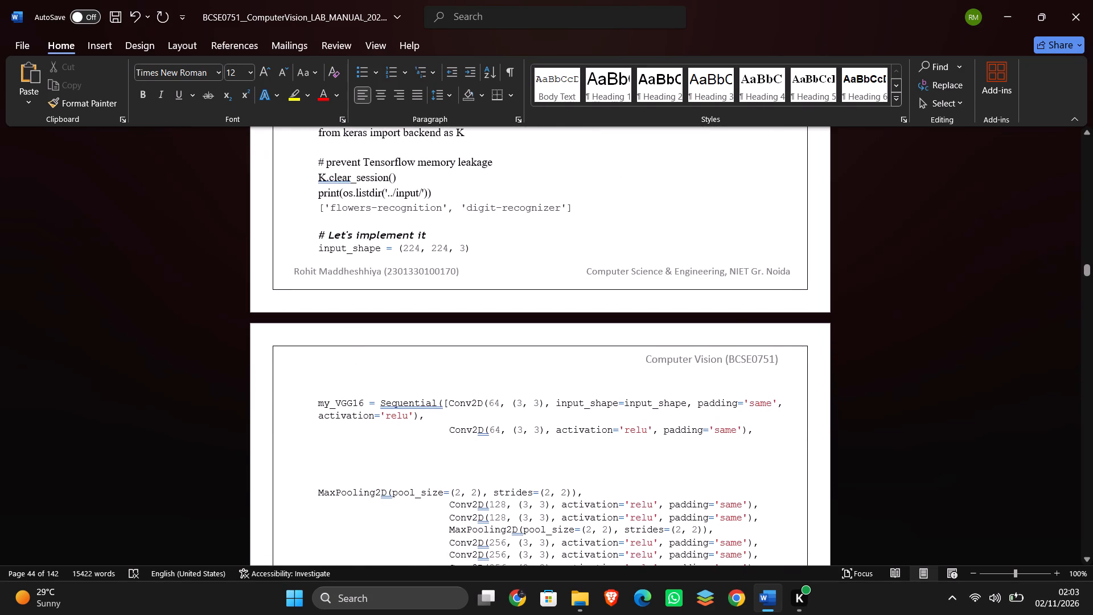
{"action": "left_click", "coordinate": [352, 376]}
{"action": "key", "text": "BackSpace"}
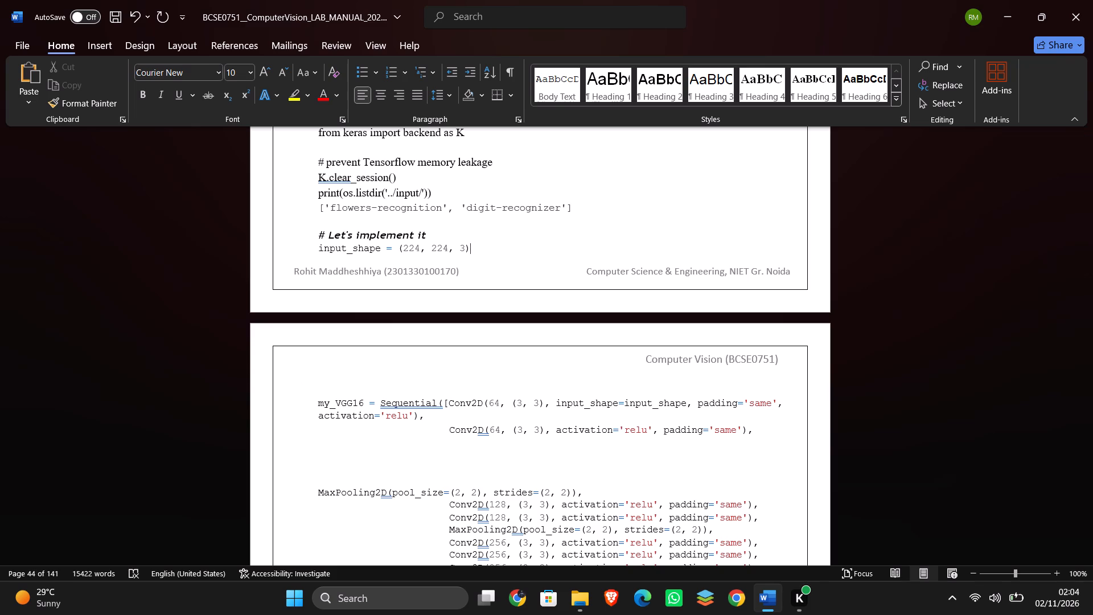
{"action": "key", "text": "ctrl+z"}
{"action": "key", "text": "BackSpace"}
Delete three surplus blank lines above the first "MaxPooling2D(pool_size=(2, 2), strides=(2, 2))" line in the my_VGG16 model code.
{"action": "scroll", "coordinate": [352, 376], "scroll_direction": "down", "scroll_amount": 3}
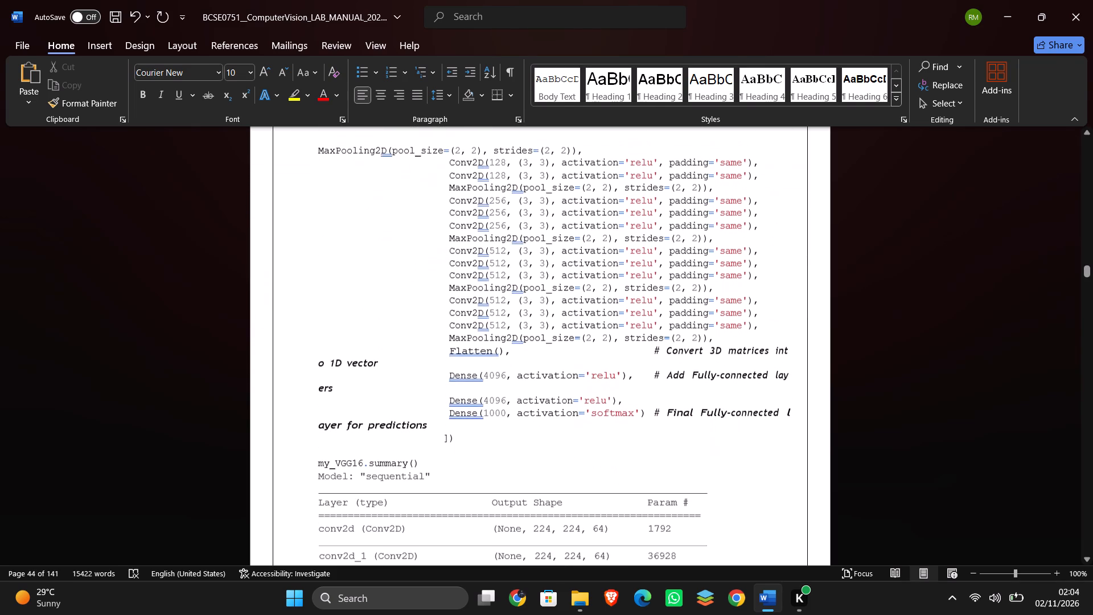
{"action": "scroll", "coordinate": [352, 376], "scroll_direction": "down", "scroll_amount": 1}
{"action": "scroll", "coordinate": [352, 376], "scroll_direction": "up", "scroll_amount": 1}
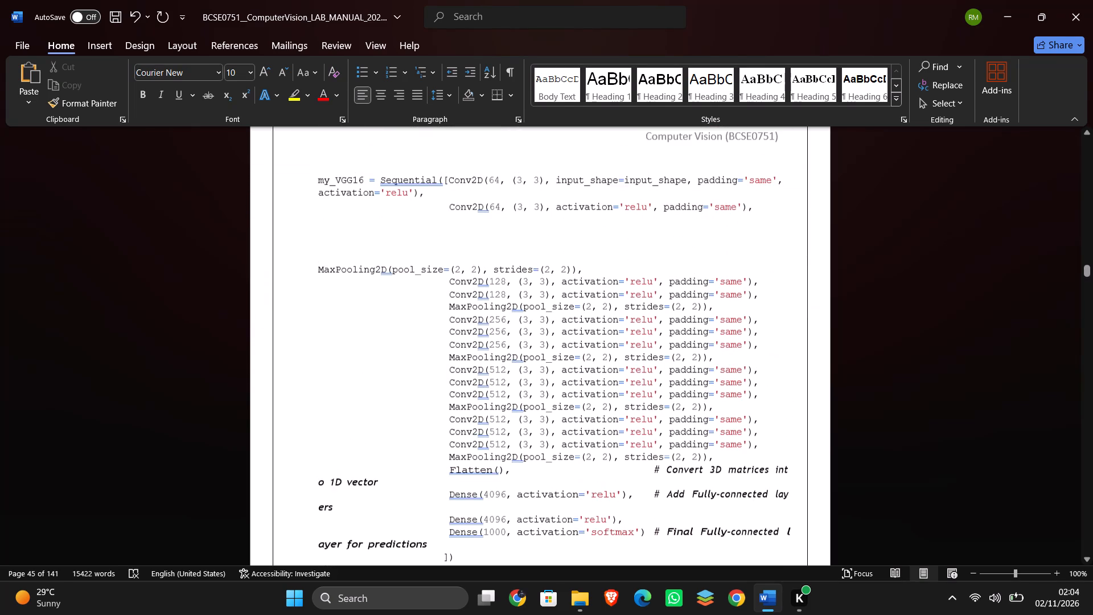
{"action": "scroll", "coordinate": [352, 376], "scroll_direction": "up", "scroll_amount": 1}
{"action": "left_click", "coordinate": [339, 260]}
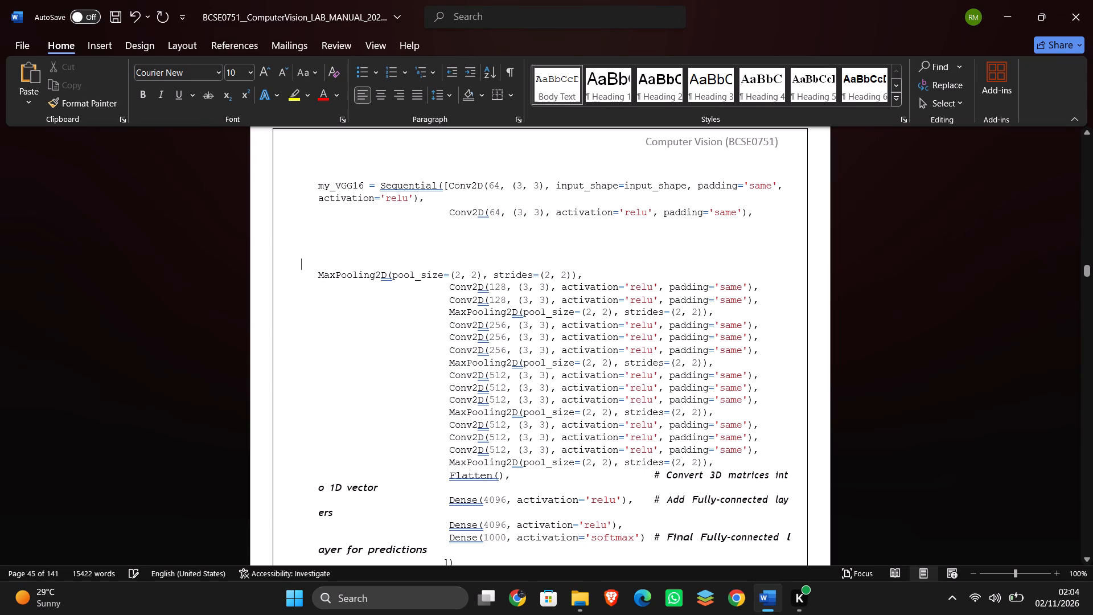
{"action": "key", "text": "BackSpace"}
{"action": "key", "text": "BackSpace"}
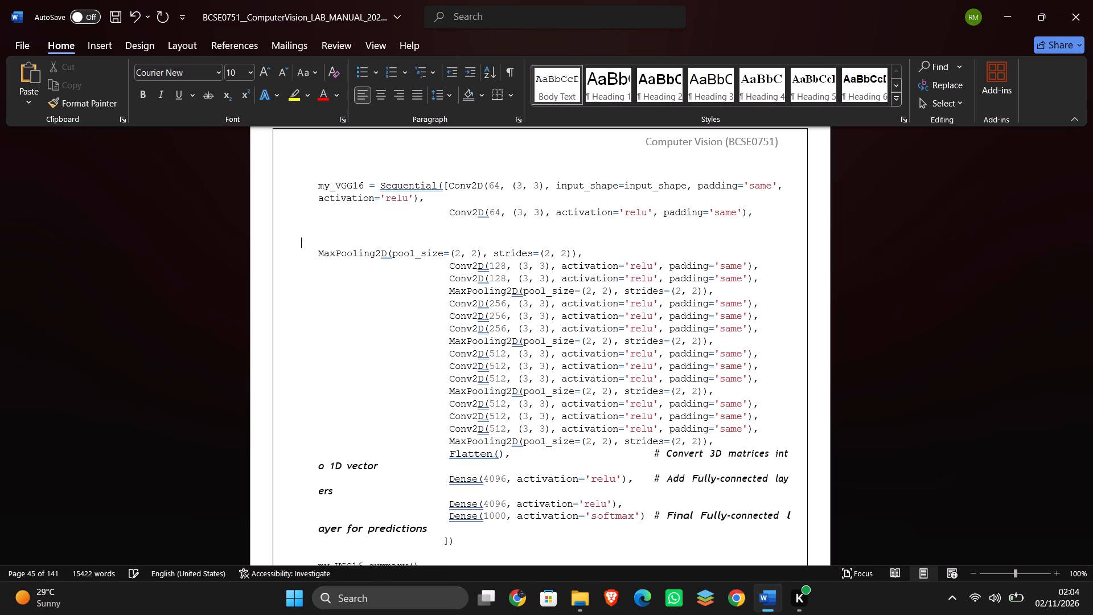
{"action": "key", "text": "BackSpace"}
Look through the Program 6 pages from the VGG16 model summary to the "Data augmentation" section for surplus blank lines and layout gaps.
{"action": "scroll", "coordinate": [339, 260], "scroll_direction": "down", "scroll_amount": 2}
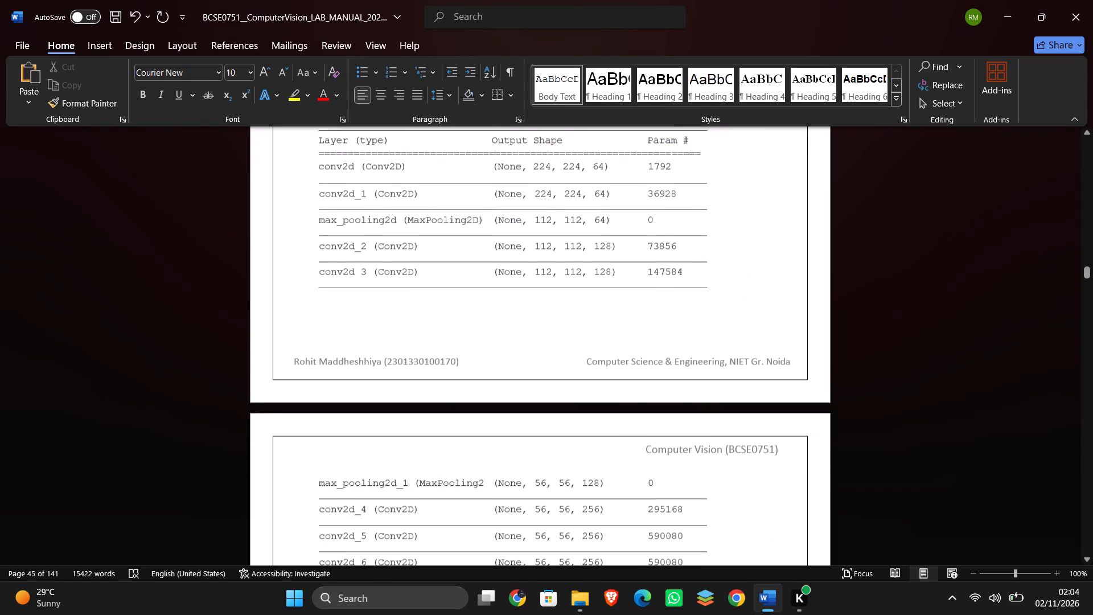
{"action": "scroll", "coordinate": [339, 260], "scroll_direction": "down", "scroll_amount": 3}
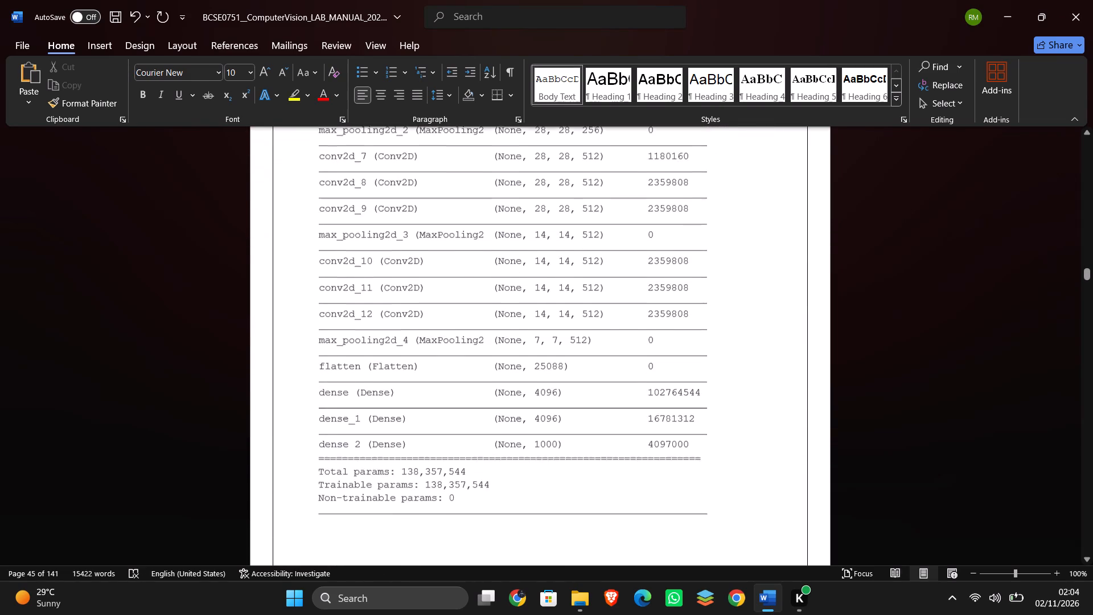
{"action": "scroll", "coordinate": [339, 260], "scroll_direction": "down", "scroll_amount": 3}
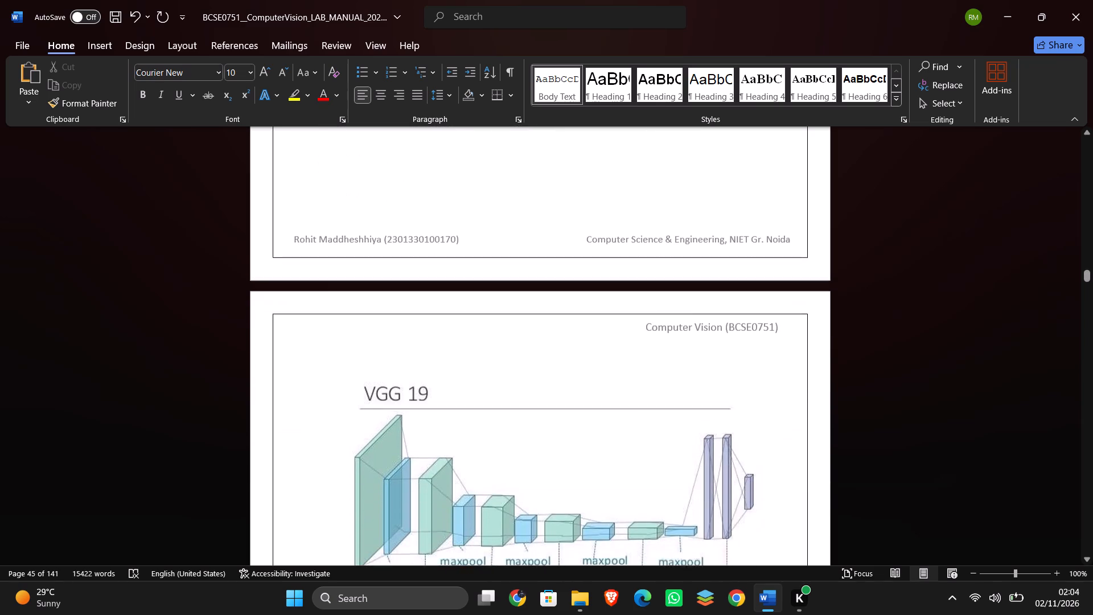
{"action": "scroll", "coordinate": [339, 260], "scroll_direction": "down", "scroll_amount": 3}
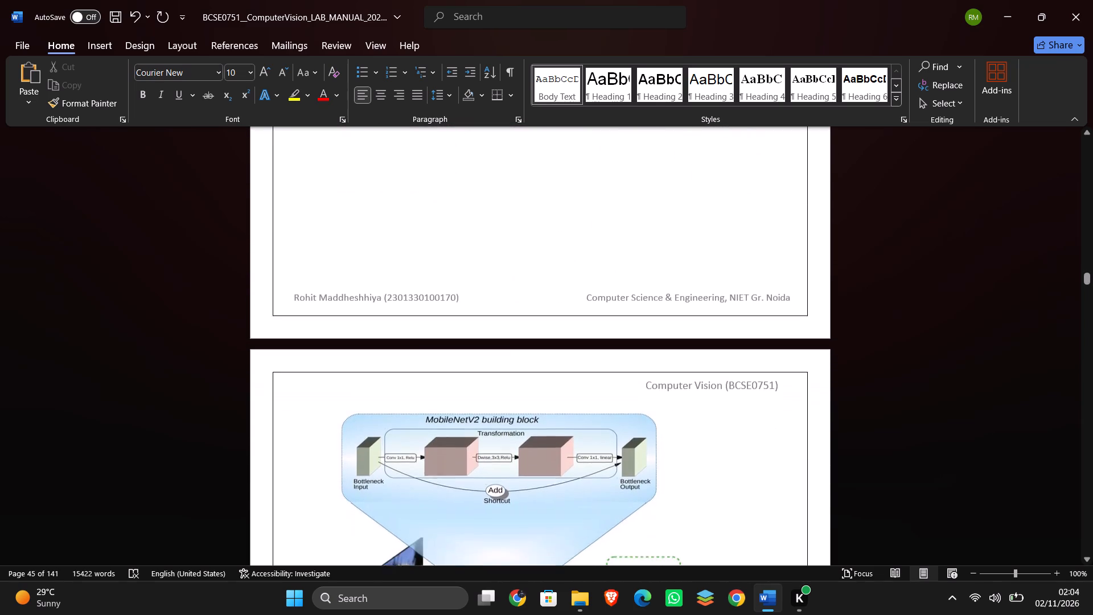
{"action": "scroll", "coordinate": [339, 260], "scroll_direction": "down", "scroll_amount": 4}
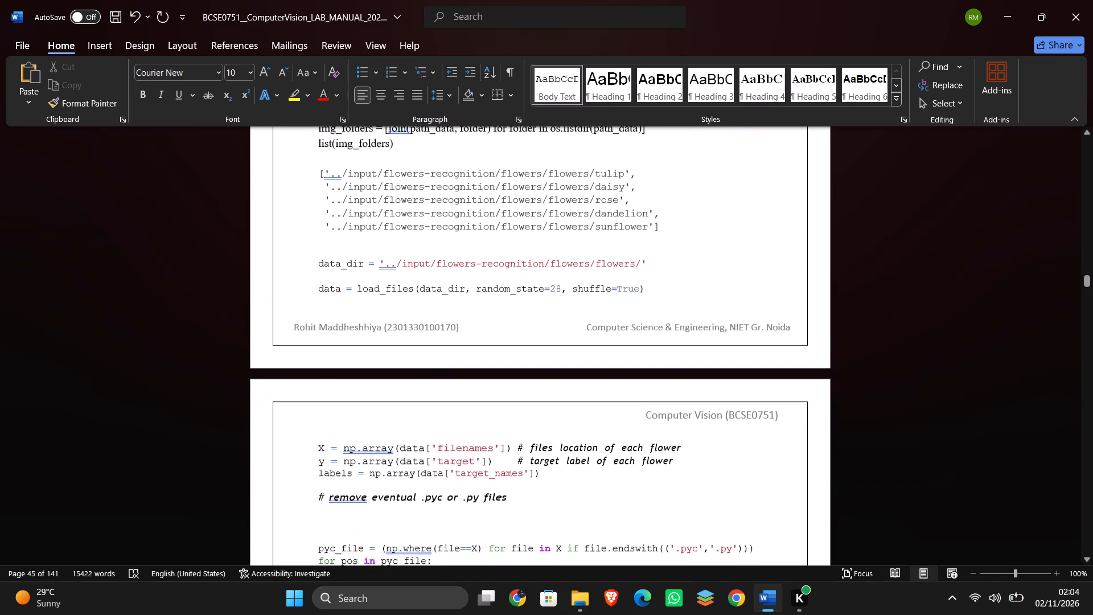
{"action": "scroll", "coordinate": [339, 260], "scroll_direction": "down", "scroll_amount": 3}
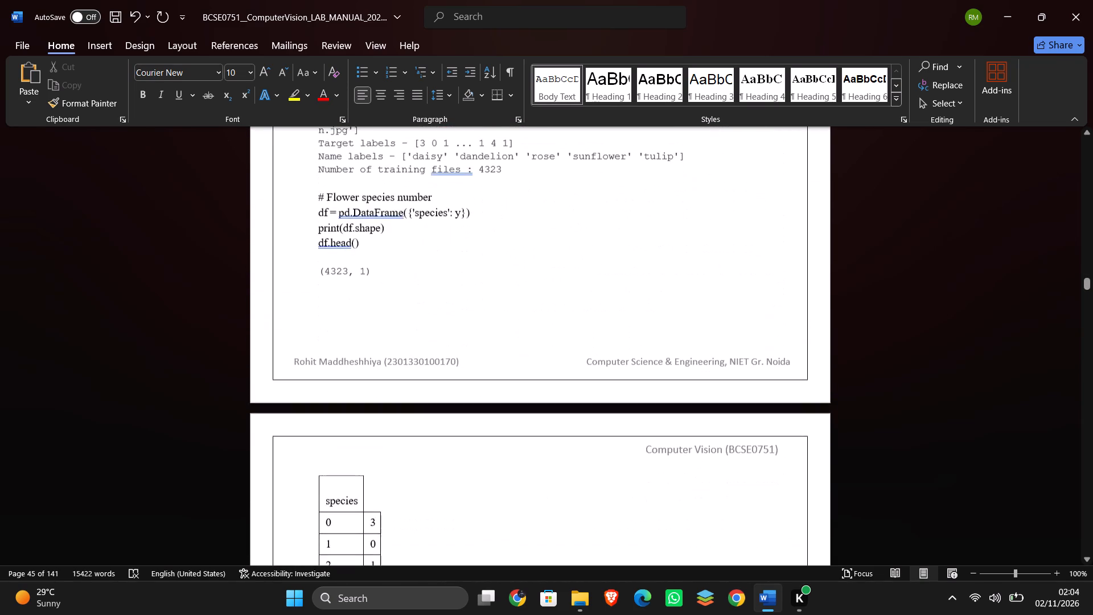
{"action": "scroll", "coordinate": [339, 260], "scroll_direction": "down", "scroll_amount": 4}
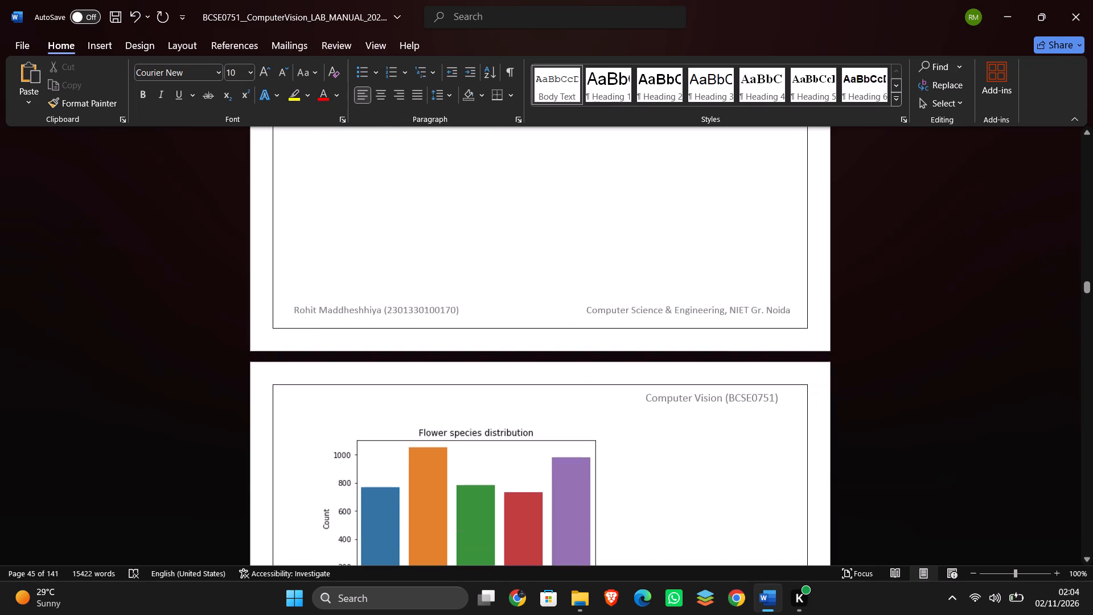
{"action": "scroll", "coordinate": [339, 260], "scroll_direction": "down", "scroll_amount": 4}
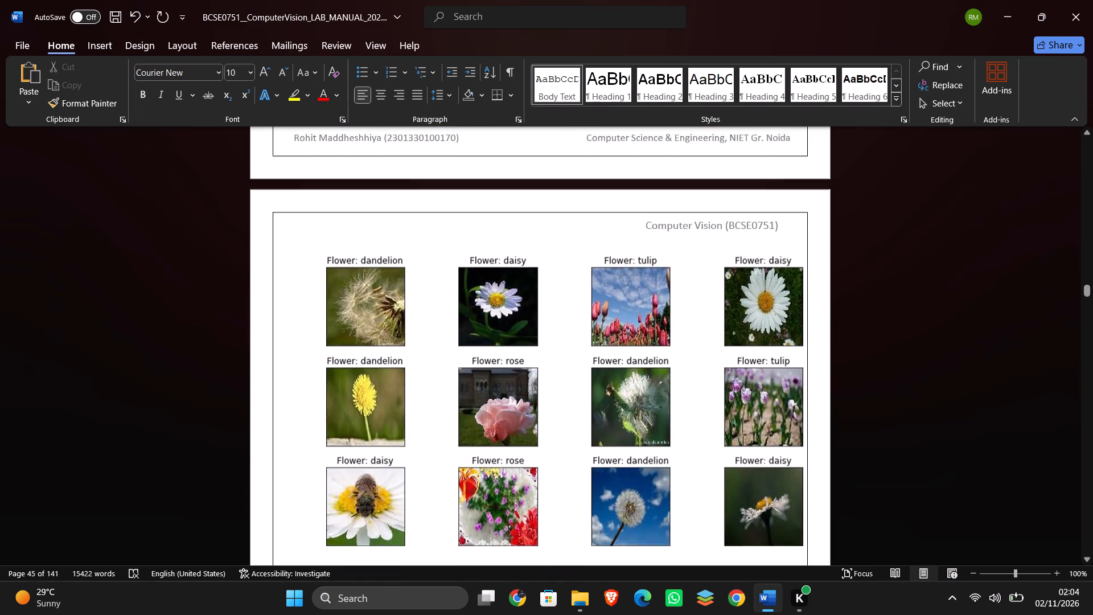
{"action": "scroll", "coordinate": [339, 260], "scroll_direction": "down", "scroll_amount": 3}
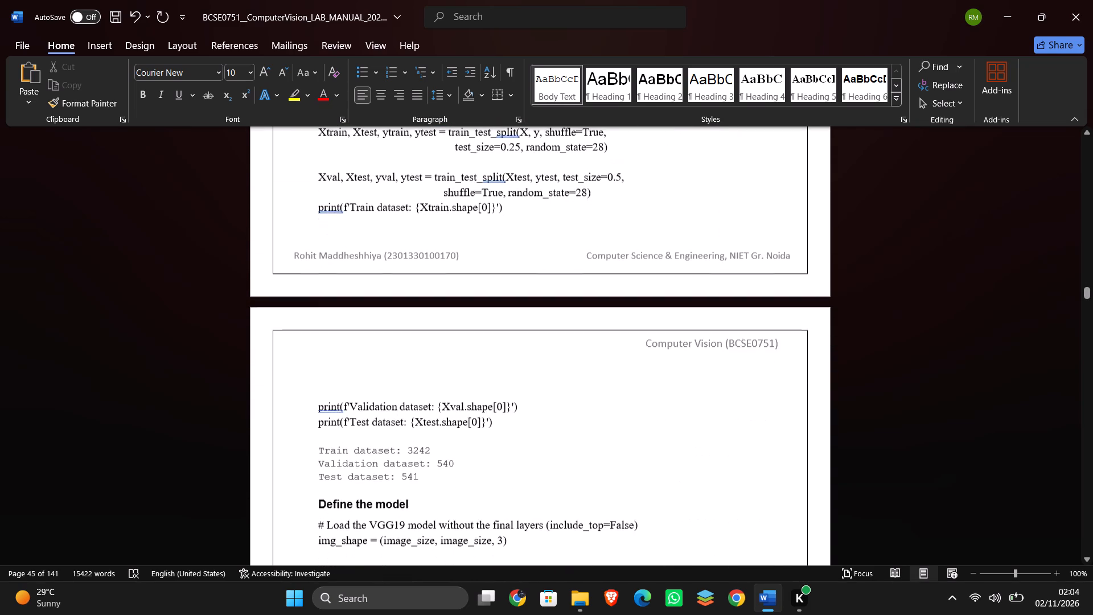
{"action": "scroll", "coordinate": [339, 260], "scroll_direction": "down", "scroll_amount": 4}
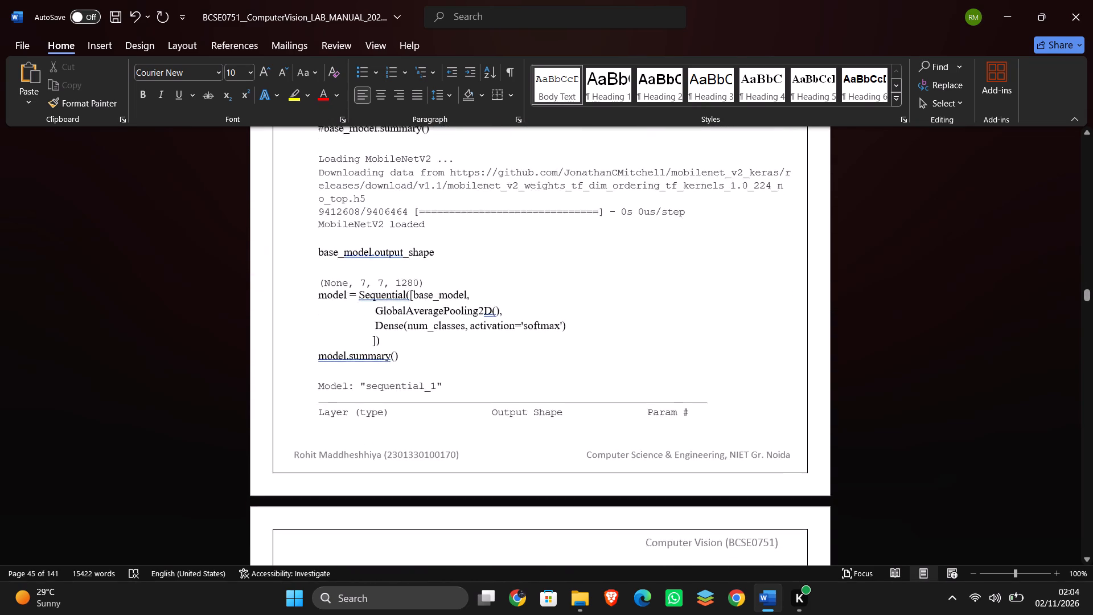
{"action": "scroll", "coordinate": [339, 260], "scroll_direction": "down", "scroll_amount": 5}
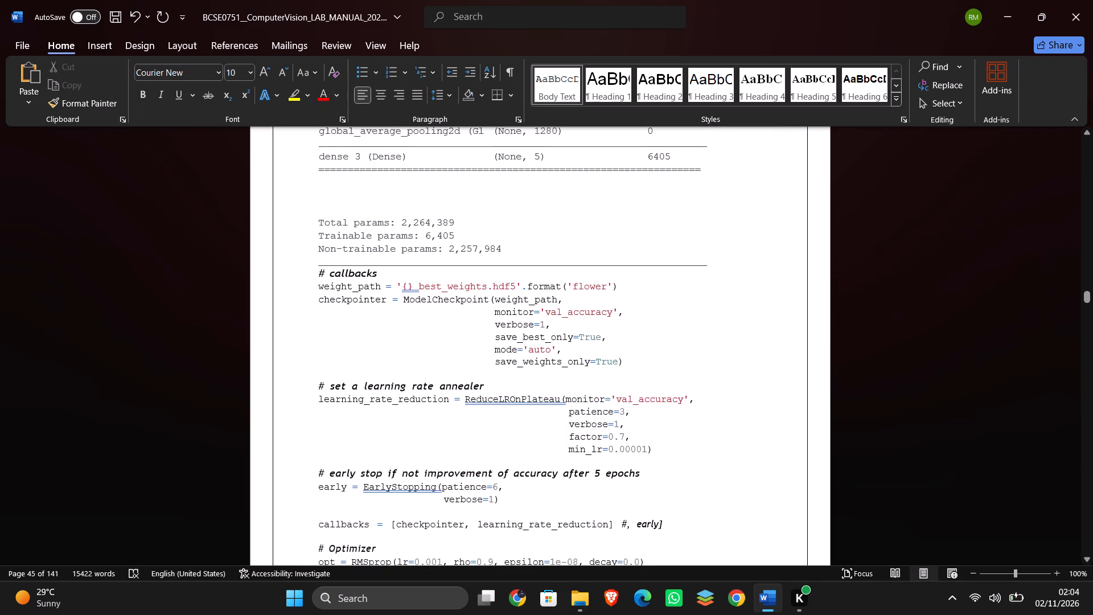
{"action": "scroll", "coordinate": [339, 260], "scroll_direction": "down", "scroll_amount": 3}
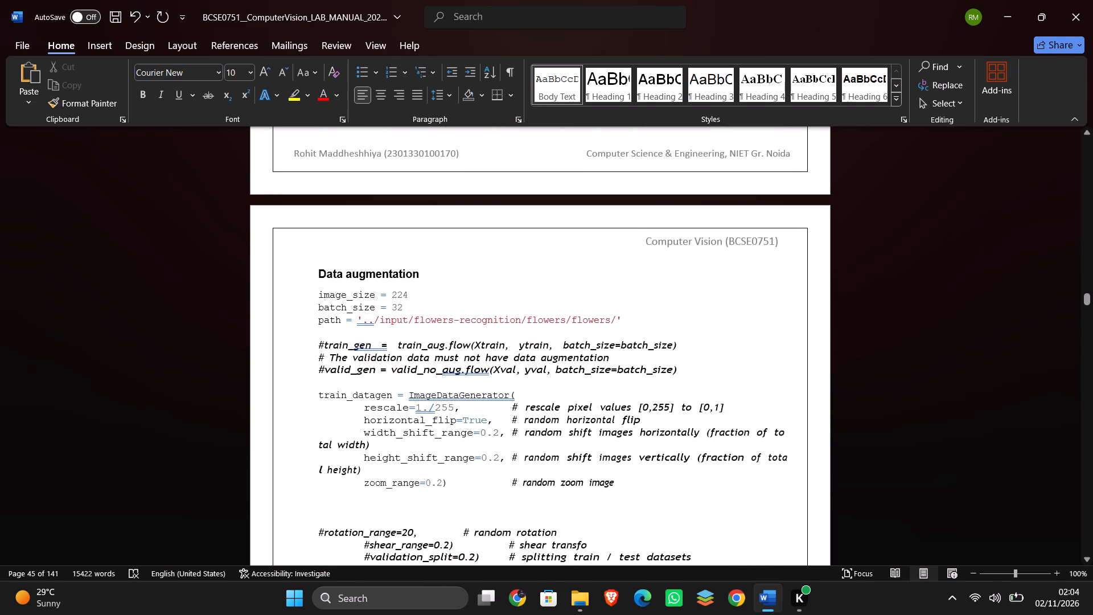
{"action": "scroll", "coordinate": [339, 260], "scroll_direction": "down", "scroll_amount": 2}
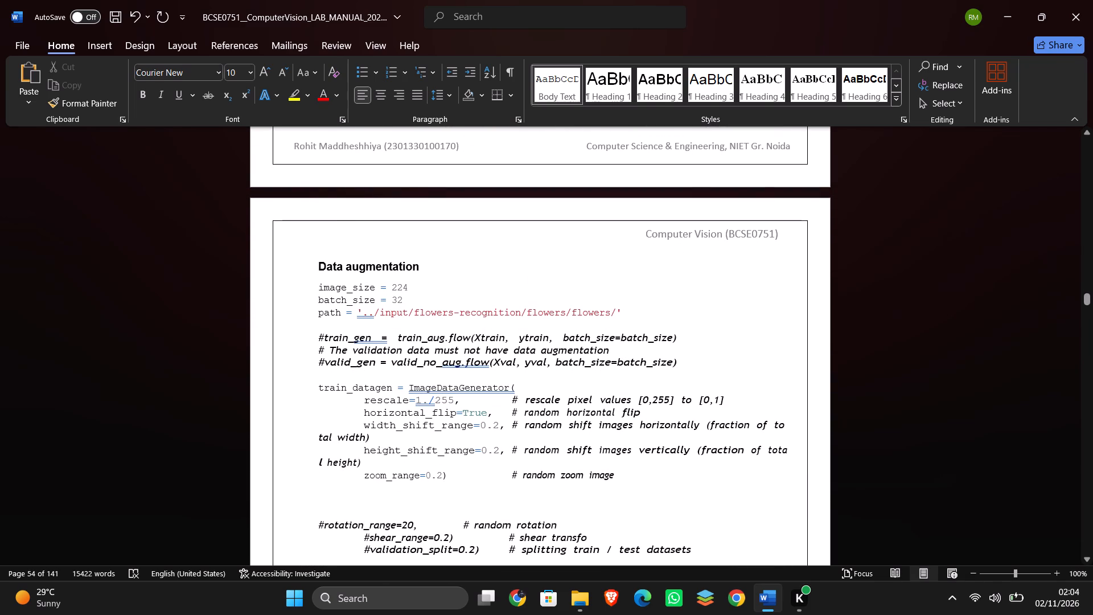
Remove the blank line above the "Feature extraction" heading.
{"action": "scroll", "coordinate": [361, 287], "scroll_direction": "down", "scroll_amount": 1}
{"action": "scroll", "coordinate": [378, 212], "scroll_direction": "up", "scroll_amount": 1}
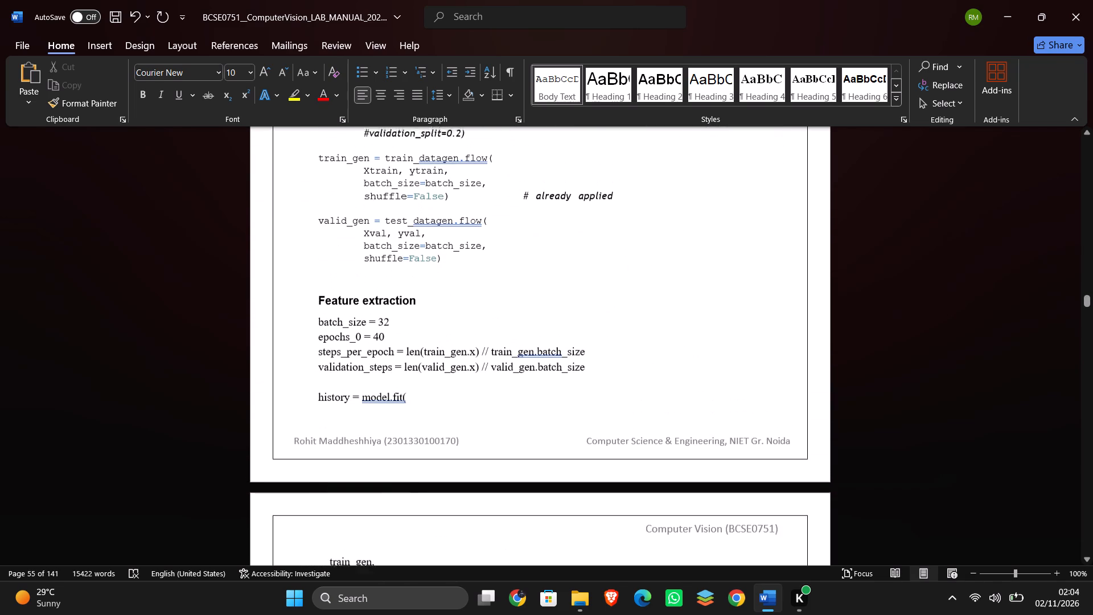
{"action": "left_click", "coordinate": [351, 273]}
{"action": "key", "text": "BackSpace"}
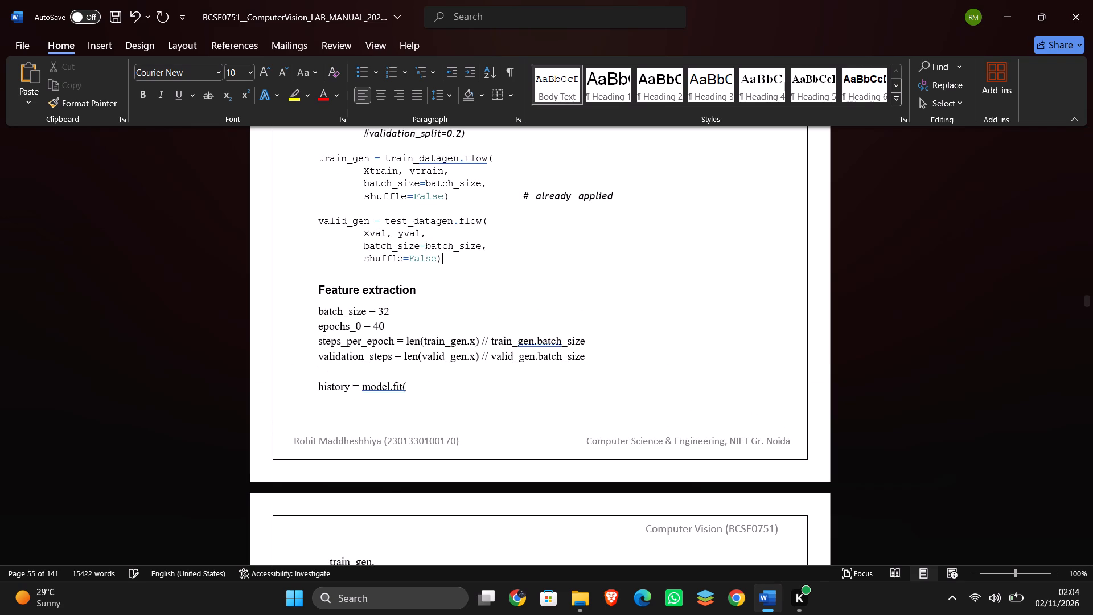
Examine the epoch training output after "Feature extraction" and compare the page headers around Epochs 13 to 20.
{"action": "scroll", "coordinate": [351, 273], "scroll_direction": "up", "scroll_amount": 1}
{"action": "scroll", "coordinate": [351, 273], "scroll_direction": "down", "scroll_amount": 5}
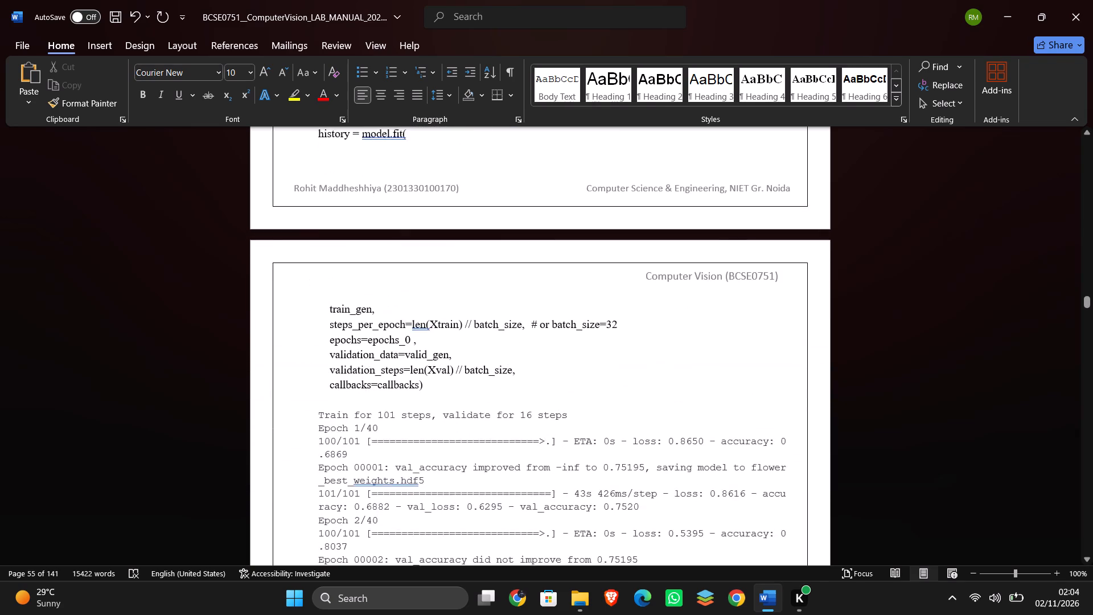
{"action": "scroll", "coordinate": [351, 273], "scroll_direction": "down", "scroll_amount": 3}
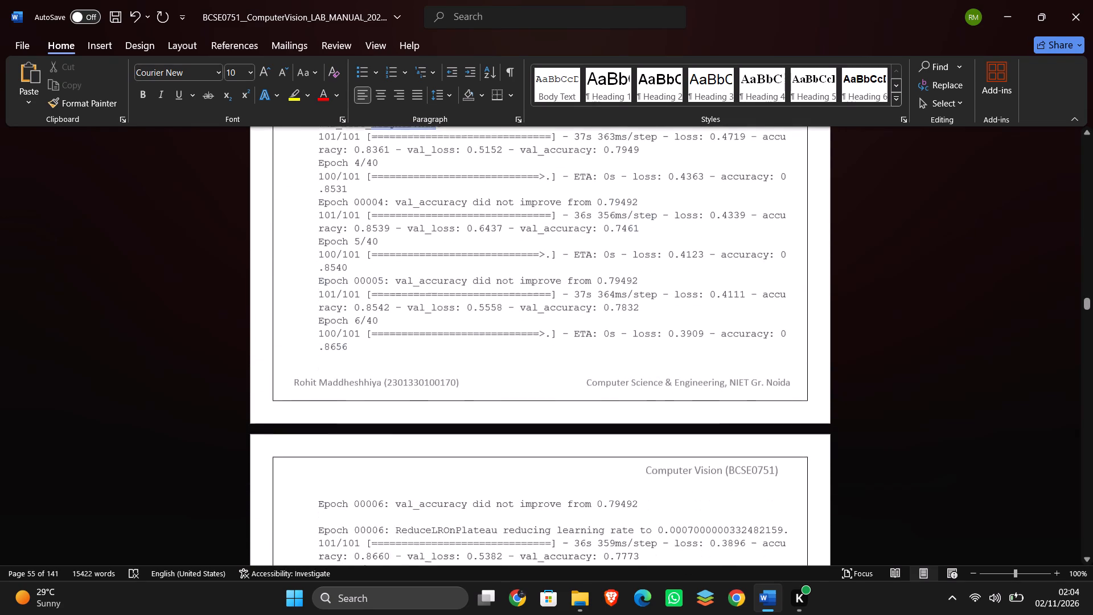
{"action": "scroll", "coordinate": [351, 273], "scroll_direction": "down", "scroll_amount": 3}
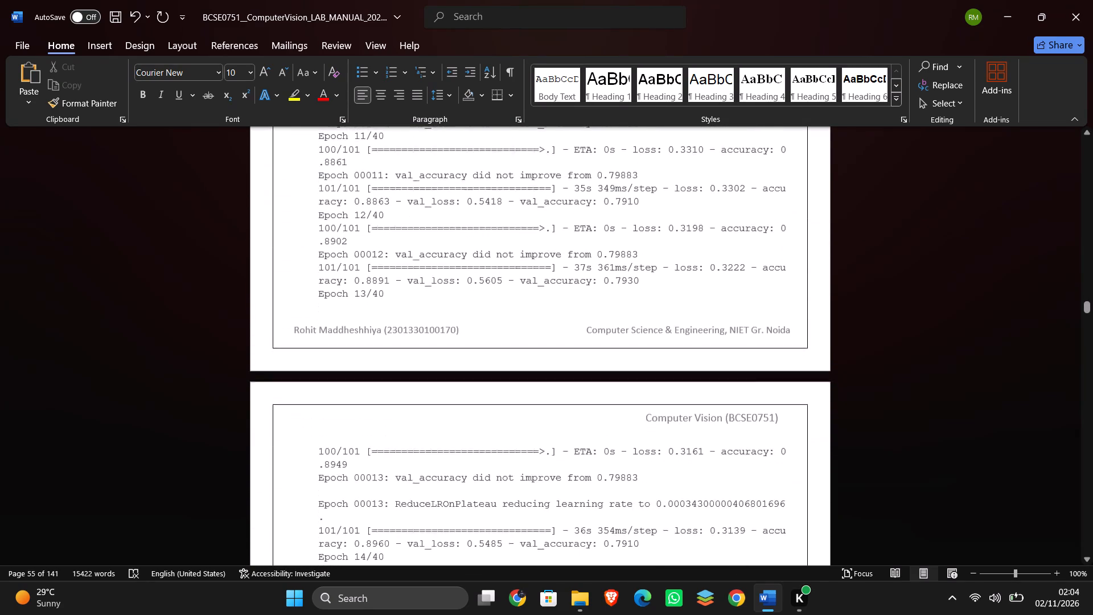
{"action": "scroll", "coordinate": [351, 273], "scroll_direction": "down", "scroll_amount": 3}
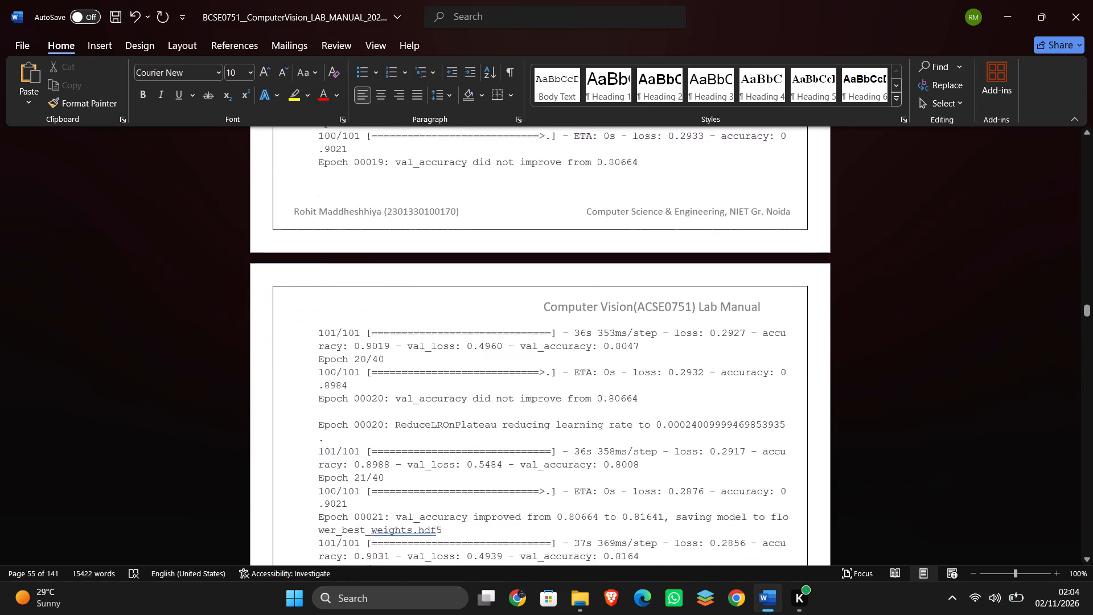
{"action": "scroll", "coordinate": [351, 273], "scroll_direction": "down", "scroll_amount": 2}
{"action": "scroll", "coordinate": [351, 273], "scroll_direction": "up", "scroll_amount": 1}
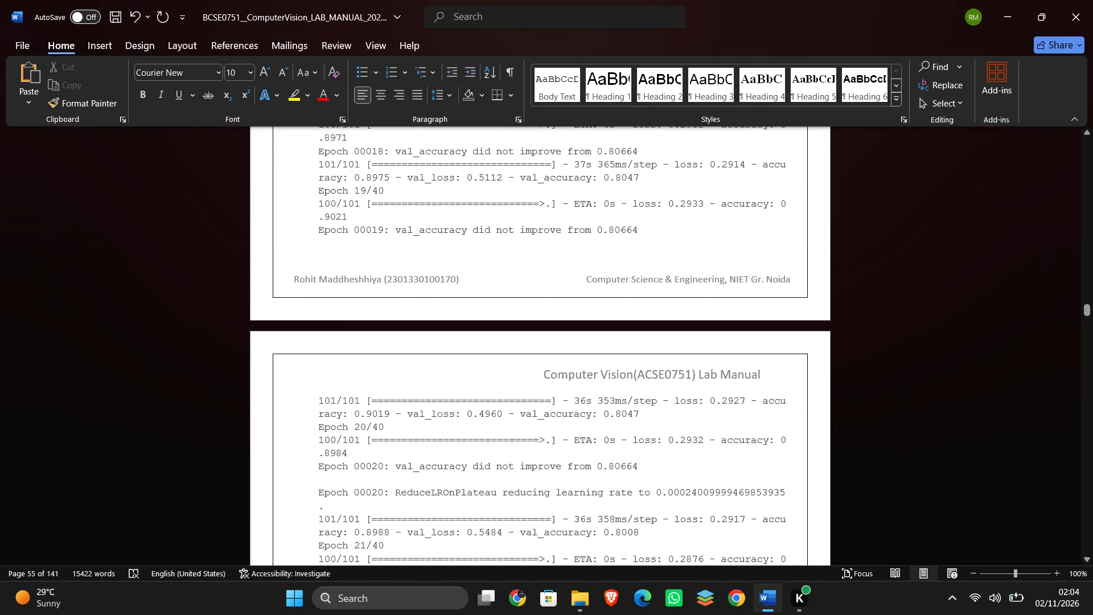
{"action": "scroll", "coordinate": [351, 273], "scroll_direction": "up", "scroll_amount": 2}
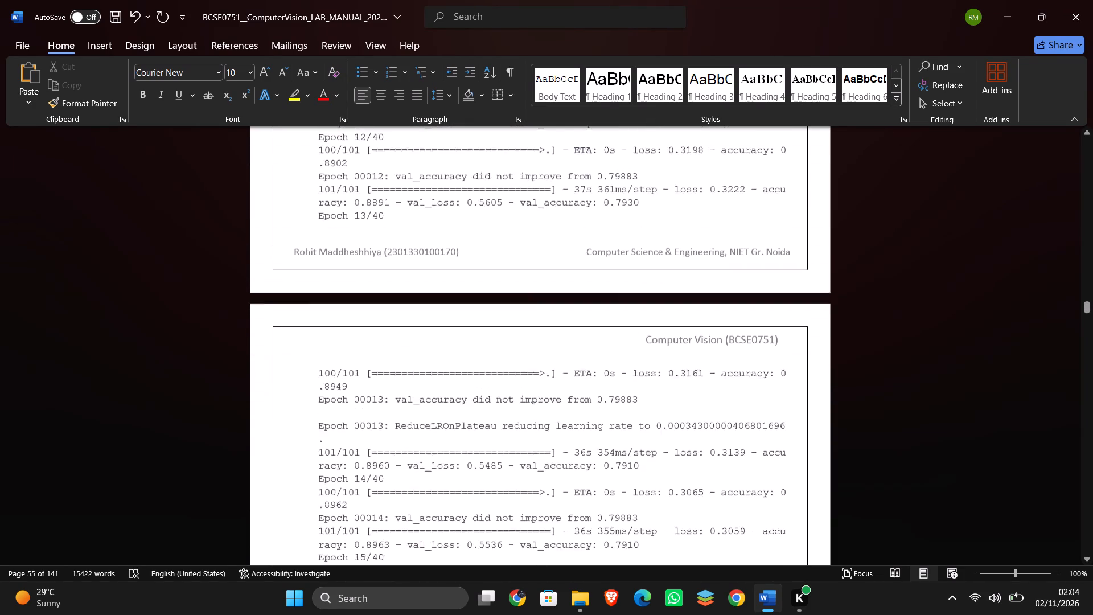
{"action": "scroll", "coordinate": [351, 273], "scroll_direction": "up", "scroll_amount": 1}
{"action": "scroll", "coordinate": [351, 273], "scroll_direction": "down", "scroll_amount": 3}
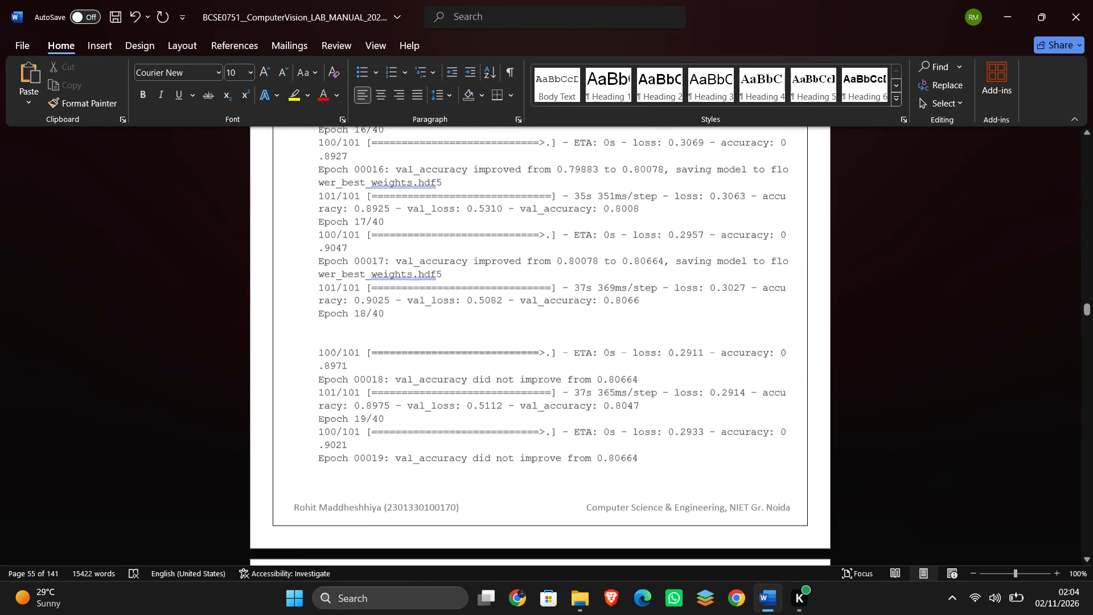
{"action": "scroll", "coordinate": [351, 273], "scroll_direction": "down", "scroll_amount": 2}
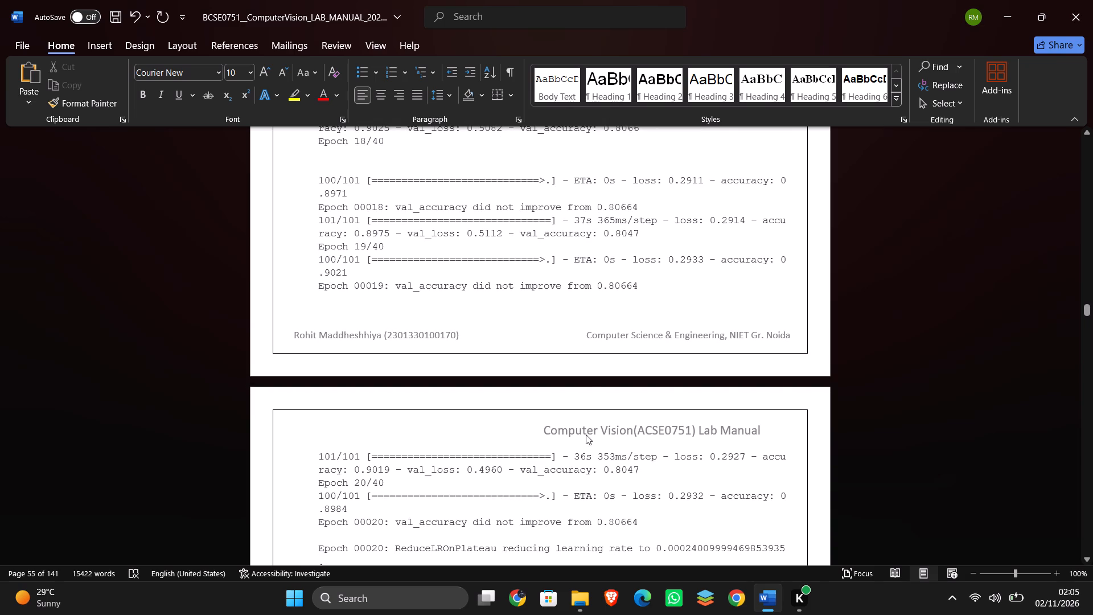
Open the page headers for editing and copy the "Computer Vision (BCSE0751)" text from the Section 61 header.
{"action": "double_click", "coordinate": [585, 432]}
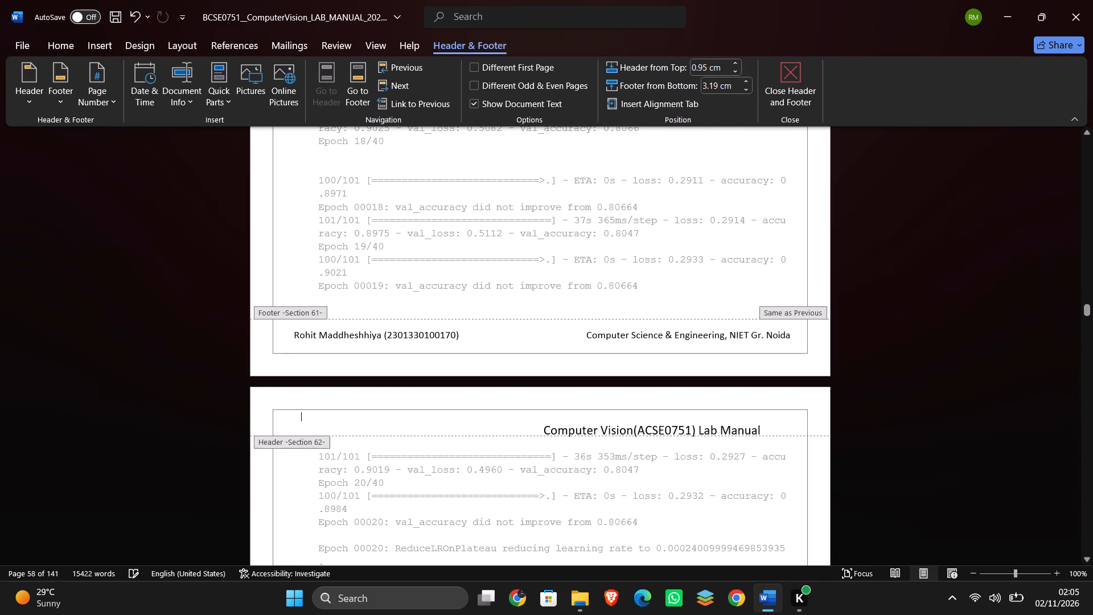
{"action": "scroll", "coordinate": [666, 412], "scroll_direction": "down", "scroll_amount": 1}
{"action": "left_click", "coordinate": [693, 409]}
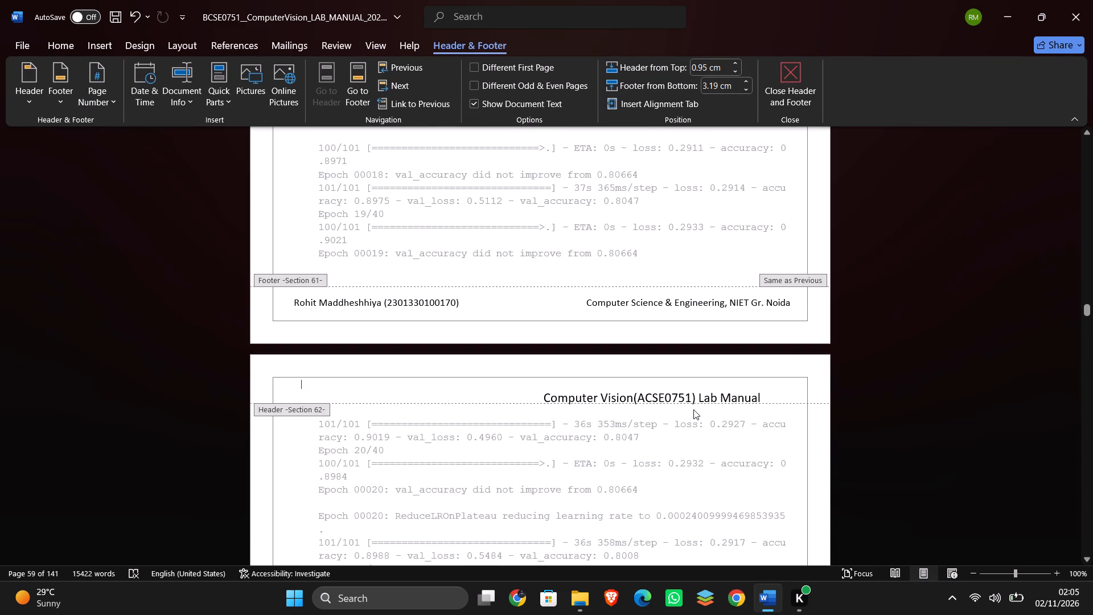
{"action": "left_click", "coordinate": [720, 398]}
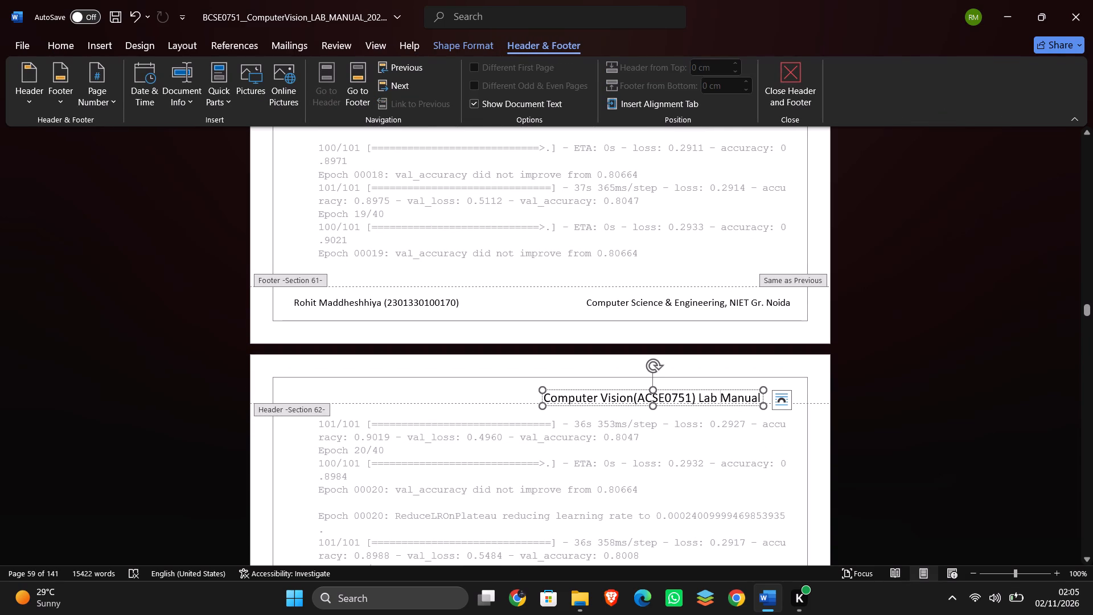
{"action": "scroll", "coordinate": [737, 402], "scroll_direction": "down", "scroll_amount": 1}
{"action": "scroll", "coordinate": [737, 402], "scroll_direction": "up", "scroll_amount": 1}
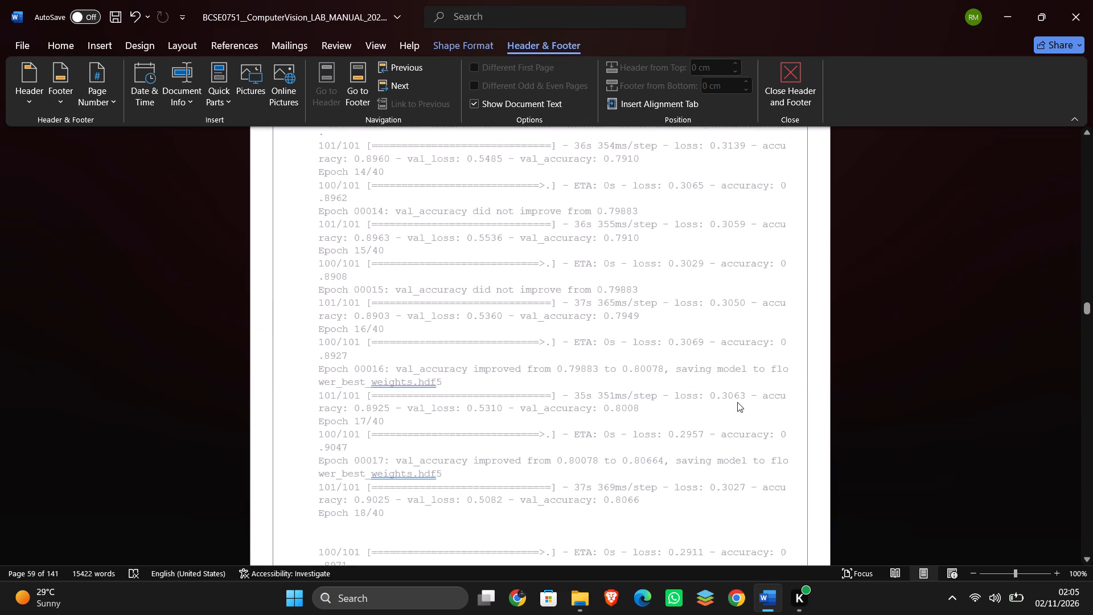
{"action": "scroll", "coordinate": [737, 402], "scroll_direction": "up", "scroll_amount": 1}
{"action": "double_click", "coordinate": [715, 268]}
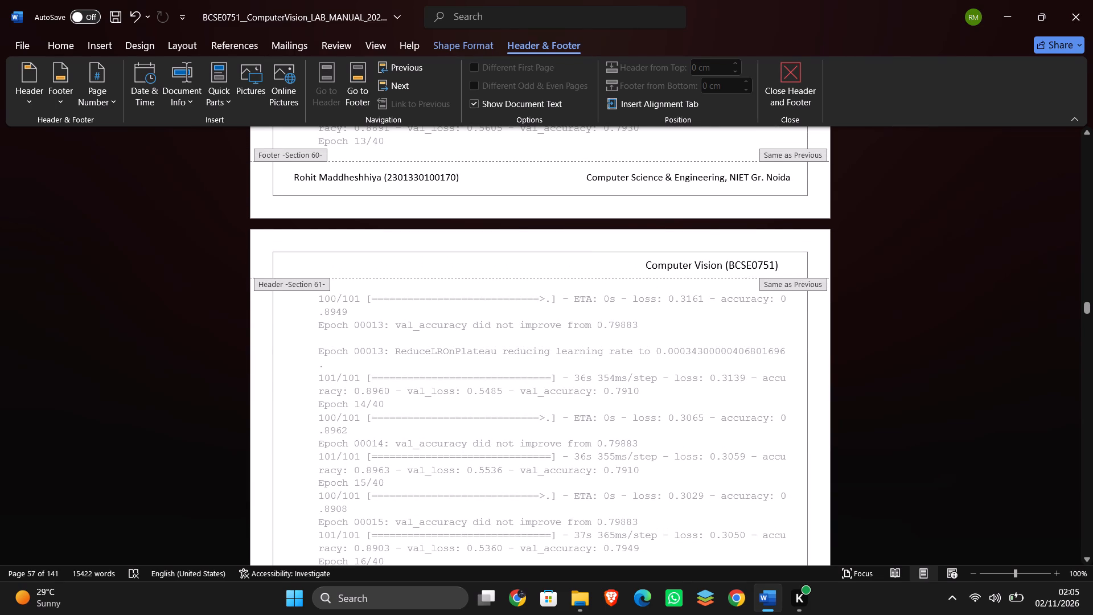
{"action": "triple_click", "coordinate": [715, 268]}
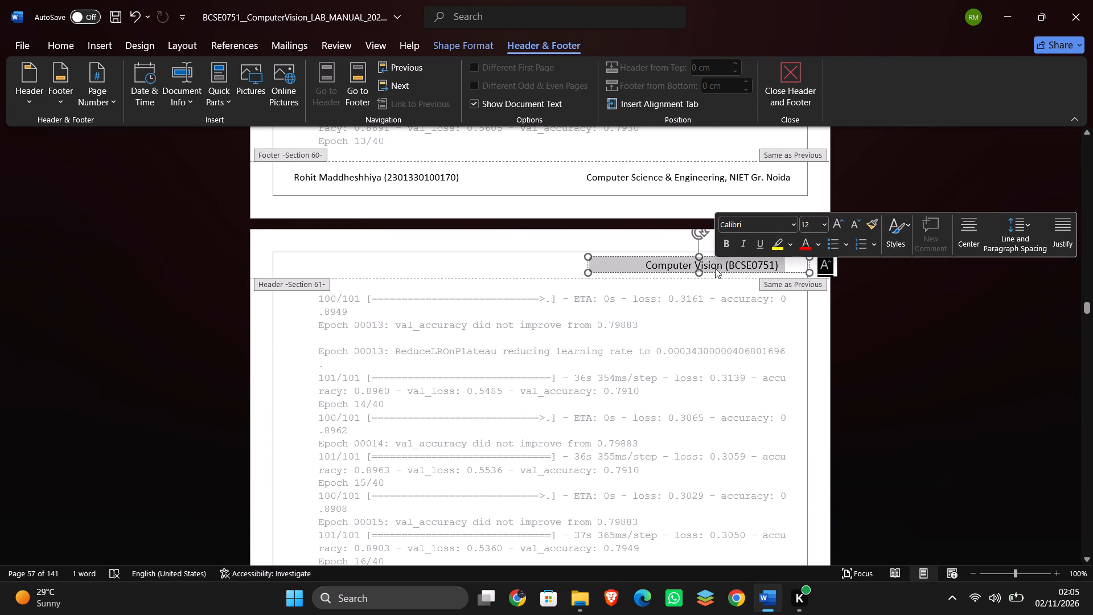
{"action": "key", "text": "ctrl+c"}
Replace the "Computer Vision(ACSE0751) Lab Manual" text in the Section 62 header with the copied "Computer Vision (BCSE0751)".
{"action": "scroll", "coordinate": [715, 268], "scroll_direction": "down", "scroll_amount": 3}
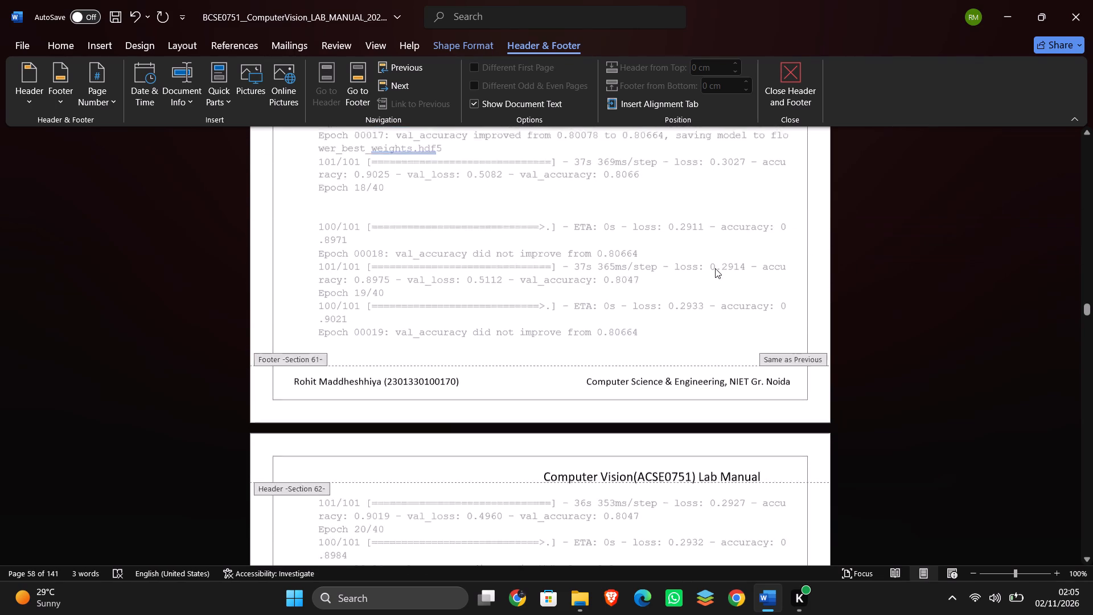
{"action": "scroll", "coordinate": [715, 268], "scroll_direction": "down", "scroll_amount": 2}
{"action": "scroll", "coordinate": [715, 268], "scroll_direction": "up", "scroll_amount": 2}
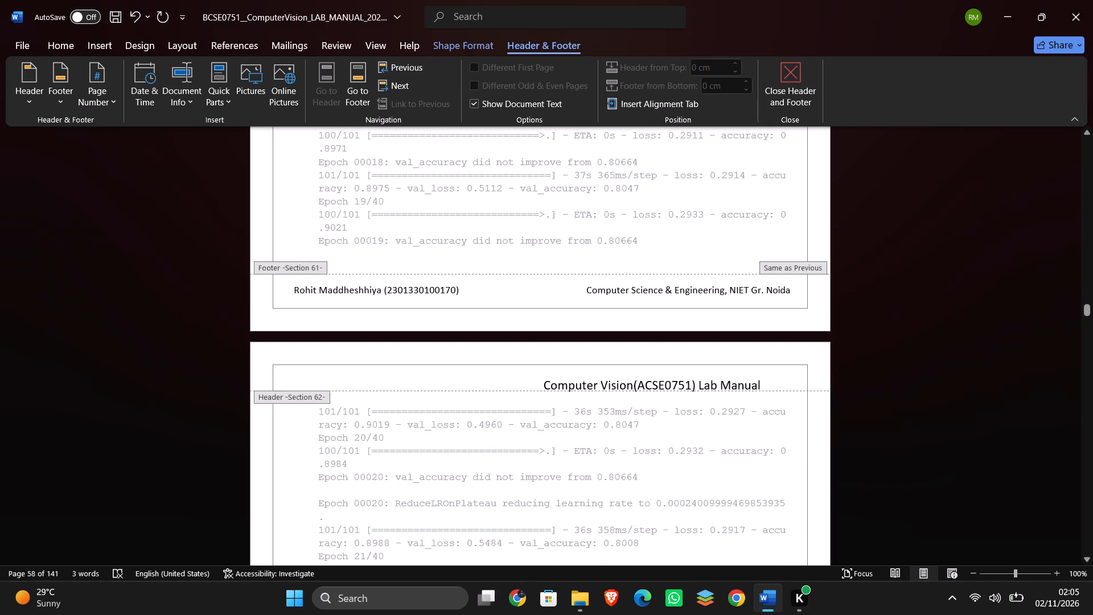
{"action": "double_click", "coordinate": [706, 379]}
{"action": "triple_click", "coordinate": [706, 379]}
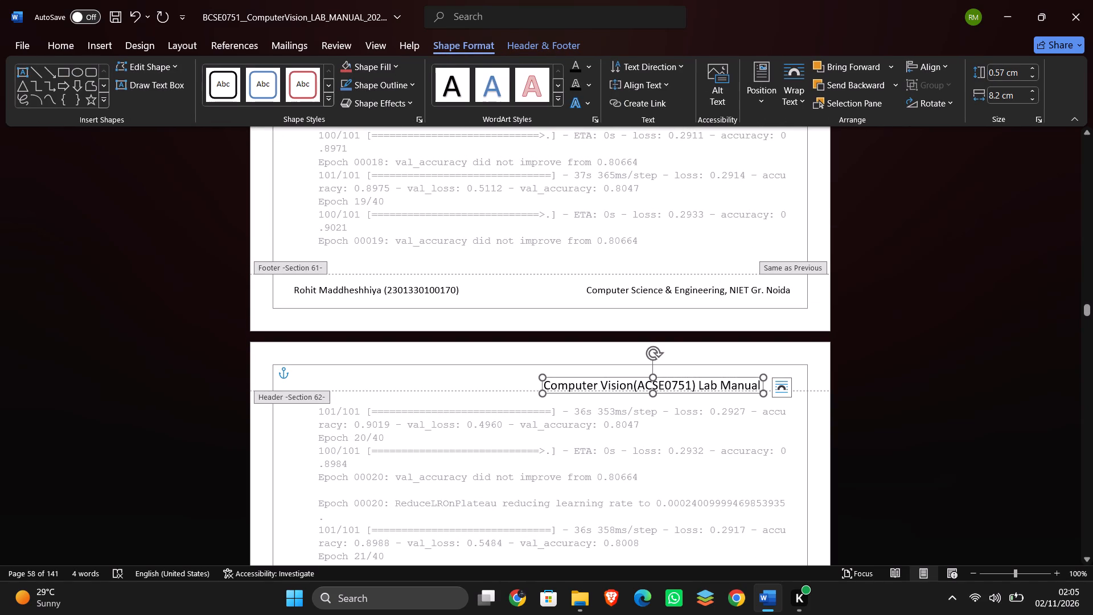
{"action": "left_click", "coordinate": [706, 379]}
{"action": "triple_click", "coordinate": [696, 382]}
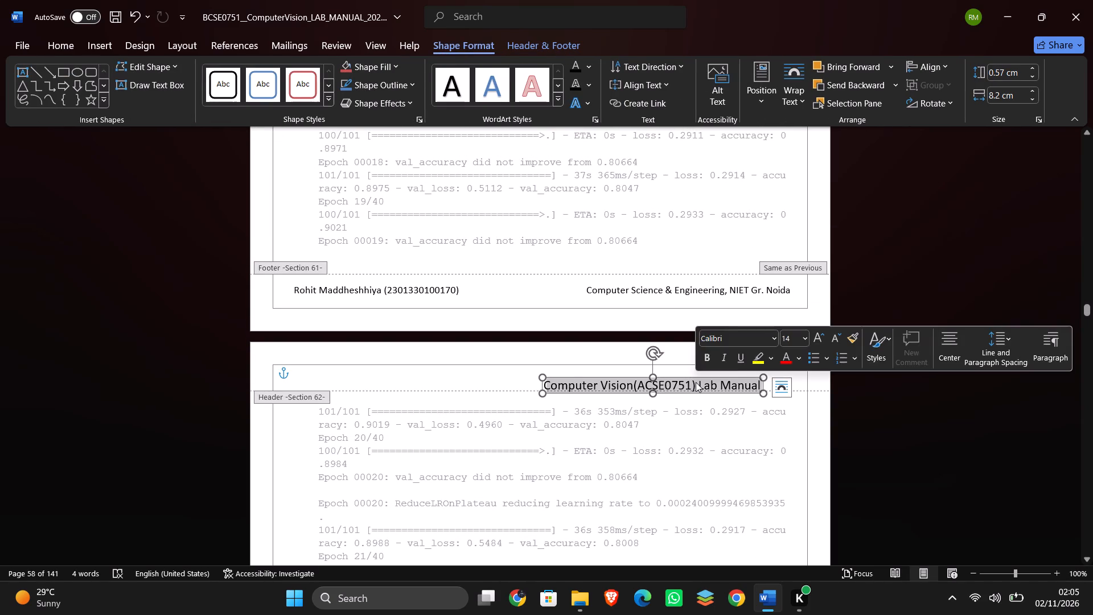
{"action": "key", "text": "ctrl+v"}
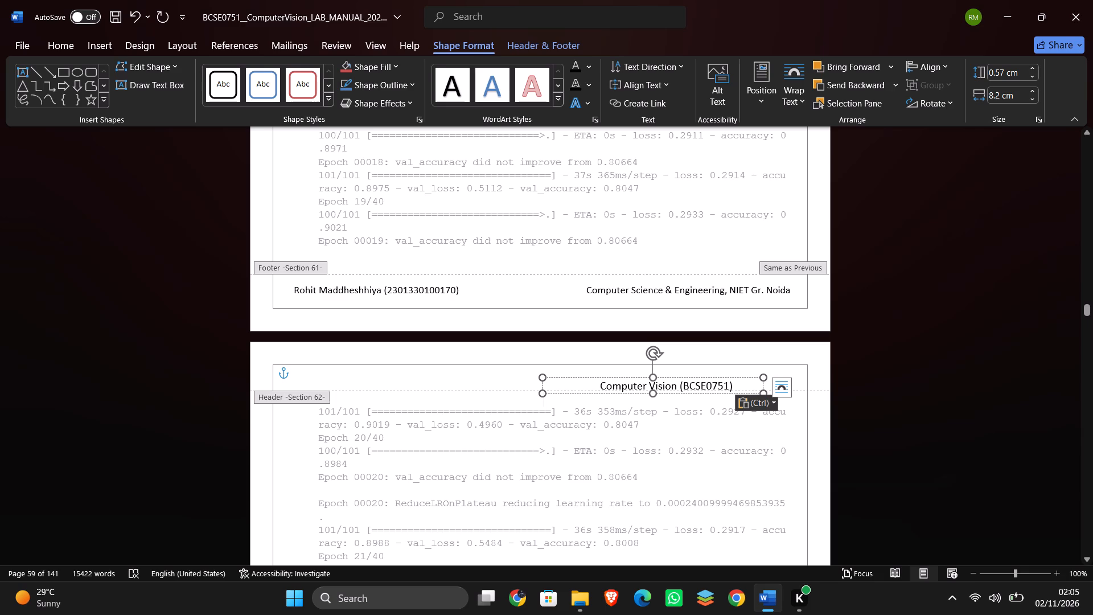
Compare the headers and footers of Sections 58 to 63, from "Feature extraction" to Epoch 26, for alignment and wording.
{"action": "scroll", "coordinate": [709, 382], "scroll_direction": "up", "scroll_amount": 2}
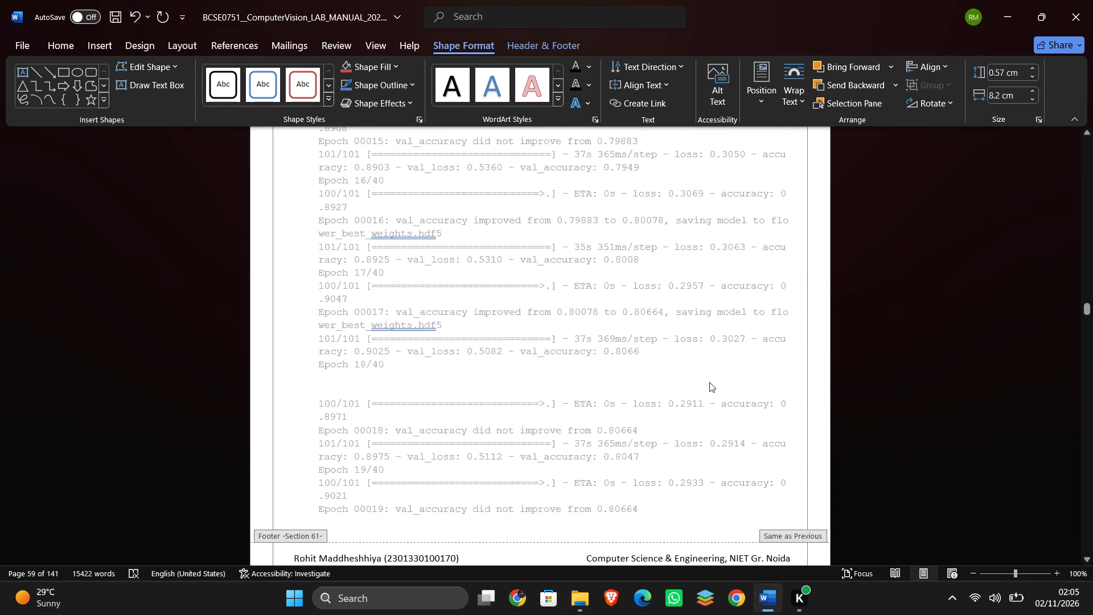
{"action": "scroll", "coordinate": [709, 382], "scroll_direction": "down", "scroll_amount": 1, "text": "ctrl"}
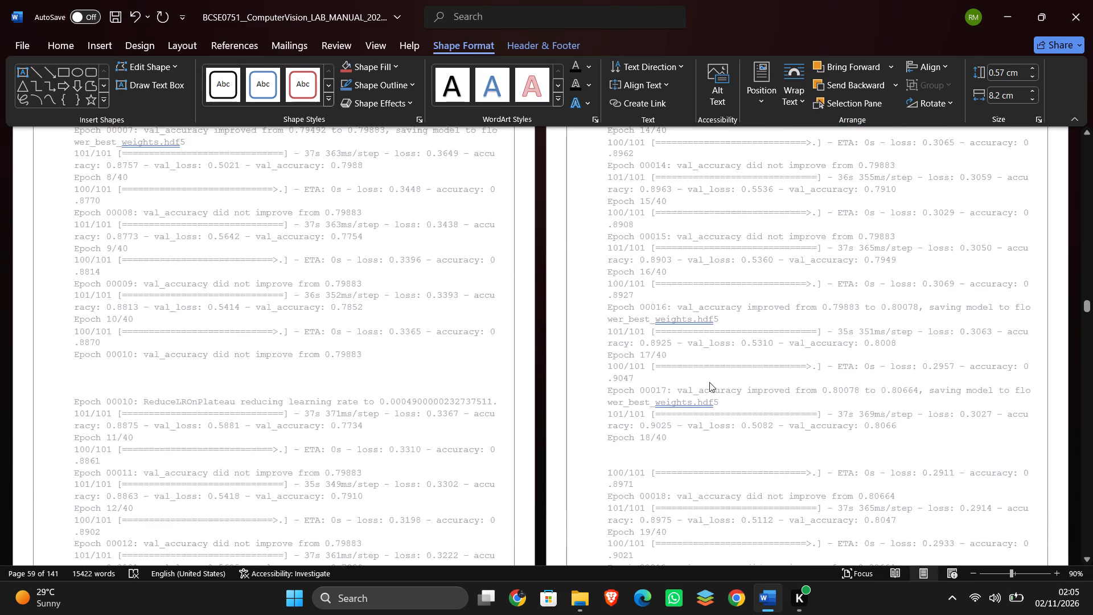
{"action": "scroll", "coordinate": [709, 382], "scroll_direction": "down", "scroll_amount": 1}
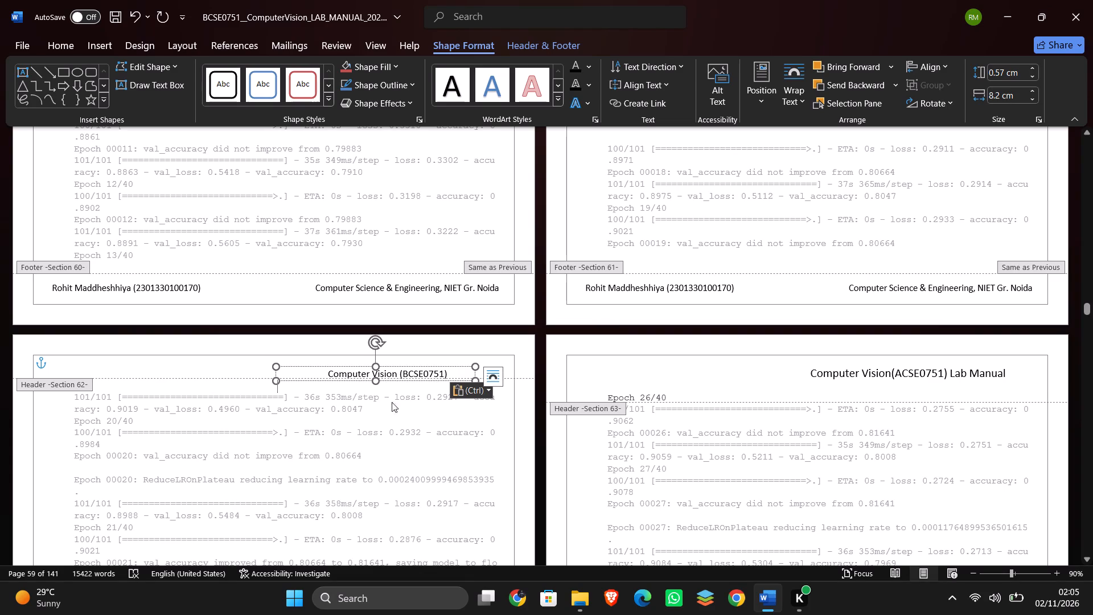
{"action": "scroll", "coordinate": [381, 374], "scroll_direction": "up", "scroll_amount": 1}
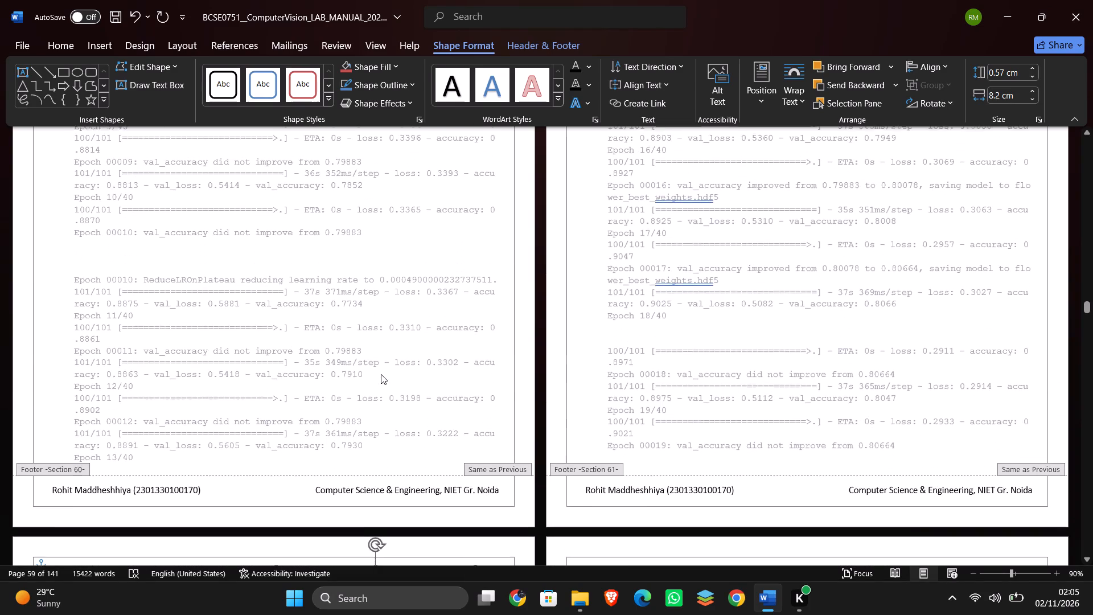
{"action": "scroll", "coordinate": [381, 374], "scroll_direction": "up", "scroll_amount": 4}
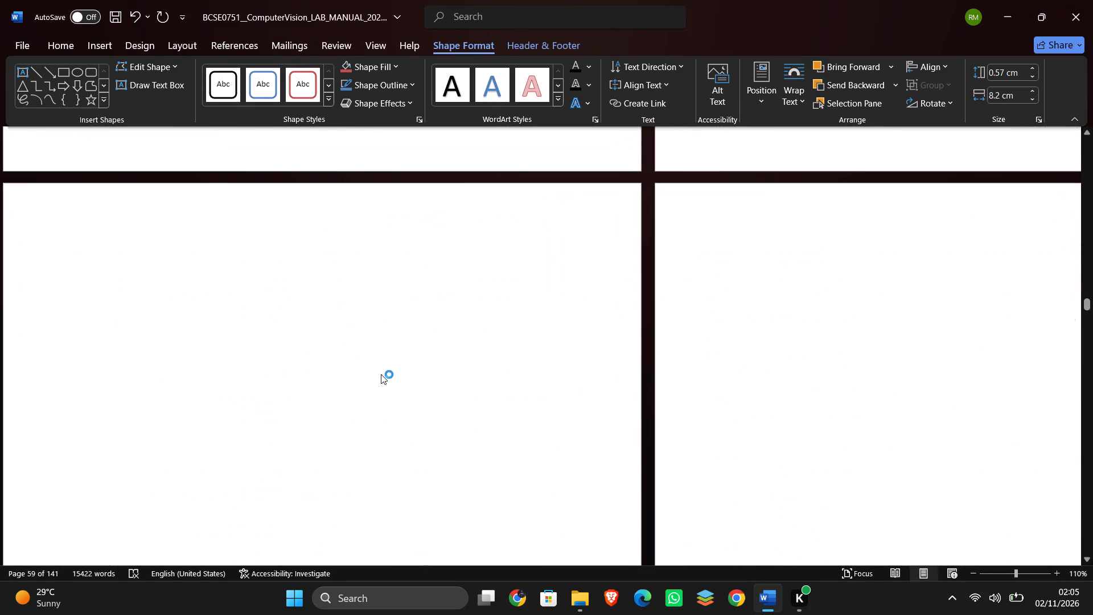
{"action": "scroll", "coordinate": [381, 374], "scroll_direction": "down", "scroll_amount": 1}
{"action": "scroll", "coordinate": [381, 374], "scroll_direction": "up", "scroll_amount": 2}
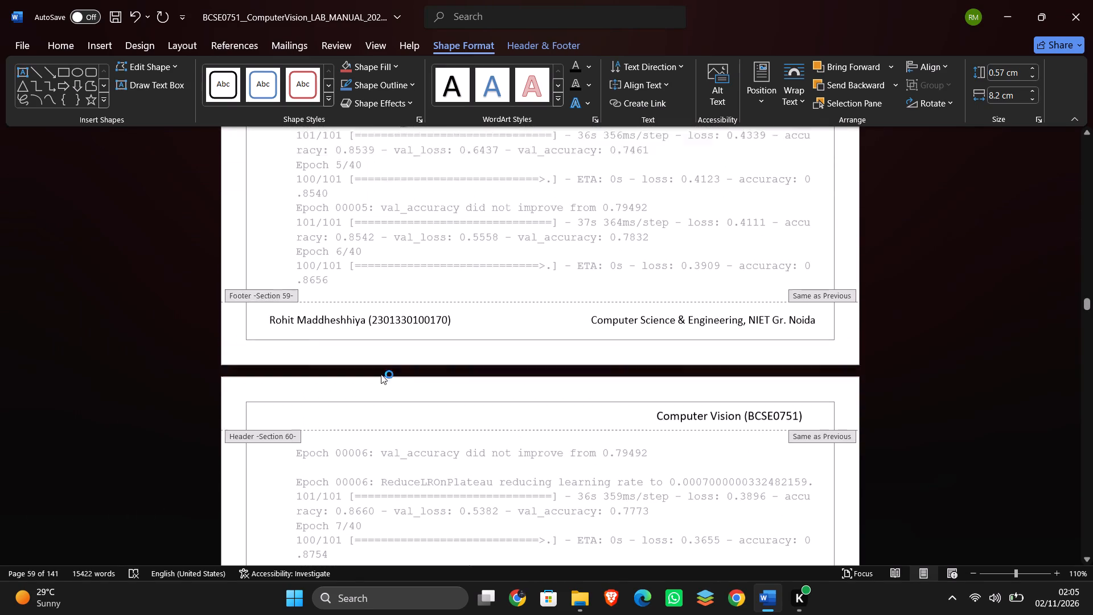
{"action": "scroll", "coordinate": [381, 374], "scroll_direction": "up", "scroll_amount": 2}
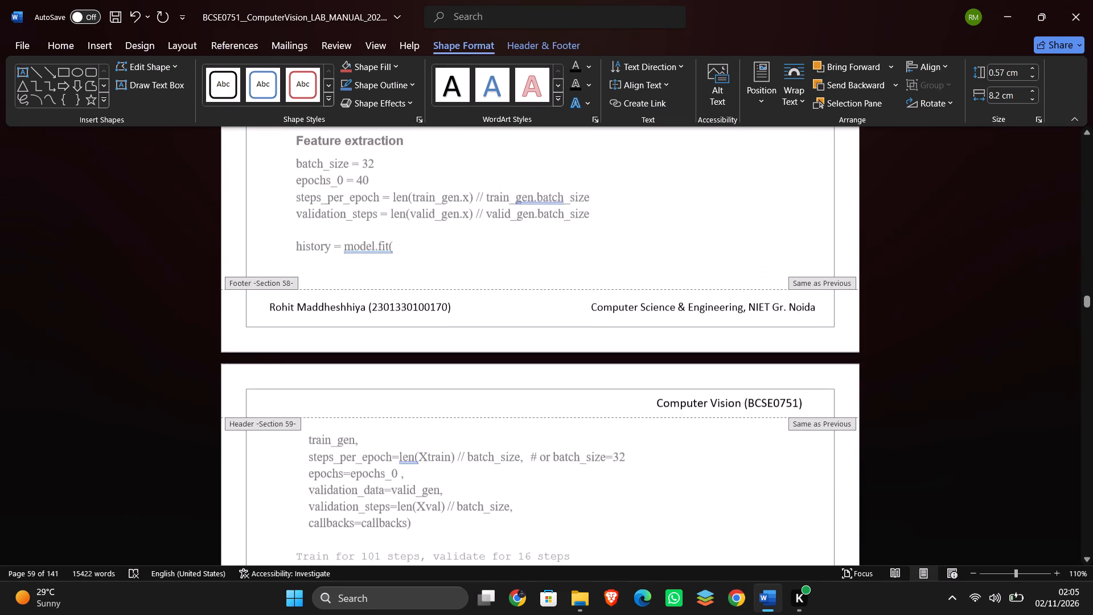
{"action": "scroll", "coordinate": [381, 374], "scroll_direction": "down", "scroll_amount": 4}
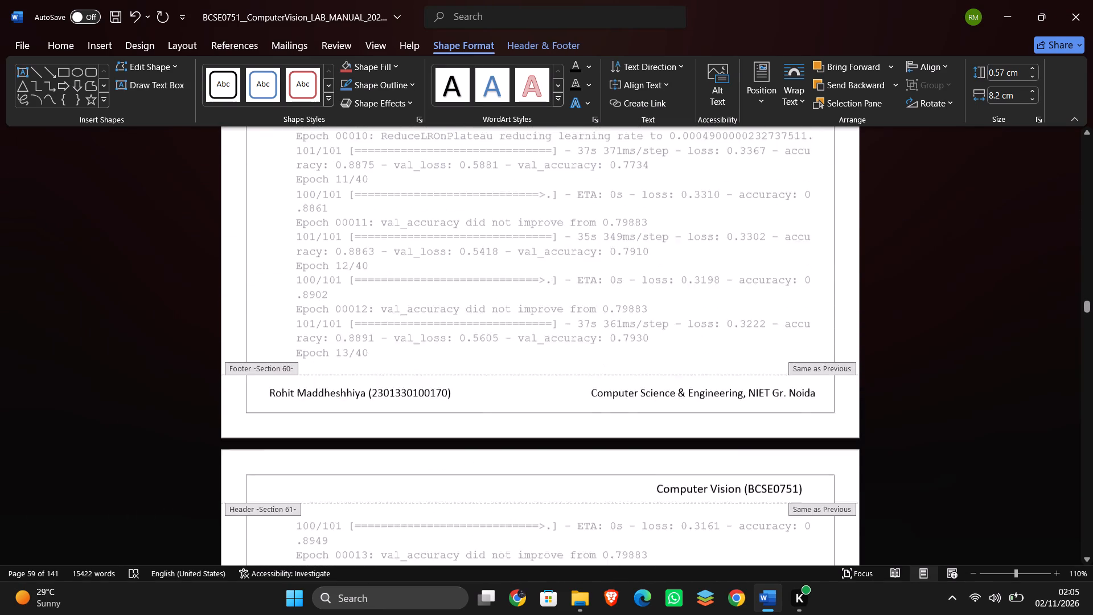
{"action": "scroll", "coordinate": [381, 374], "scroll_direction": "down", "scroll_amount": 5}
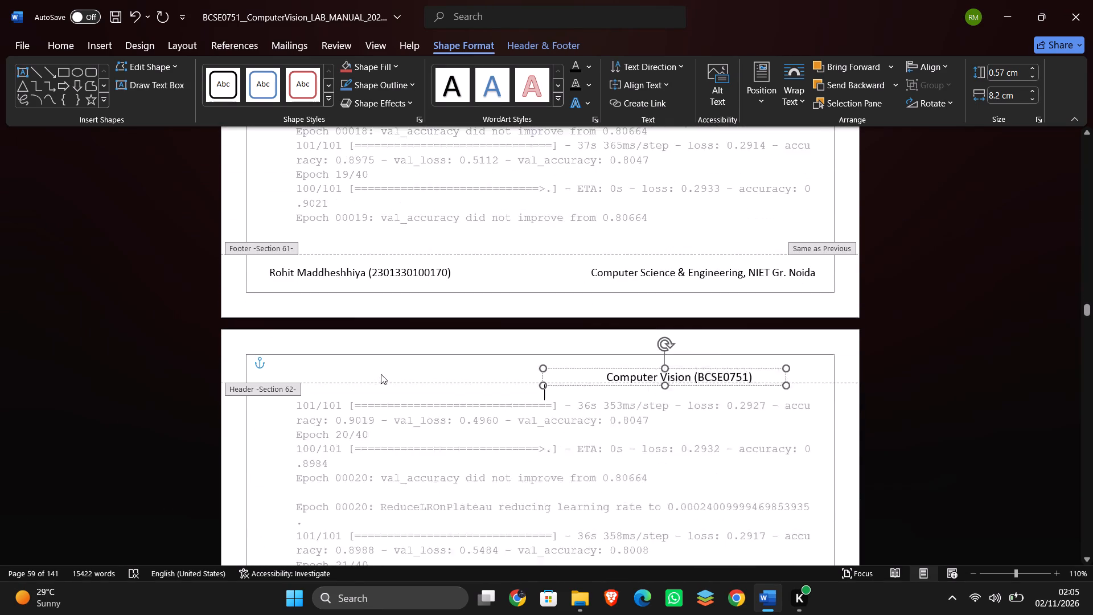
{"action": "scroll", "coordinate": [381, 374], "scroll_direction": "down", "scroll_amount": 1}
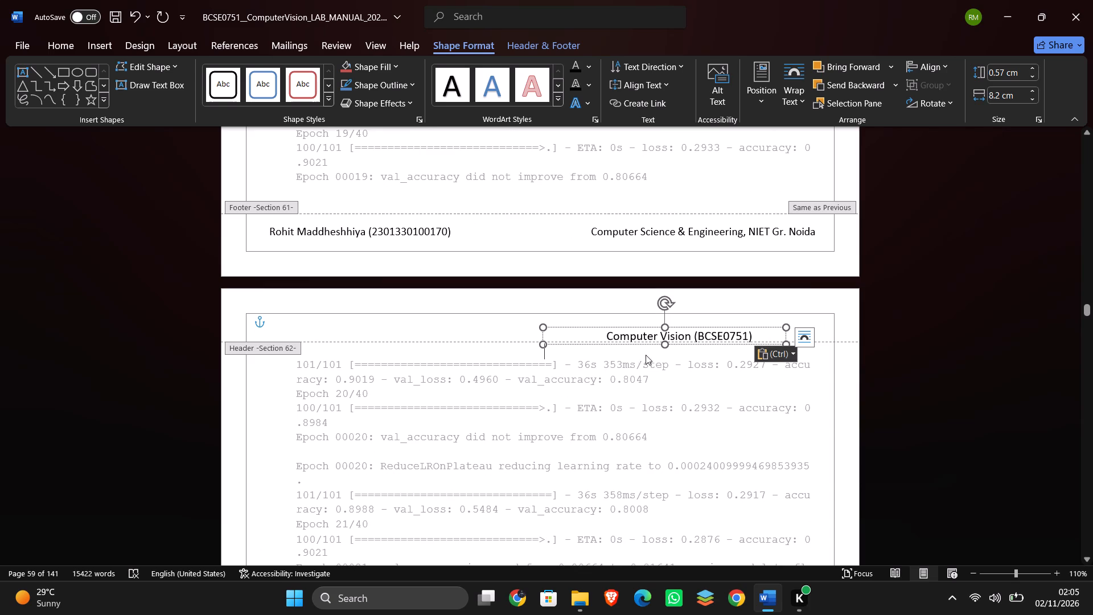
{"action": "scroll", "coordinate": [675, 333], "scroll_direction": "up", "scroll_amount": 2}
{"action": "scroll", "coordinate": [675, 333], "scroll_direction": "down", "scroll_amount": 1}
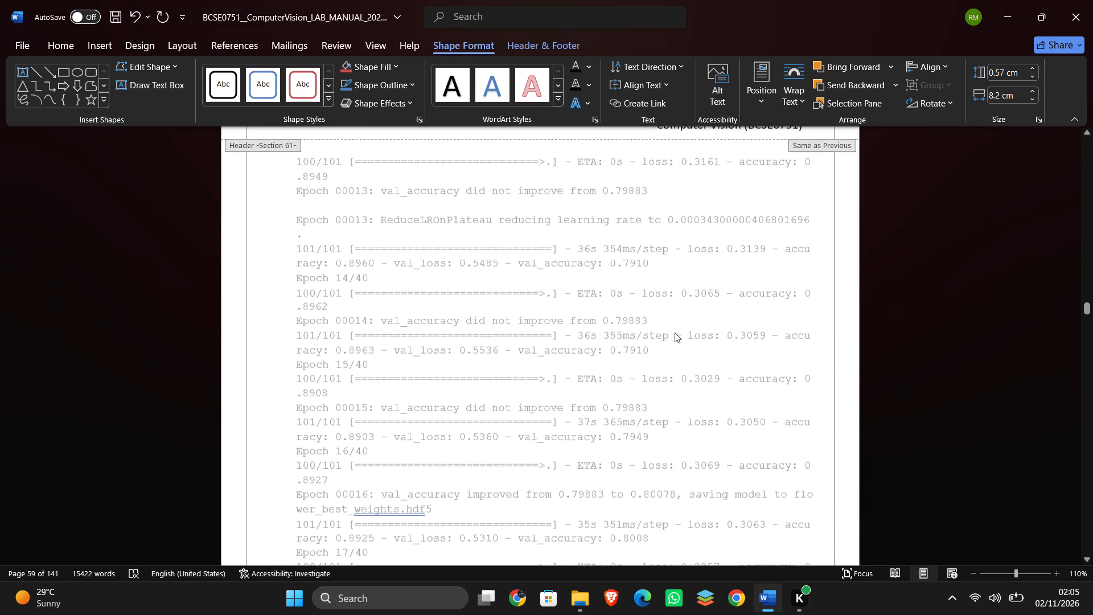
{"action": "scroll", "coordinate": [675, 333], "scroll_direction": "down", "scroll_amount": 1}
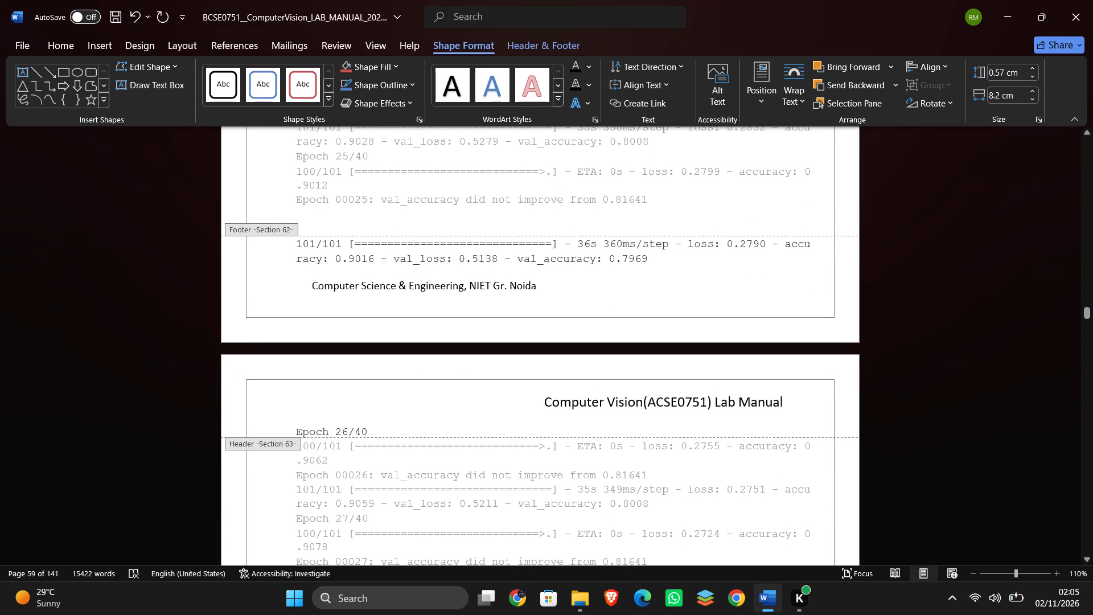
Check the headers and footers of Sections 63 to 67, through the remaining epoch output and the "Fine tuning" page.
{"action": "left_click", "coordinate": [737, 429]}
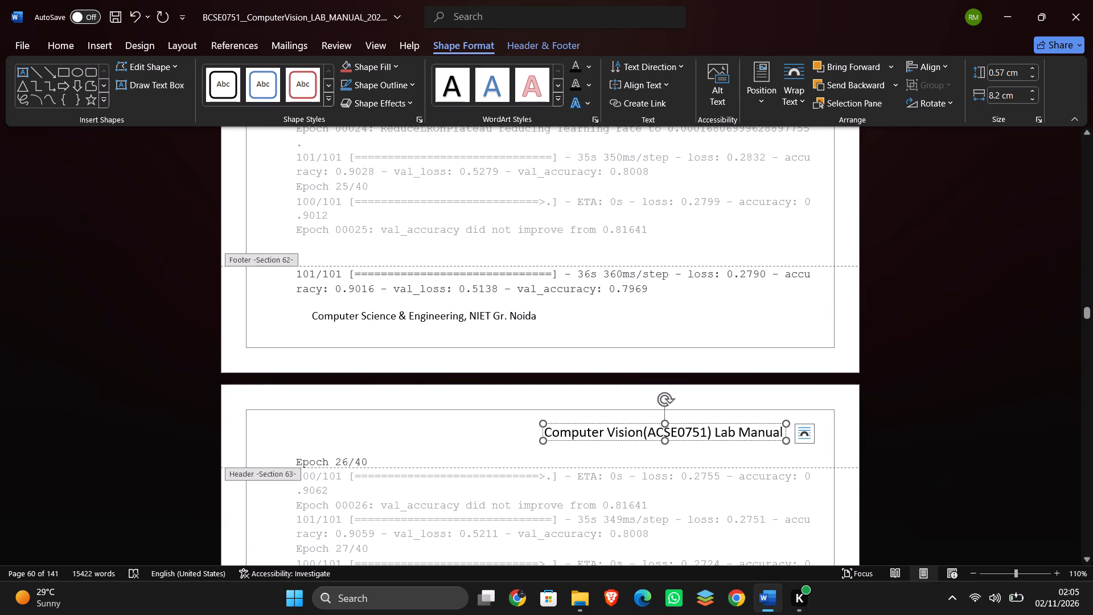
{"action": "scroll", "coordinate": [737, 429], "scroll_direction": "down", "scroll_amount": 5}
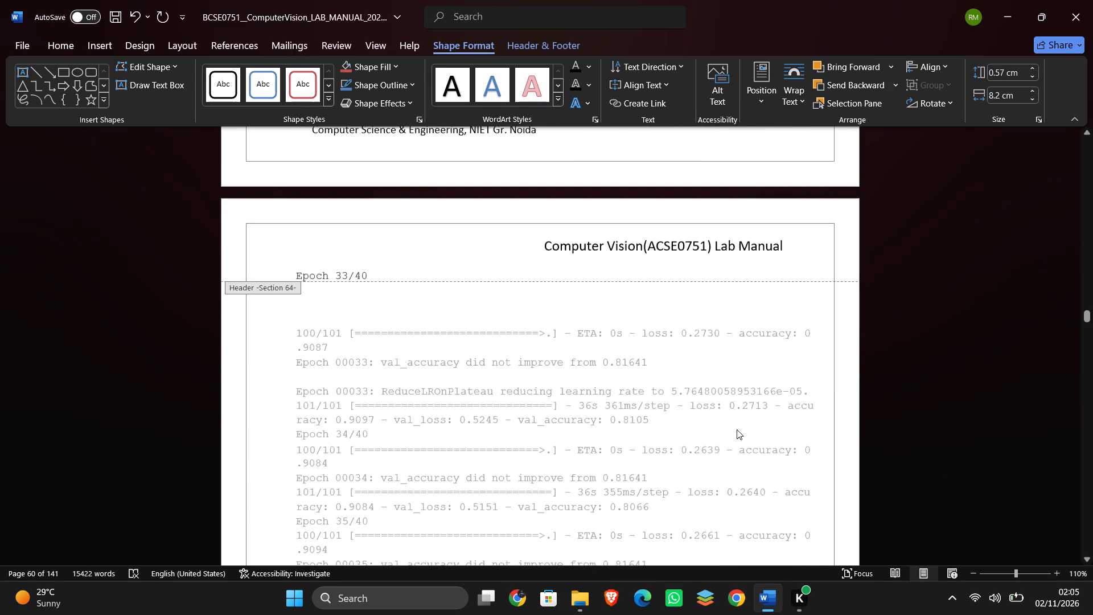
{"action": "scroll", "coordinate": [737, 429], "scroll_direction": "down", "scroll_amount": 6}
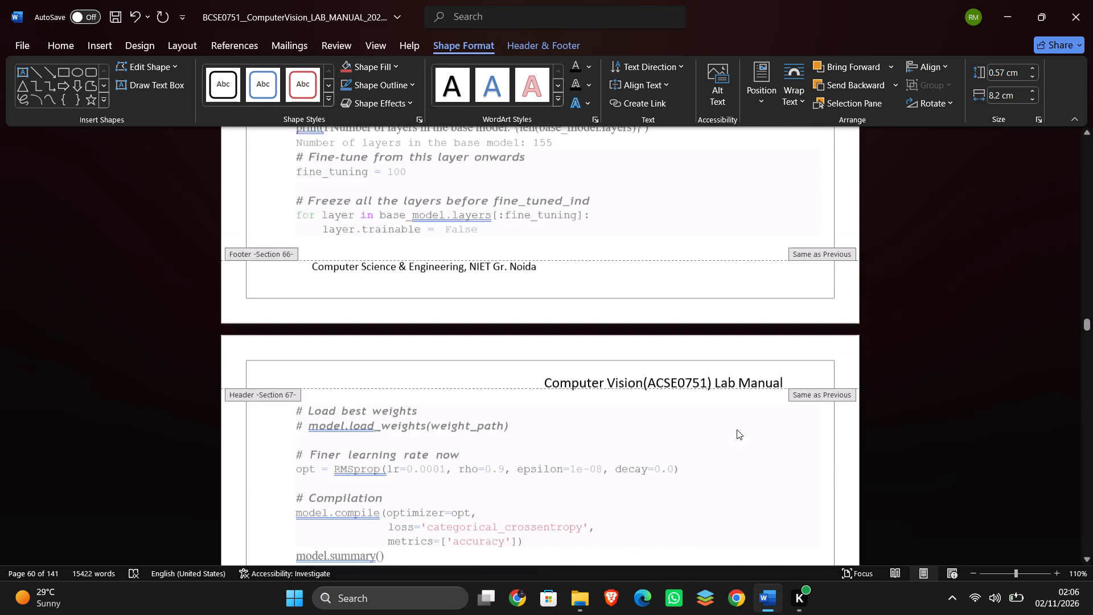
{"action": "scroll", "coordinate": [737, 429], "scroll_direction": "down", "scroll_amount": 1}
{"action": "scroll", "coordinate": [737, 429], "scroll_direction": "up", "scroll_amount": 2}
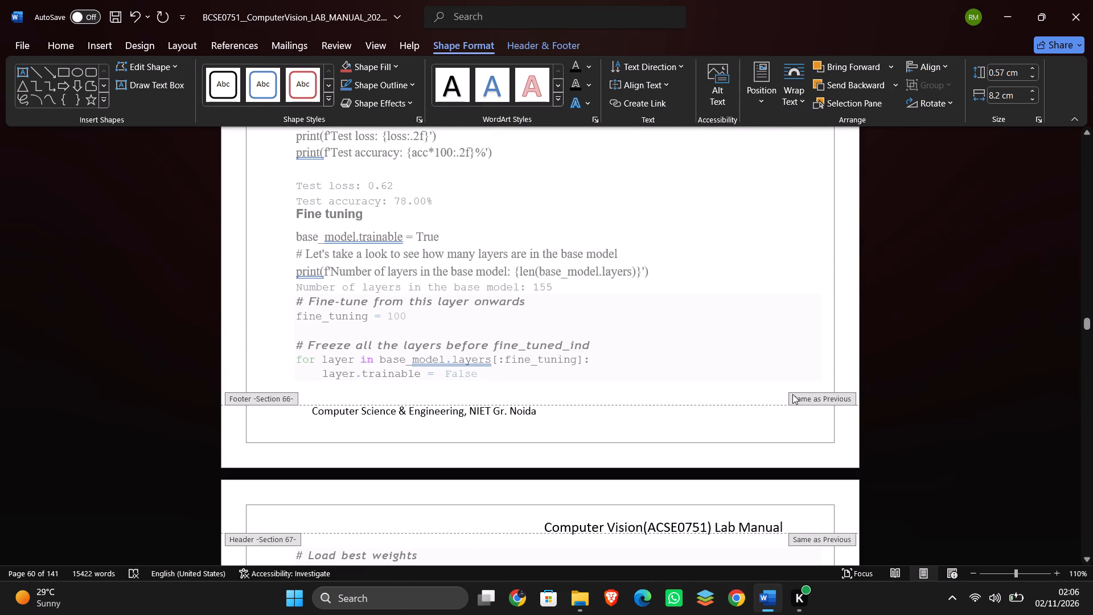
{"action": "scroll", "coordinate": [778, 397], "scroll_direction": "up", "scroll_amount": 3}
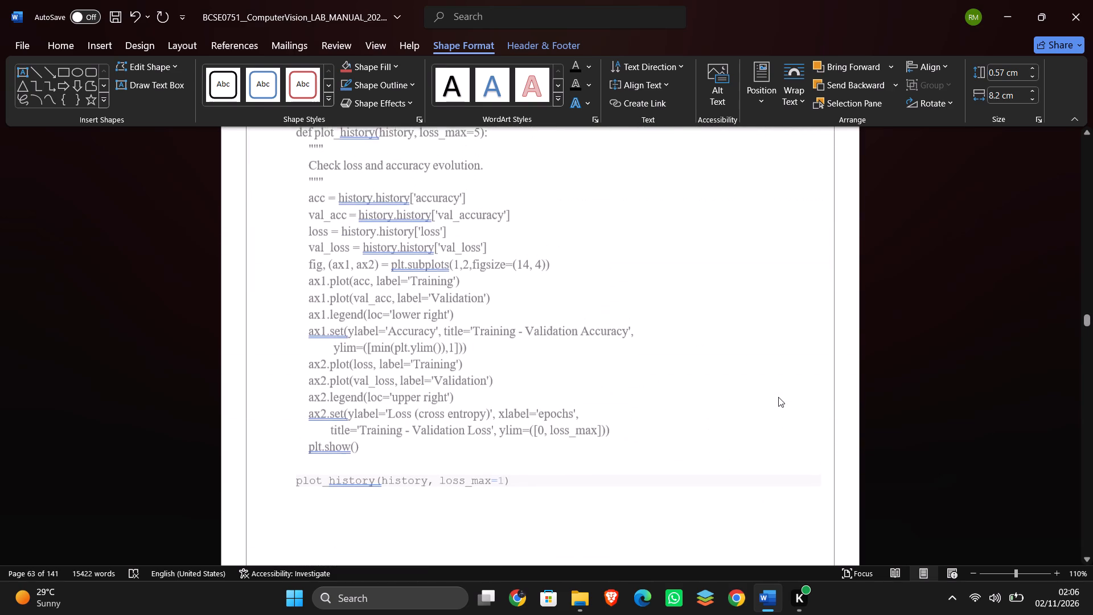
{"action": "scroll", "coordinate": [778, 397], "scroll_direction": "up", "scroll_amount": 2}
{"action": "scroll", "coordinate": [778, 397], "scroll_direction": "down", "scroll_amount": 2}
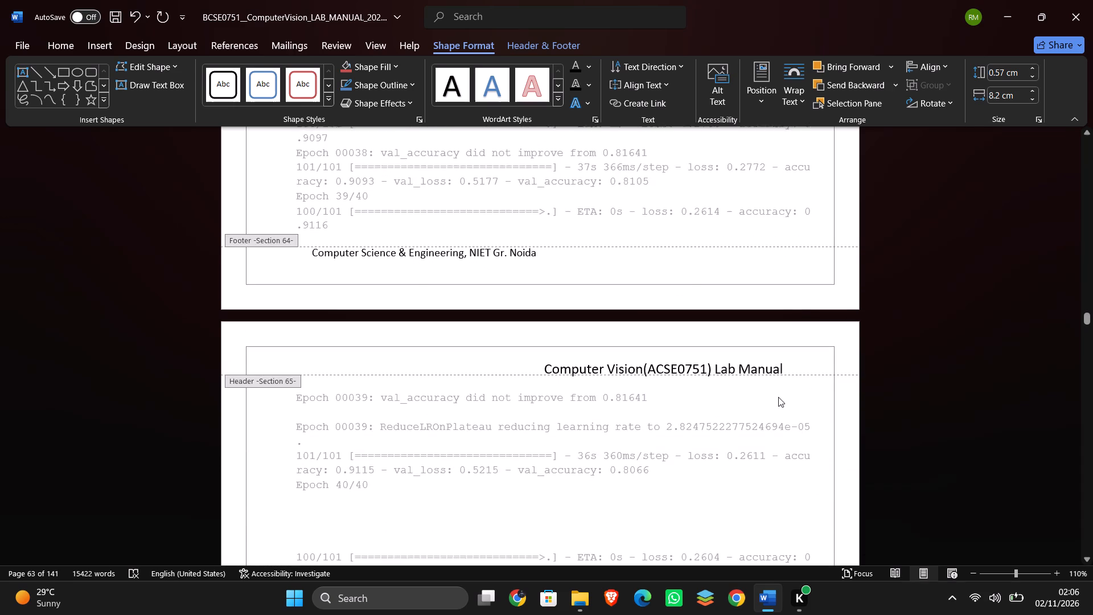
{"action": "scroll", "coordinate": [778, 397], "scroll_direction": "down", "scroll_amount": 1}
Copy the full footer line with the student's name, roll number and "Computer Science & Engineering, NIET Gr. Noida" from the Section 61 footer.
{"action": "scroll", "coordinate": [778, 397], "scroll_direction": "up", "scroll_amount": 2}
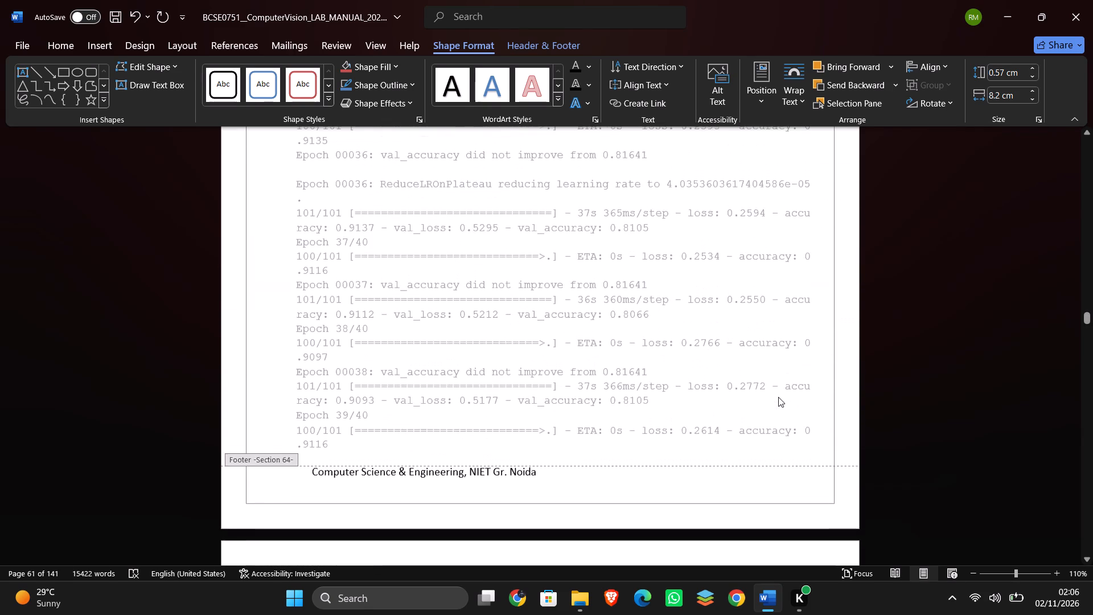
{"action": "scroll", "coordinate": [778, 397], "scroll_direction": "up", "scroll_amount": 3}
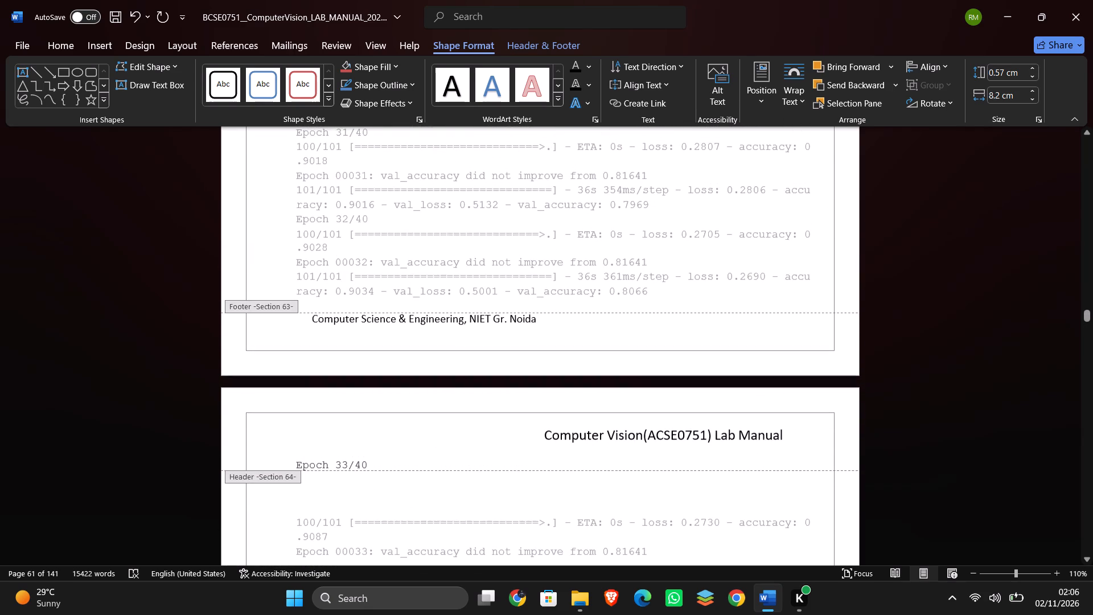
{"action": "scroll", "coordinate": [664, 391], "scroll_direction": "up", "scroll_amount": 1}
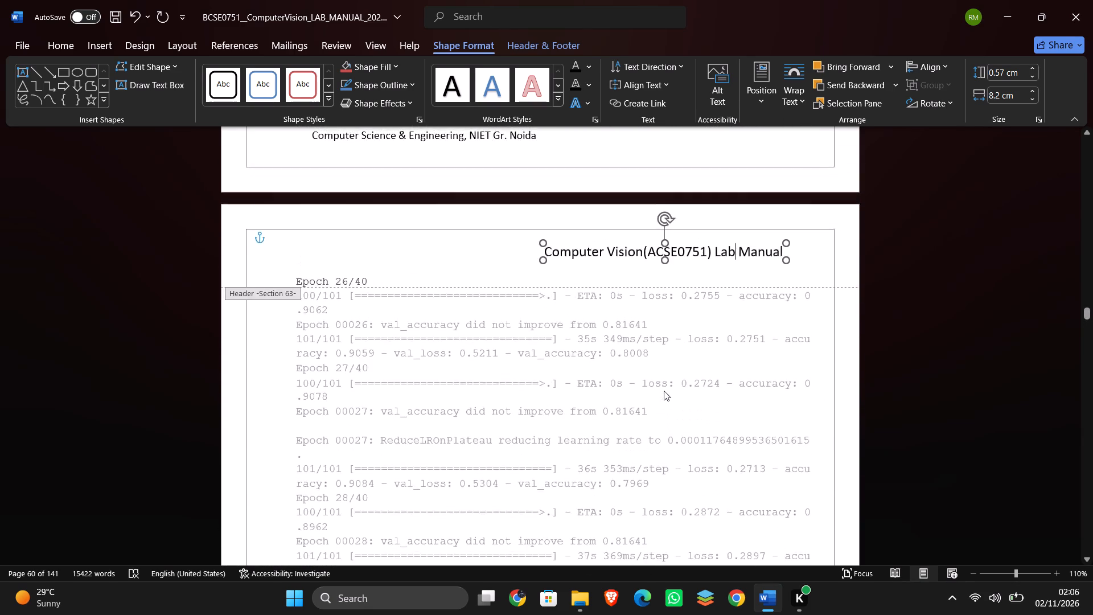
{"action": "scroll", "coordinate": [664, 391], "scroll_direction": "up", "scroll_amount": 4}
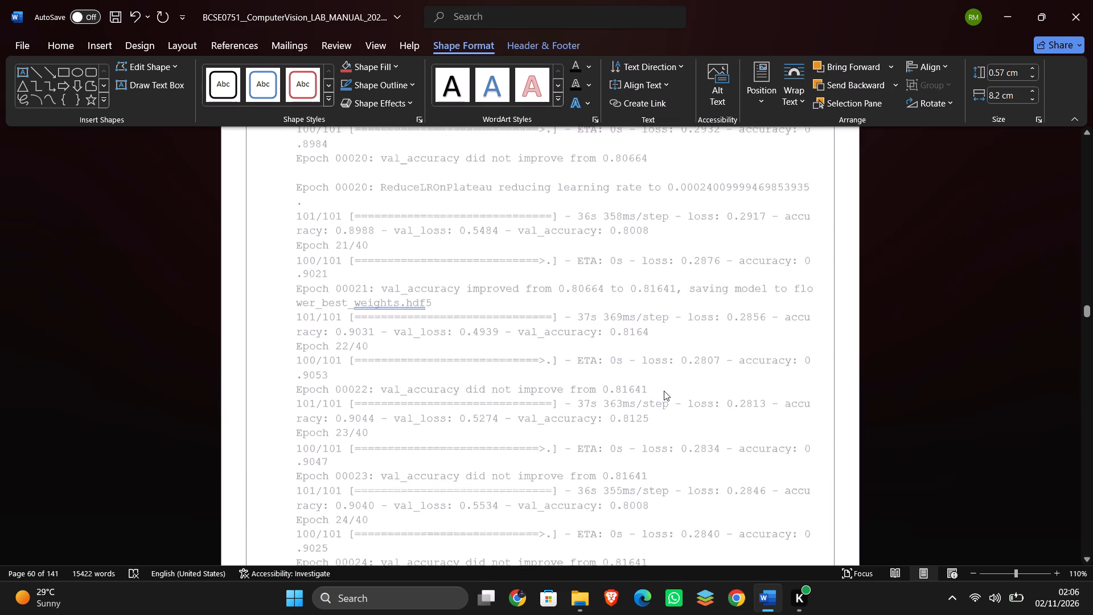
{"action": "scroll", "coordinate": [664, 391], "scroll_direction": "up", "scroll_amount": 1}
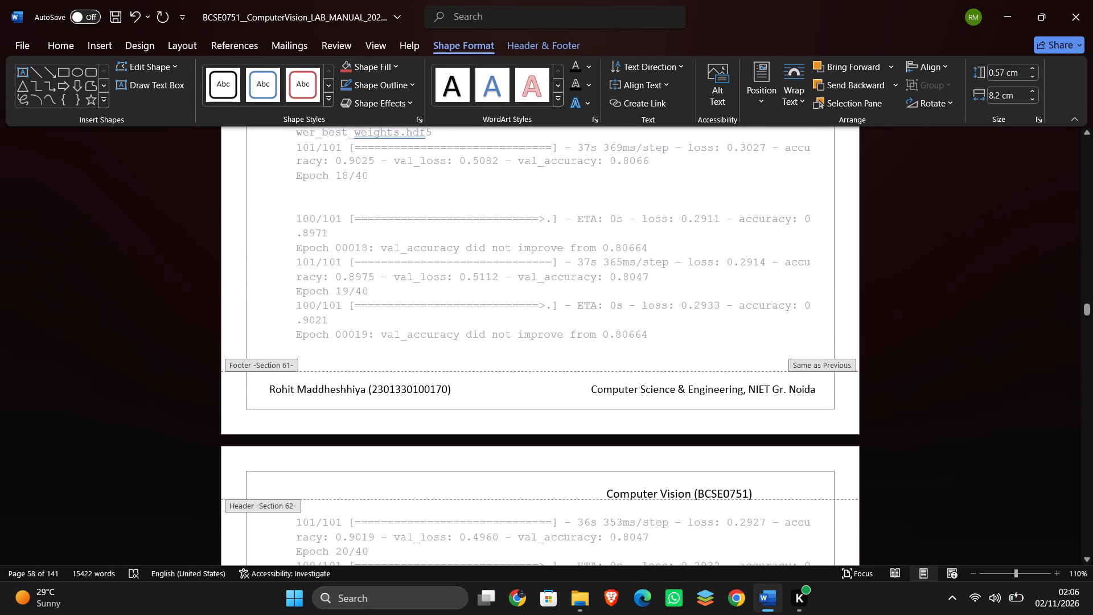
{"action": "triple_click", "coordinate": [675, 389]}
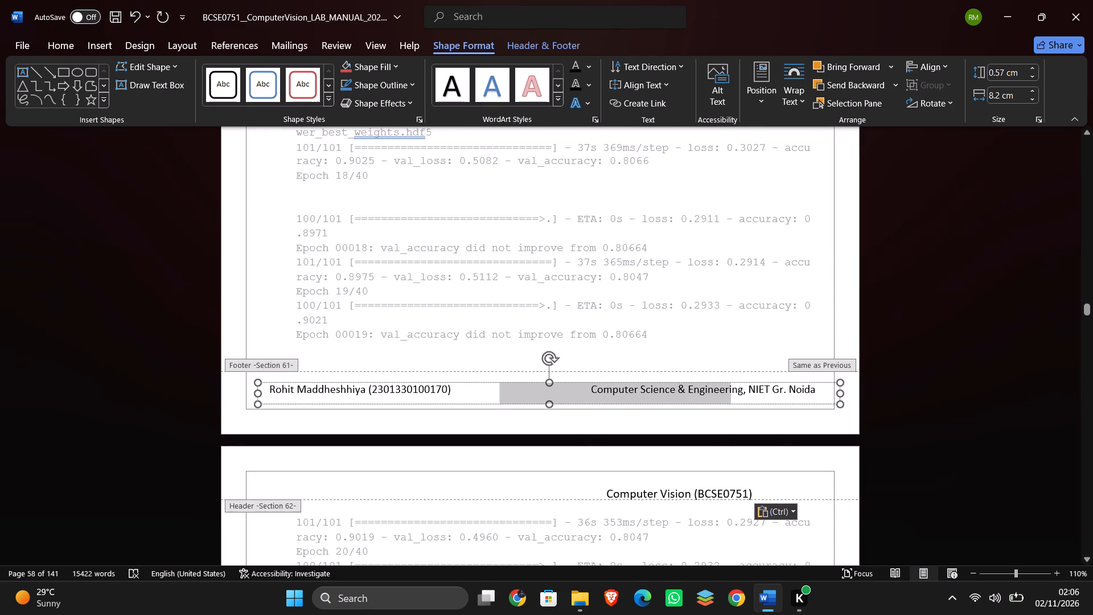
{"action": "key", "text": "ctrl+c"}
Replace the "Computer Science & Engineering, NIET Gr. Noida" text in the Section 62 footer with the copied footer line.
{"action": "scroll", "coordinate": [675, 389], "scroll_direction": "down", "scroll_amount": 1}
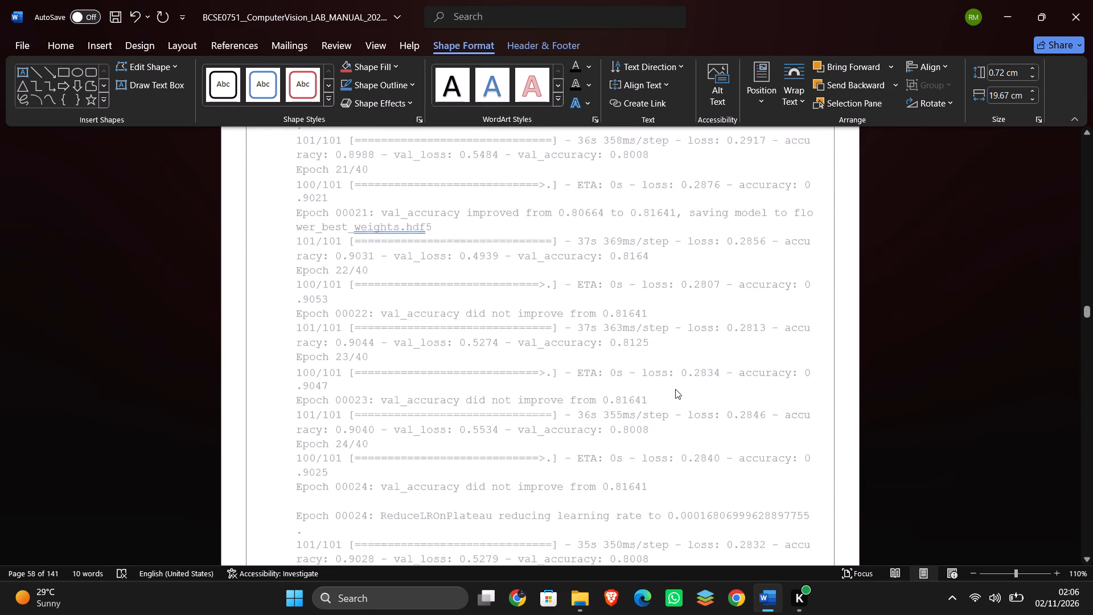
{"action": "scroll", "coordinate": [675, 389], "scroll_direction": "down", "scroll_amount": 2}
{"action": "double_click", "coordinate": [506, 421]}
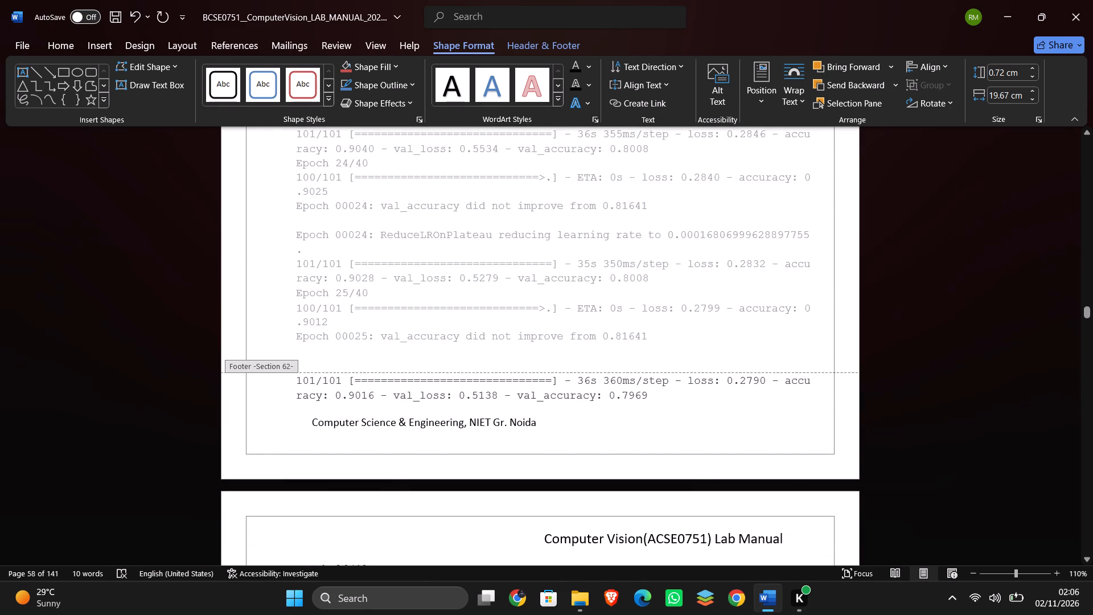
{"action": "triple_click", "coordinate": [506, 421]}
{"action": "left_click", "coordinate": [506, 421]}
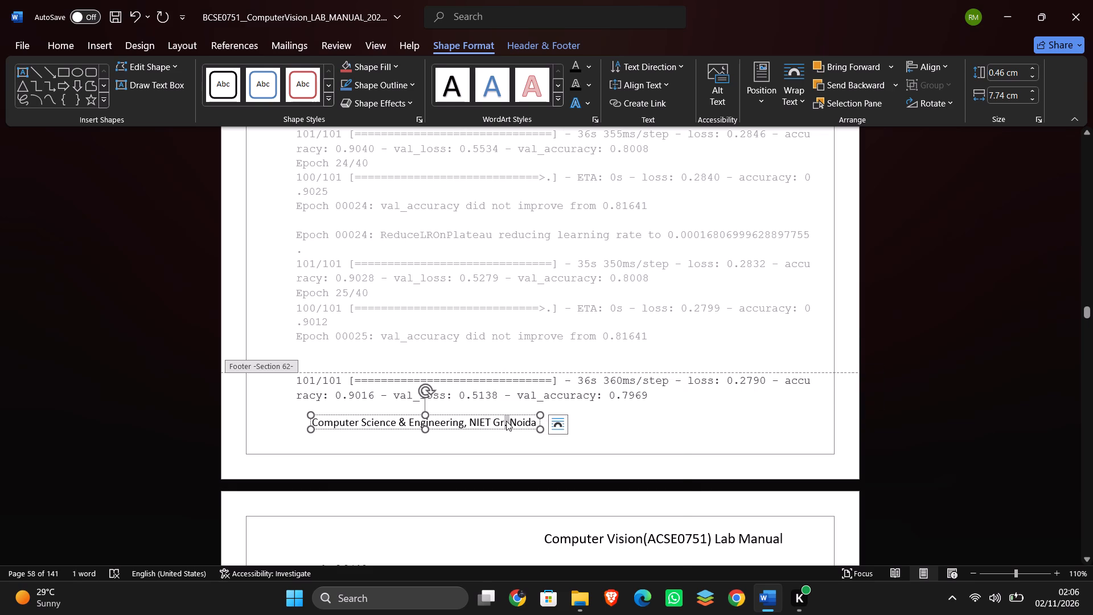
{"action": "triple_click", "coordinate": [506, 421]}
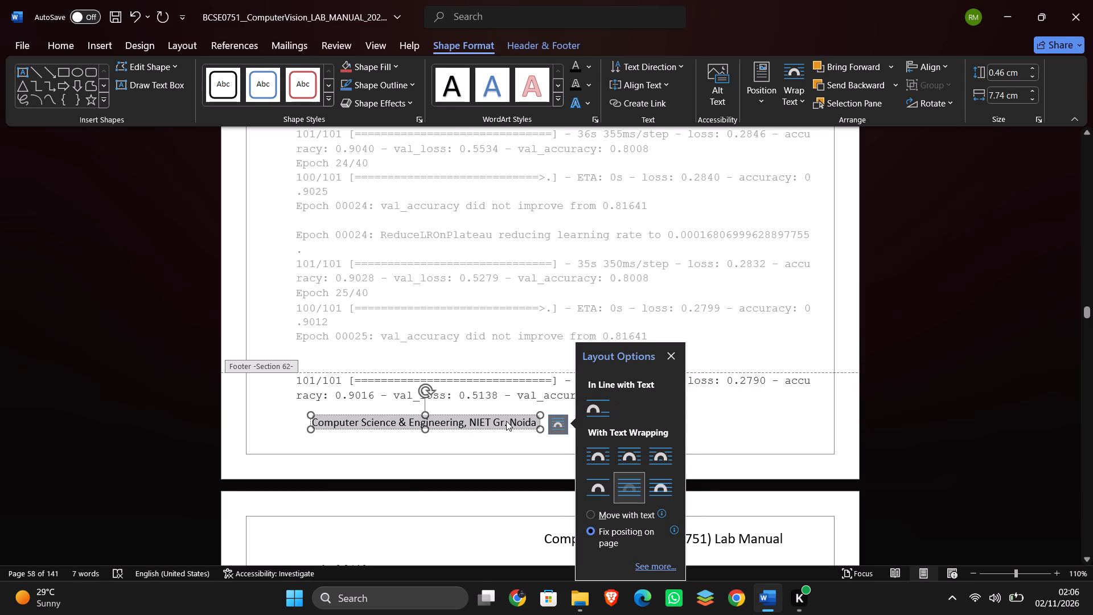
{"action": "key", "text": "ctrl+v"}
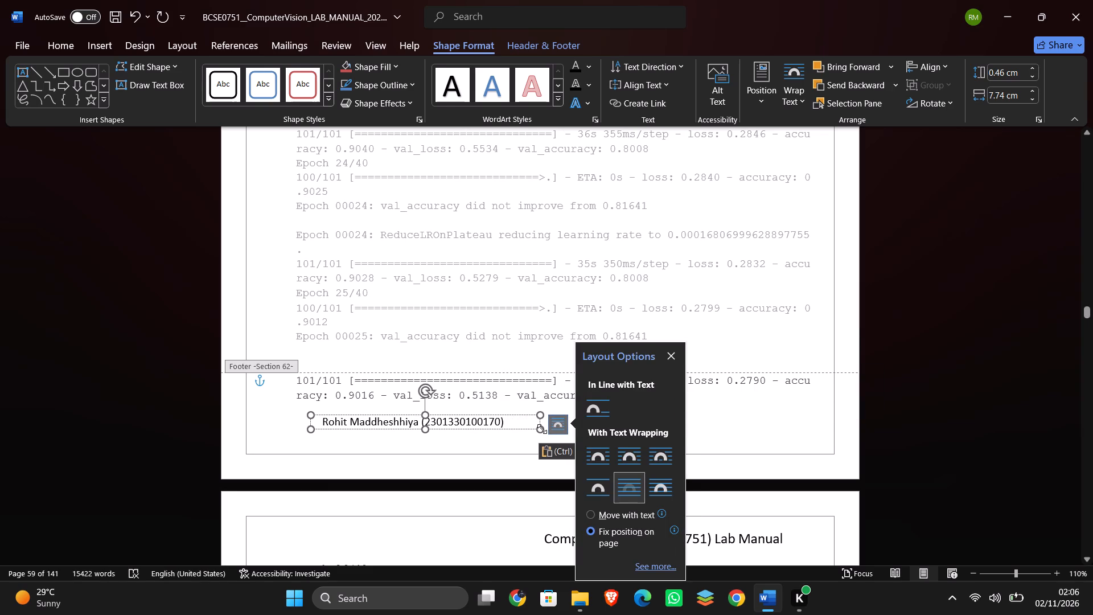
Widen the Section 62 footer text box on both sides to about 19.3 cm, fitting the footer on one line within the page border.
{"action": "left_click_drag", "start_coordinate": [542, 429], "coordinate": [753, 430]}
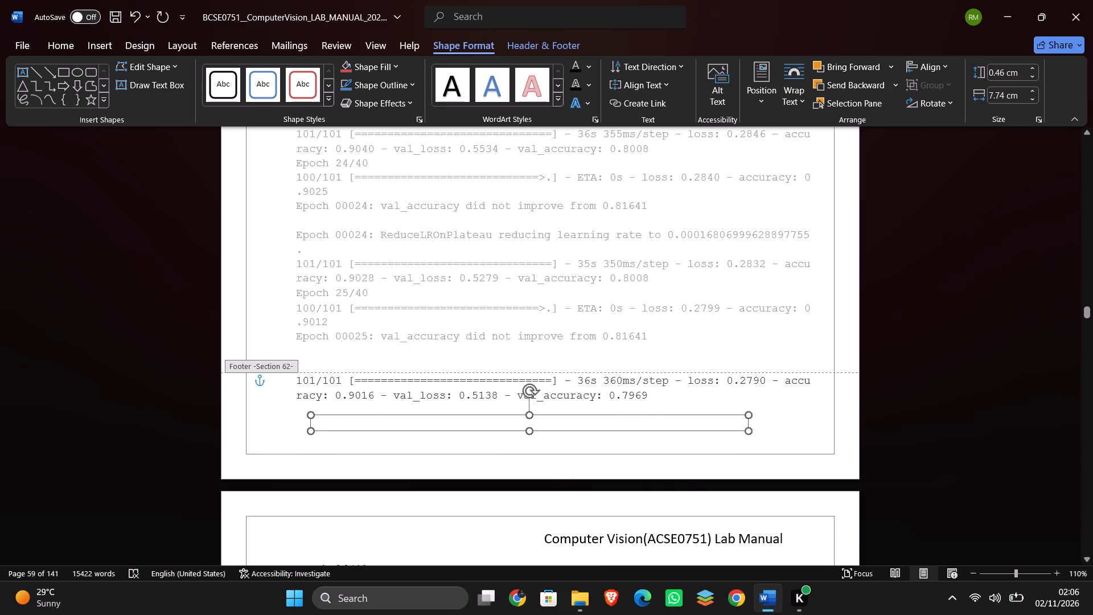
{"action": "left_click_drag", "start_coordinate": [753, 430], "coordinate": [818, 437]}
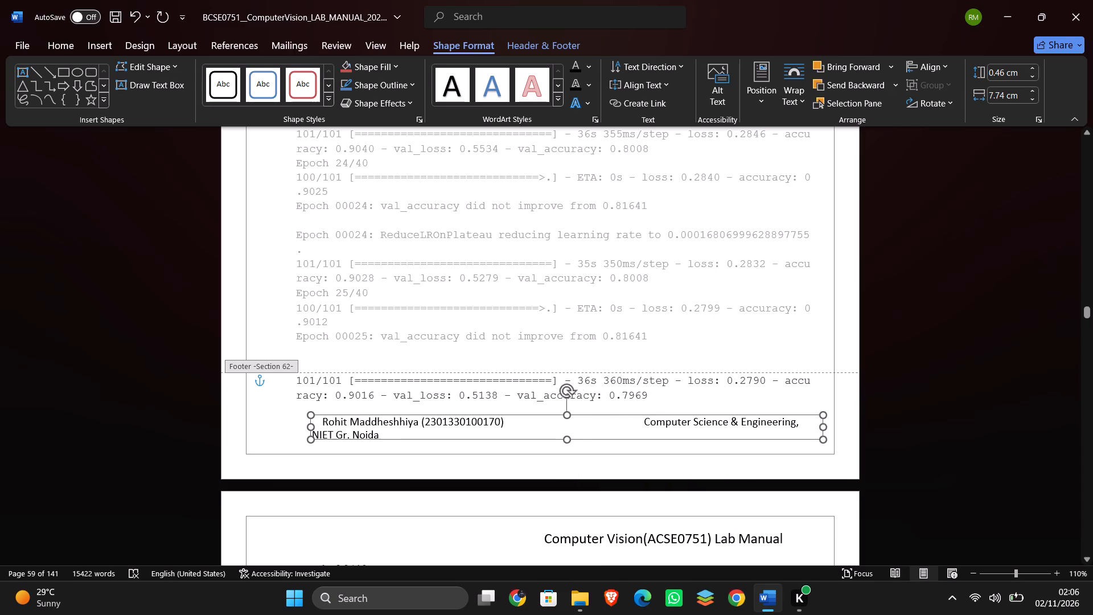
{"action": "left_click_drag", "start_coordinate": [818, 437], "coordinate": [821, 433]}
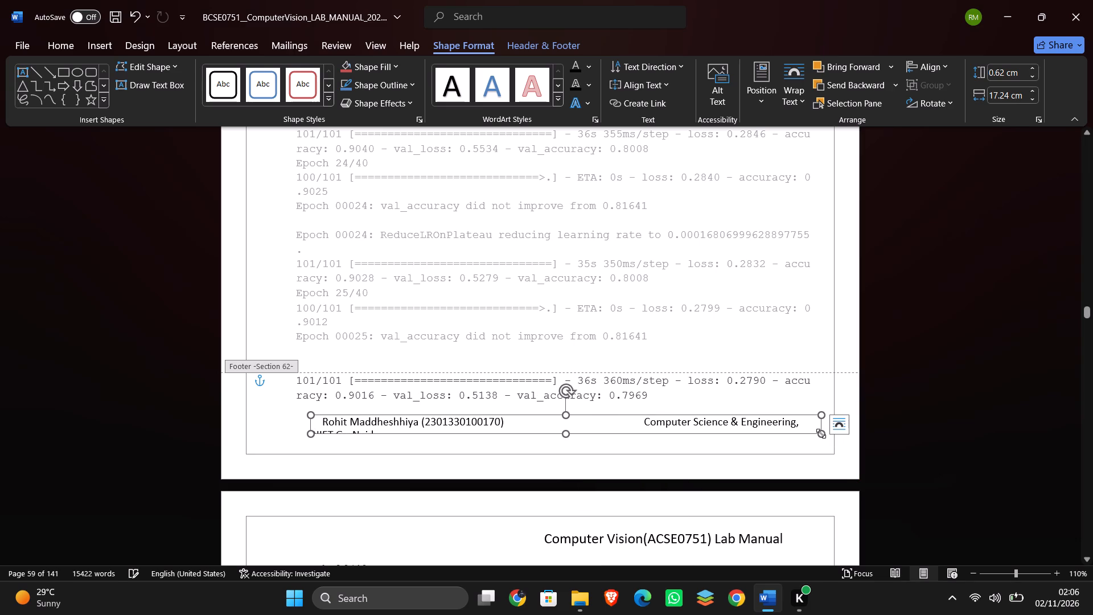
{"action": "left_click_drag", "start_coordinate": [821, 433], "coordinate": [829, 433]}
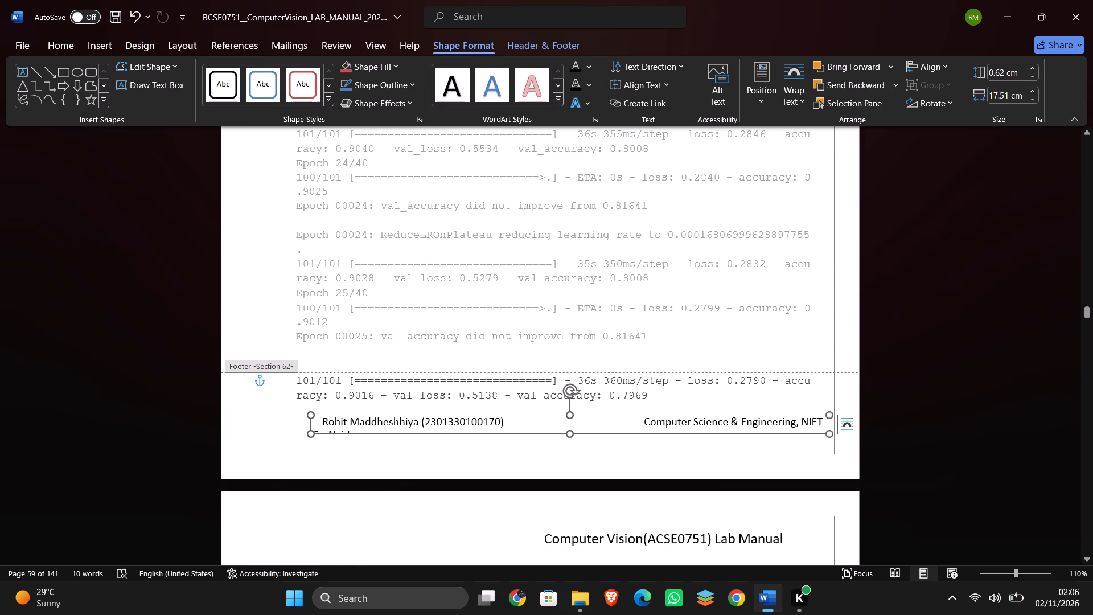
{"action": "left_click_drag", "start_coordinate": [311, 416], "coordinate": [283, 418]}
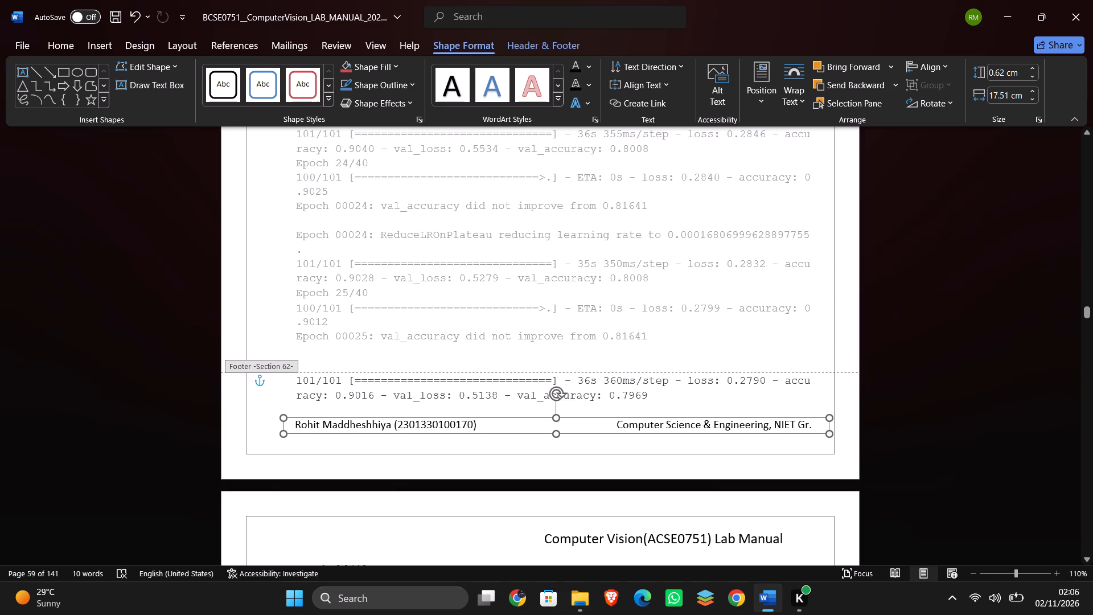
{"action": "left_click_drag", "start_coordinate": [283, 418], "coordinate": [270, 416]}
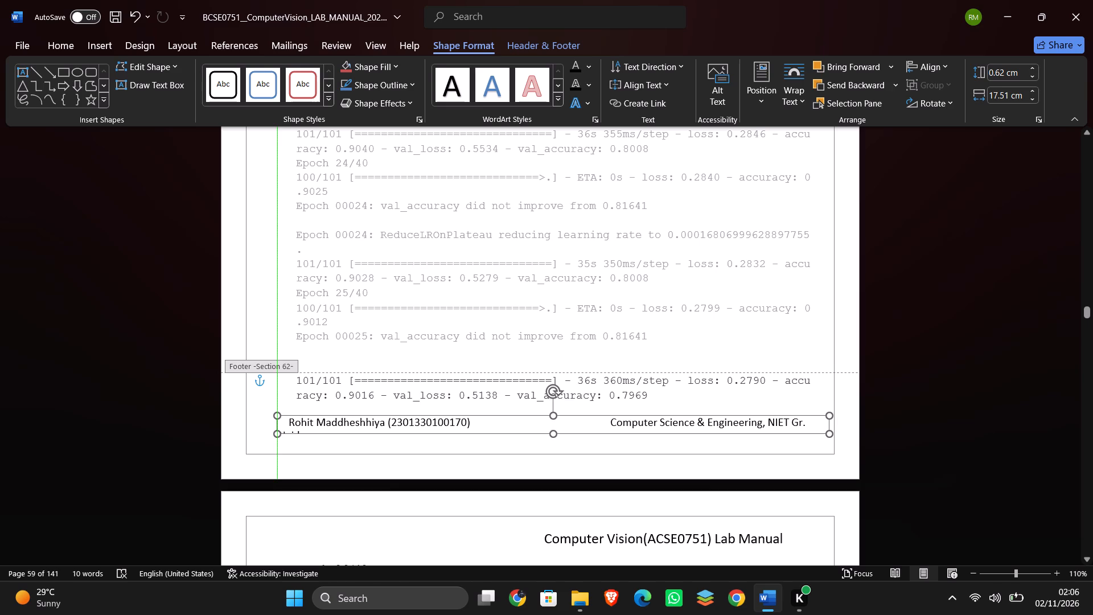
{"action": "left_click_drag", "start_coordinate": [270, 416], "coordinate": [257, 416]}
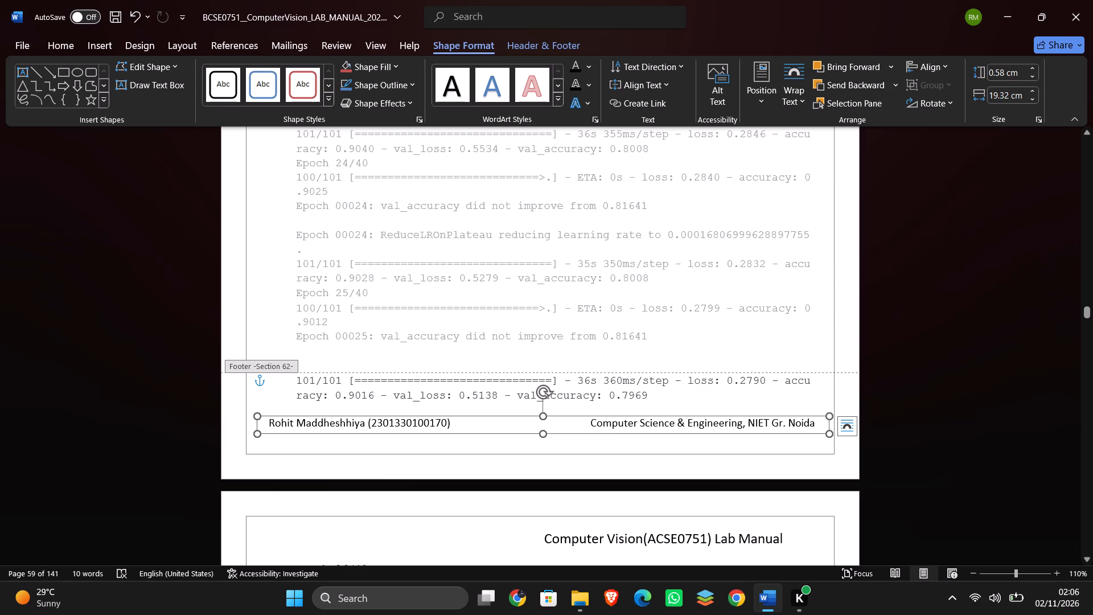
{"action": "left_click", "coordinate": [841, 399]}
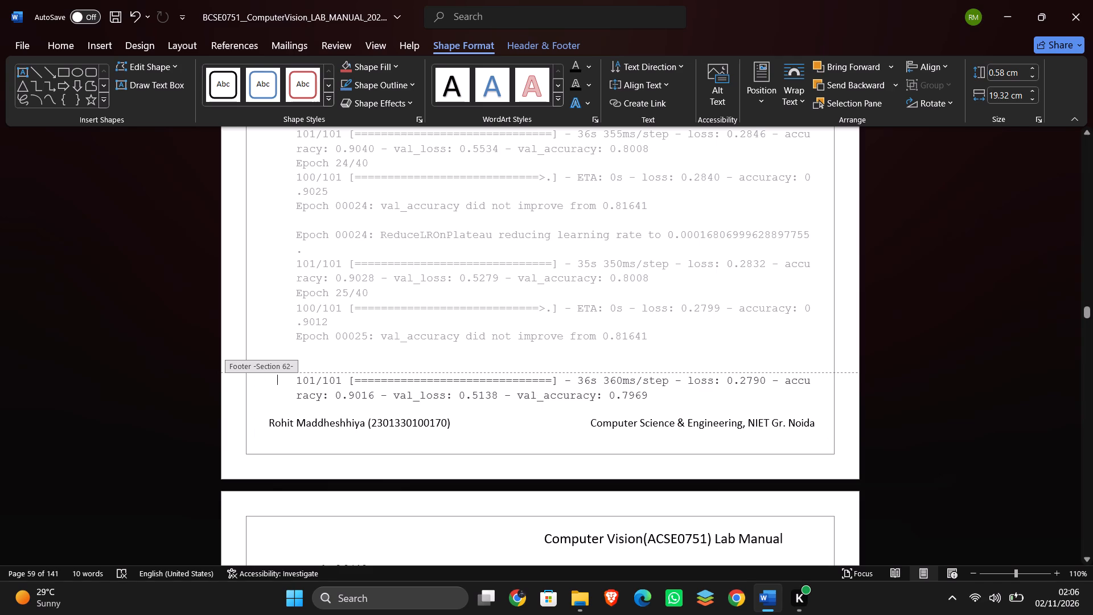
Replace the "Computer Science & Engineering, NIET Gr. Noida" text in the Section 63 footer with the copied footer line.
{"action": "scroll", "coordinate": [841, 399], "scroll_direction": "down", "scroll_amount": 2}
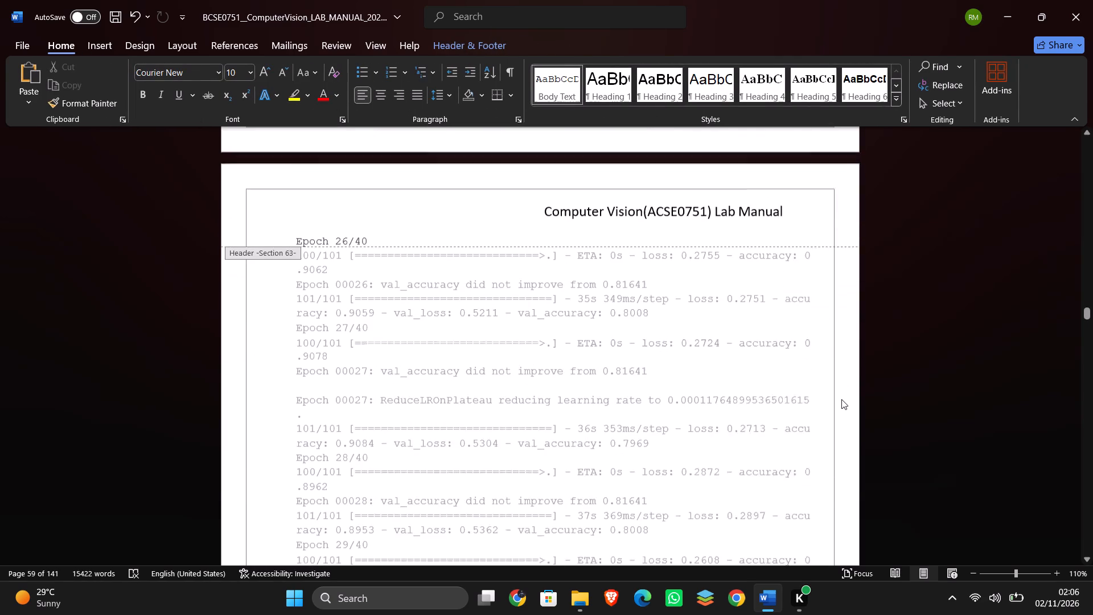
{"action": "scroll", "coordinate": [841, 399], "scroll_direction": "down", "scroll_amount": 4}
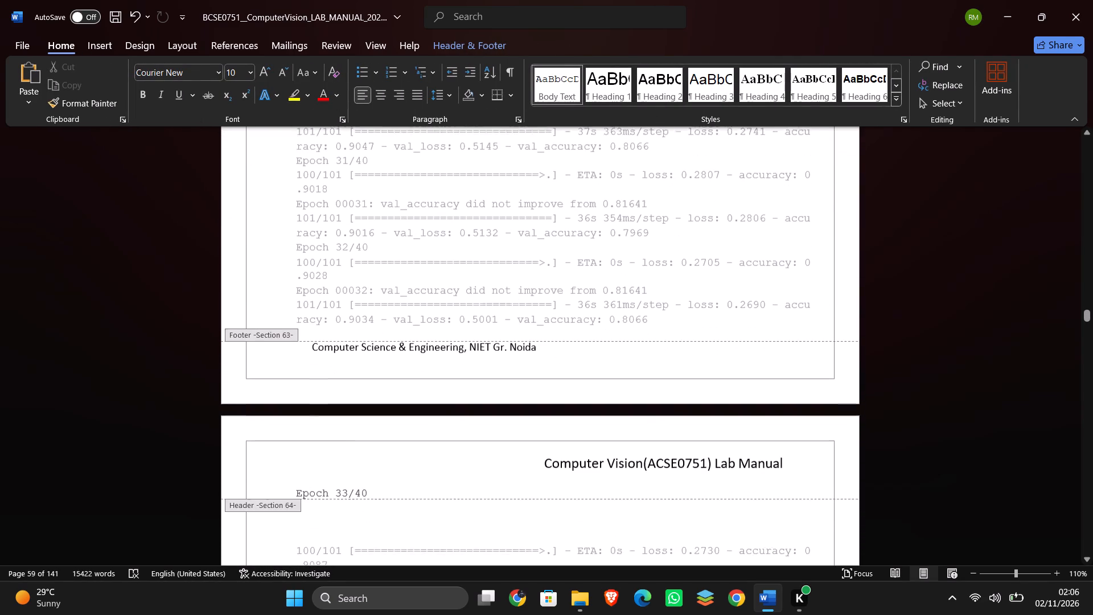
{"action": "scroll", "coordinate": [841, 399], "scroll_direction": "down", "scroll_amount": 1}
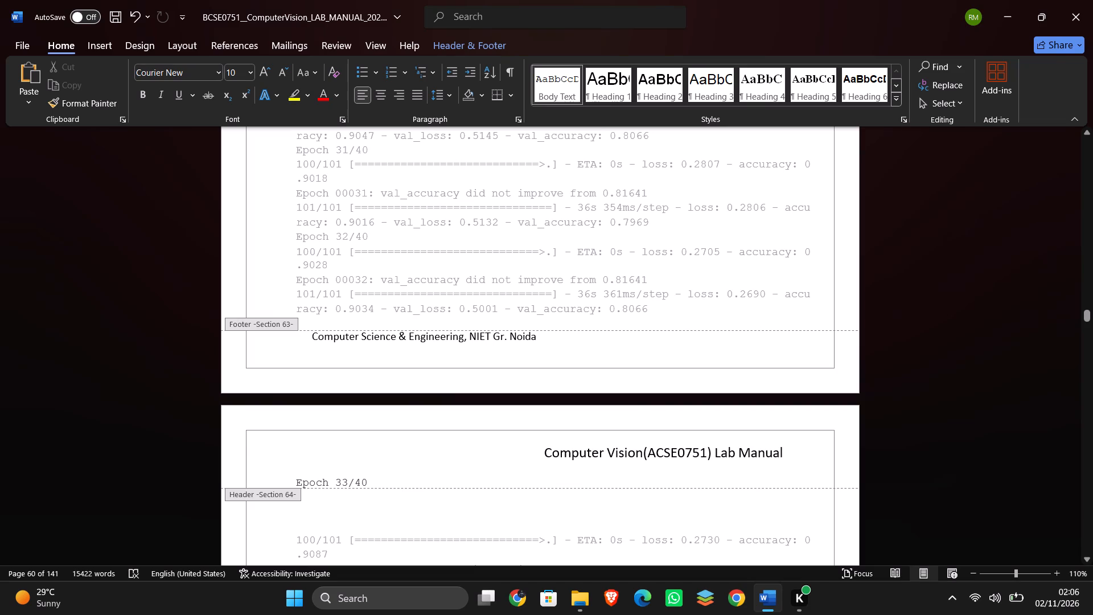
{"action": "triple_click", "coordinate": [478, 341]}
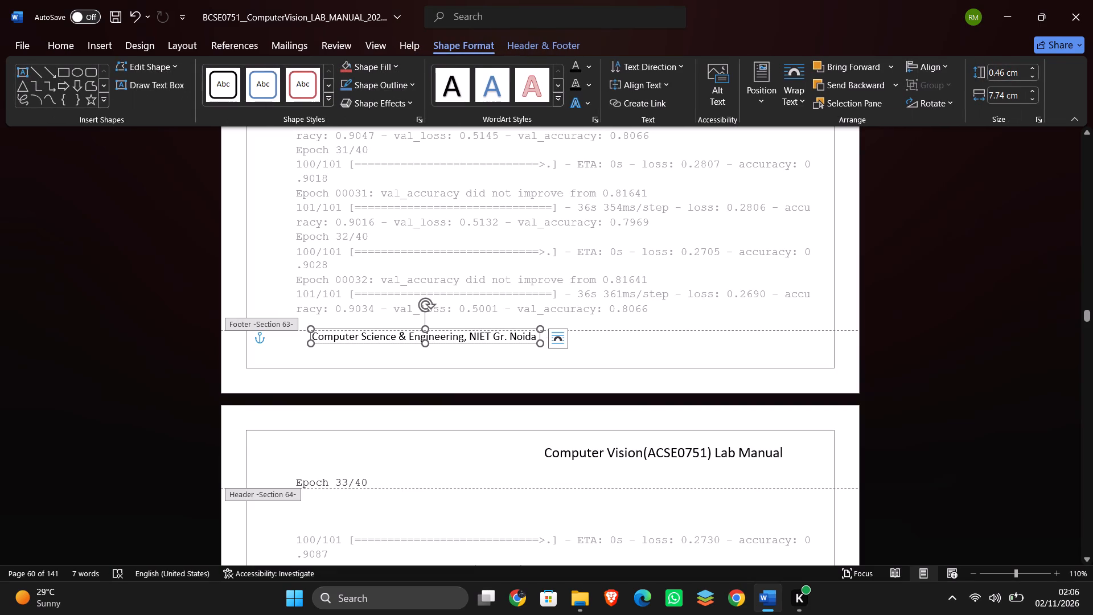
{"action": "triple_click", "coordinate": [476, 337]}
{"action": "double_click", "coordinate": [476, 337]}
{"action": "triple_click", "coordinate": [476, 337]}
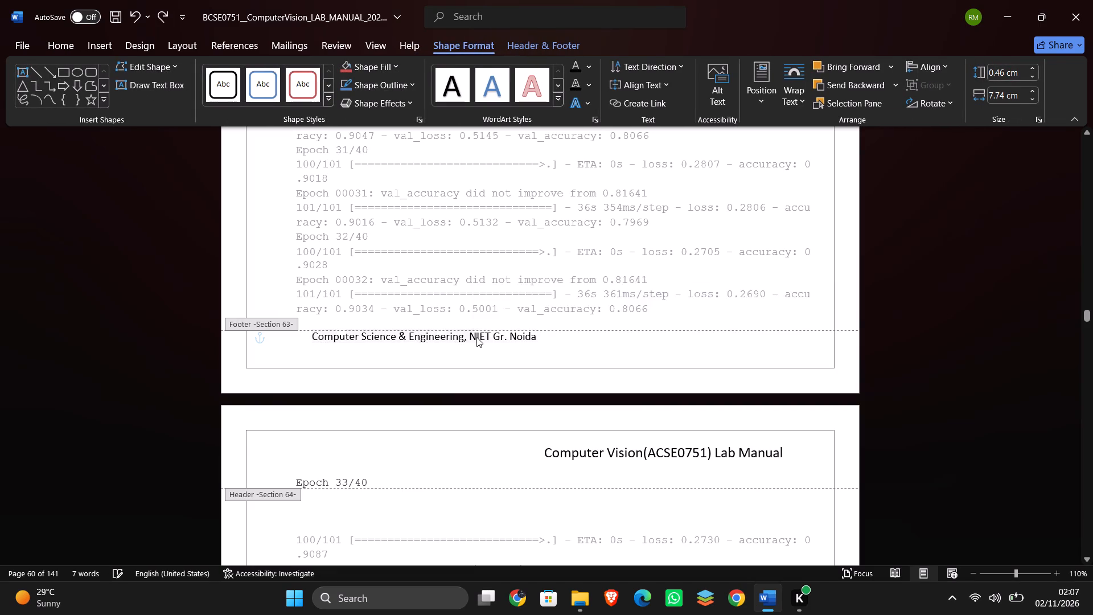
{"action": "left_click", "coordinate": [476, 337]}
{"action": "double_click", "coordinate": [476, 337]}
{"action": "triple_click", "coordinate": [476, 337]}
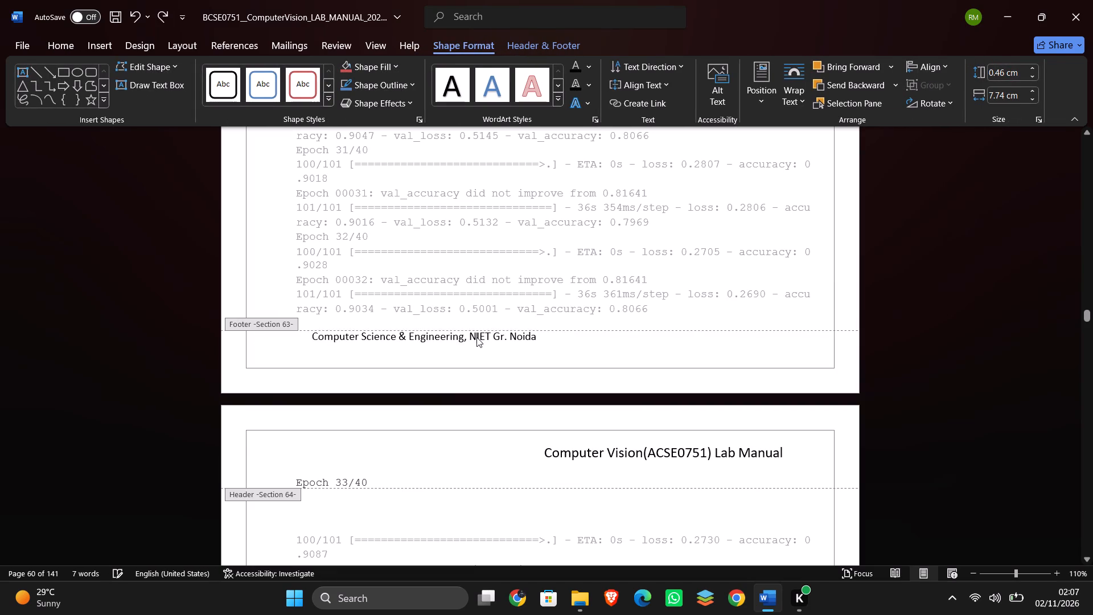
{"action": "left_click", "coordinate": [476, 337]}
{"action": "double_click", "coordinate": [476, 337]}
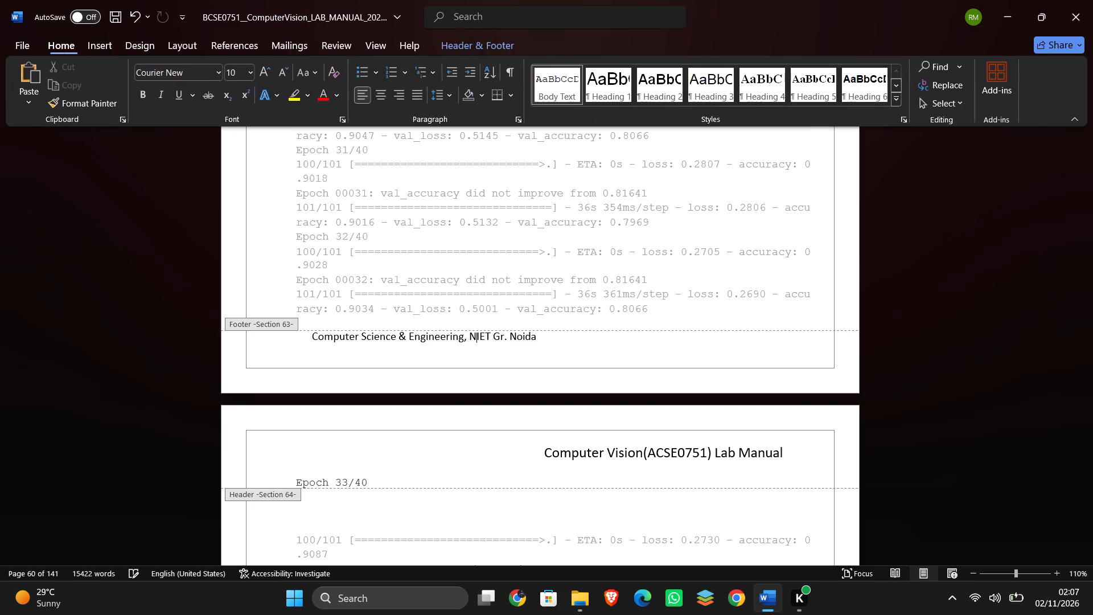
{"action": "triple_click", "coordinate": [476, 337]}
{"action": "double_click", "coordinate": [476, 337]}
{"action": "double_click", "coordinate": [476, 337]}
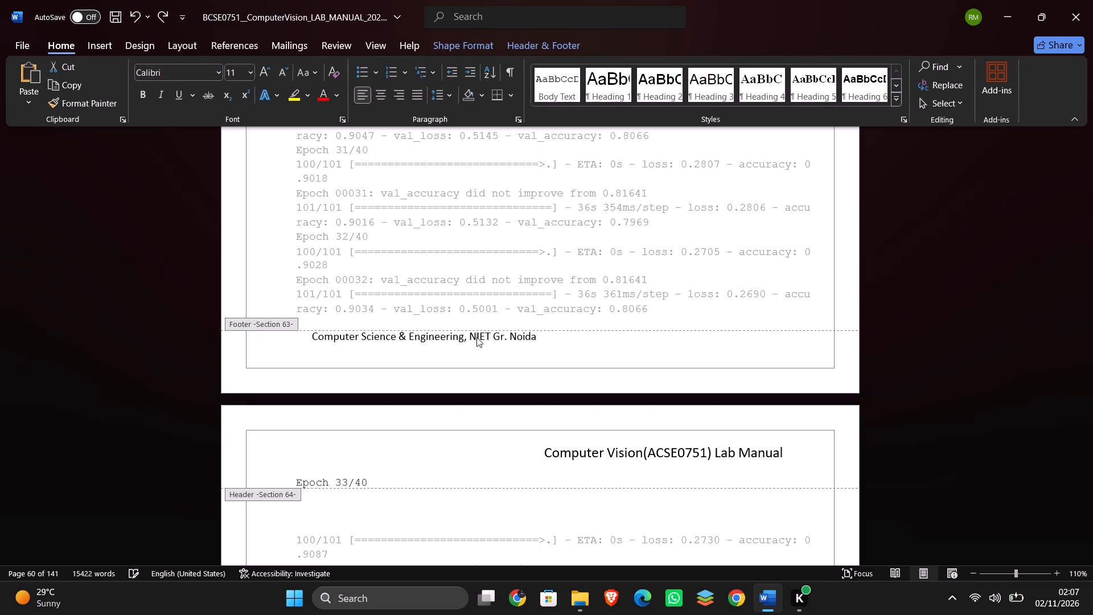
{"action": "key", "text": "ctrl+v"}
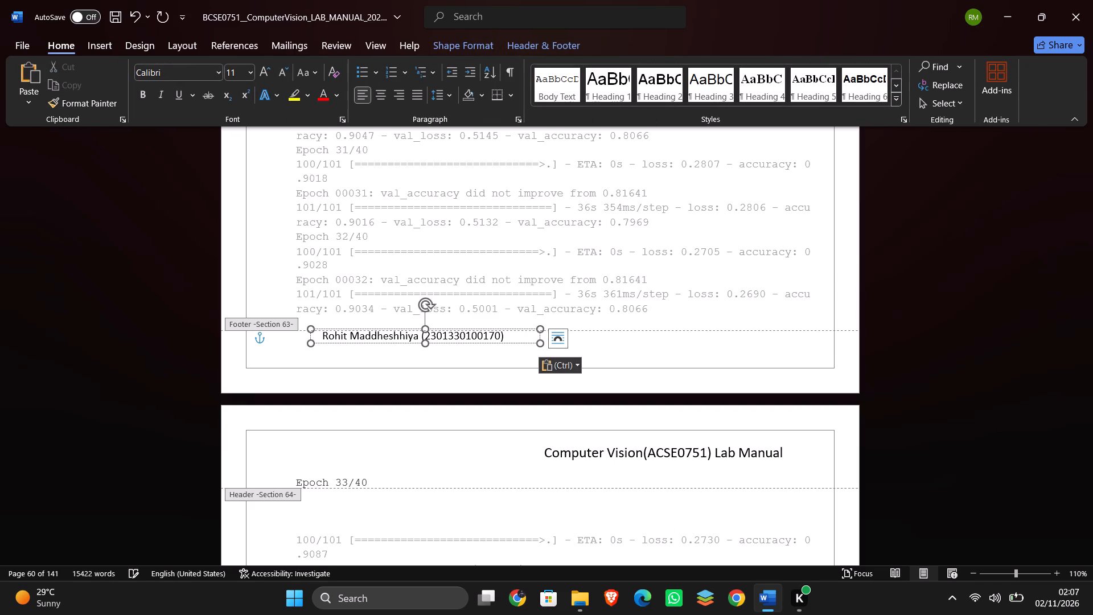
Widen the Section 63 footer text box on both sides, fitting the footer on one line with its text inside the page border.
{"action": "left_click_drag", "start_coordinate": [539, 345], "coordinate": [715, 344]}
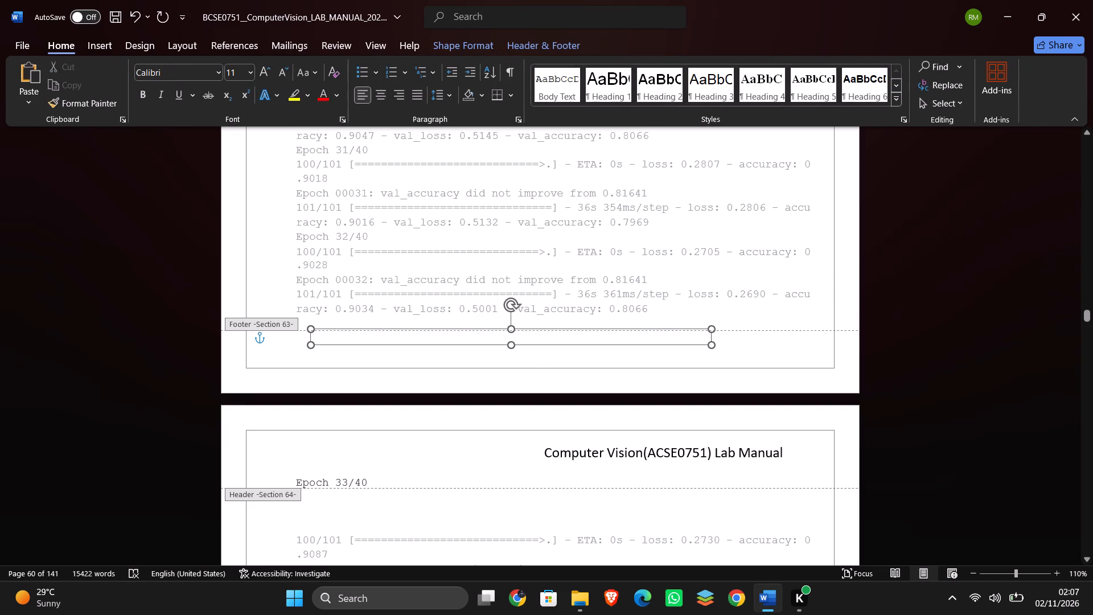
{"action": "left_click_drag", "start_coordinate": [715, 344], "coordinate": [847, 352]}
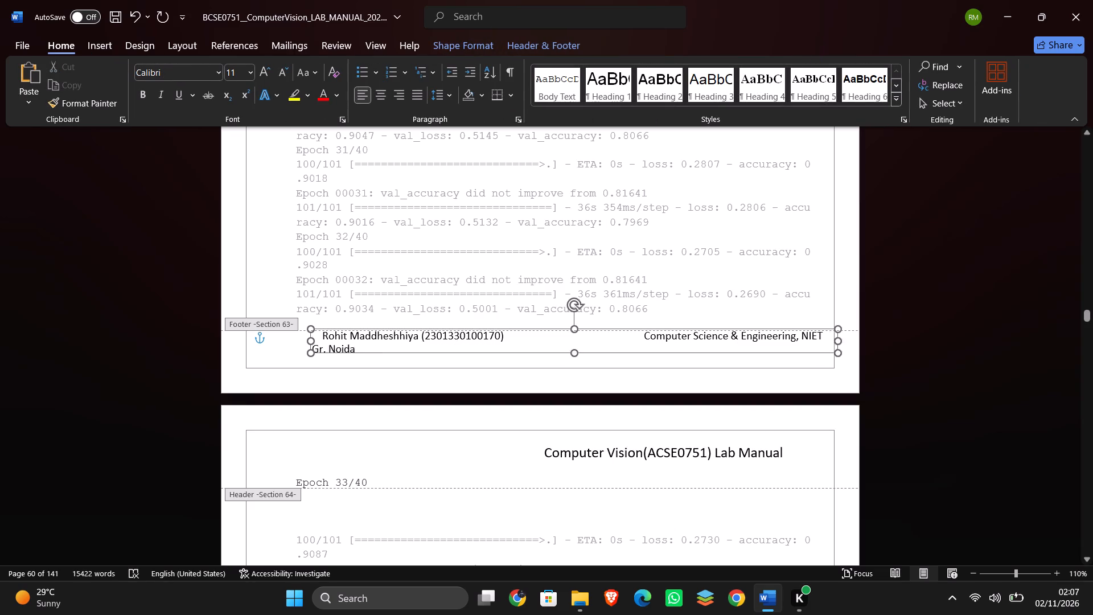
{"action": "left_click_drag", "start_coordinate": [847, 352], "coordinate": [899, 352]}
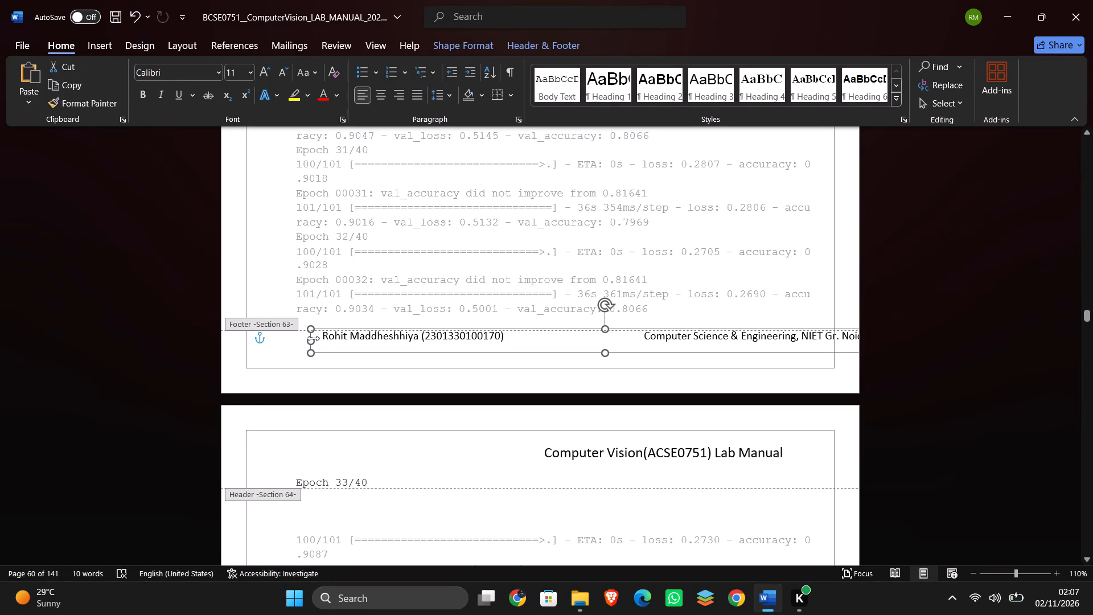
{"action": "left_click_drag", "start_coordinate": [312, 339], "coordinate": [273, 346]}
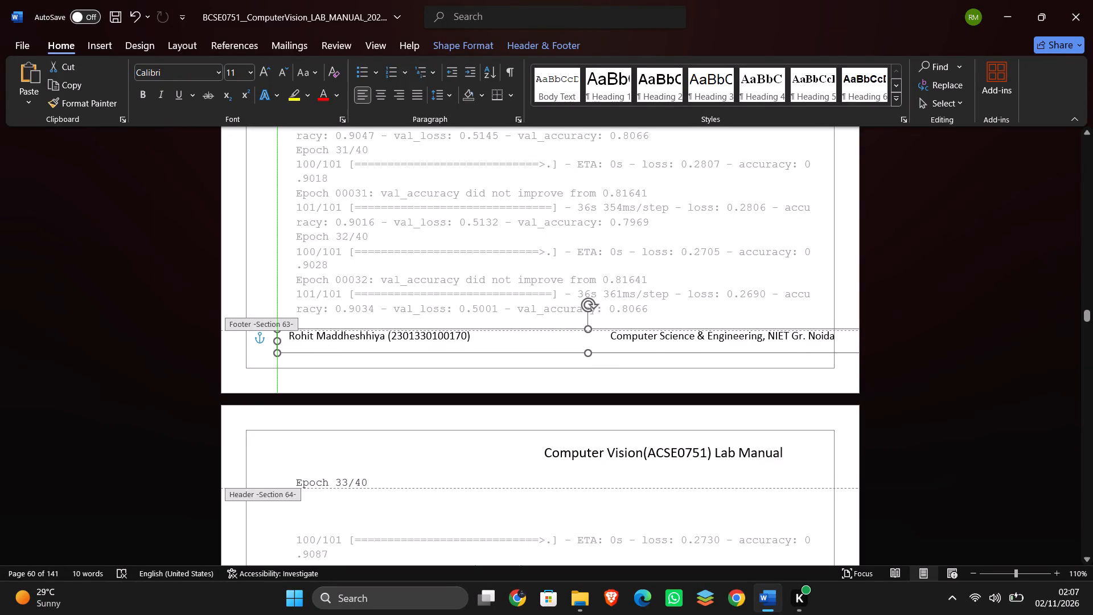
{"action": "left_click_drag", "start_coordinate": [273, 346], "coordinate": [261, 351]}
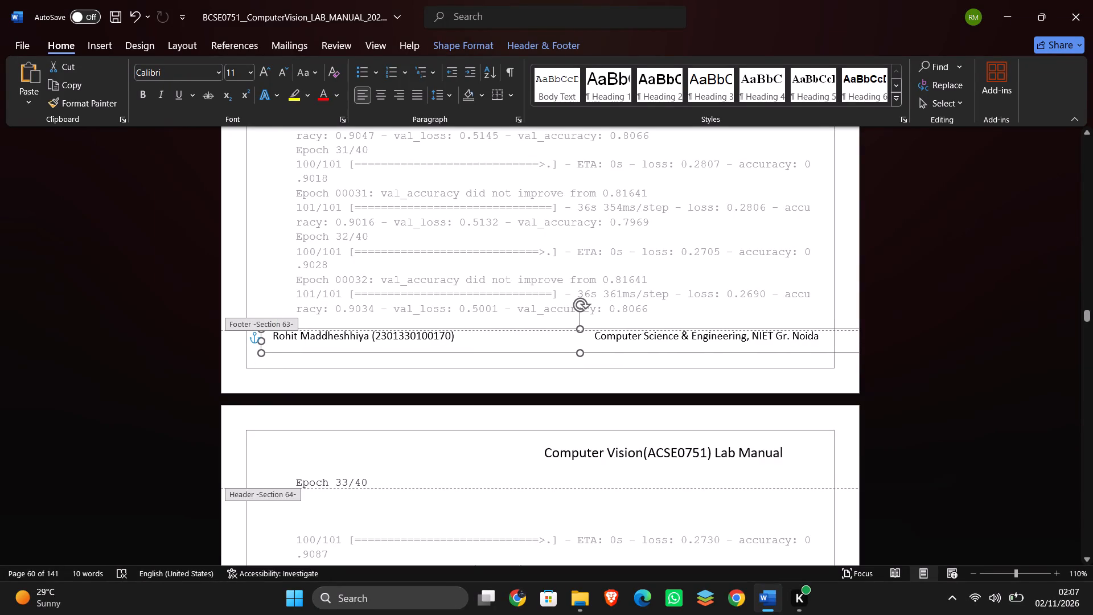
{"action": "left_click_drag", "start_coordinate": [261, 351], "coordinate": [263, 350]}
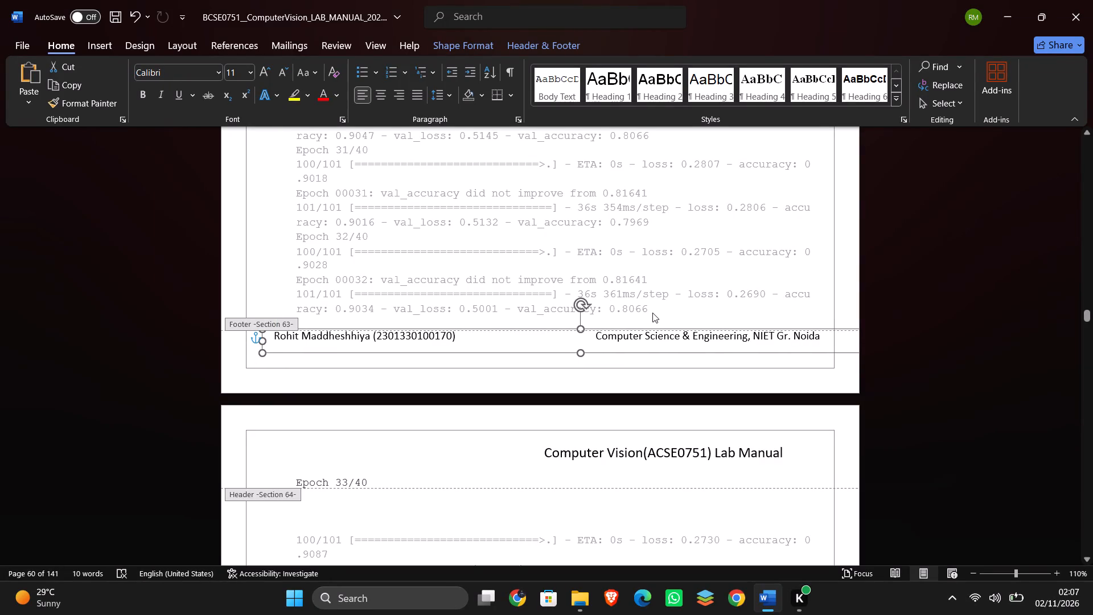
{"action": "left_click", "coordinate": [652, 313]}
{"action": "left_click", "coordinate": [655, 360]}
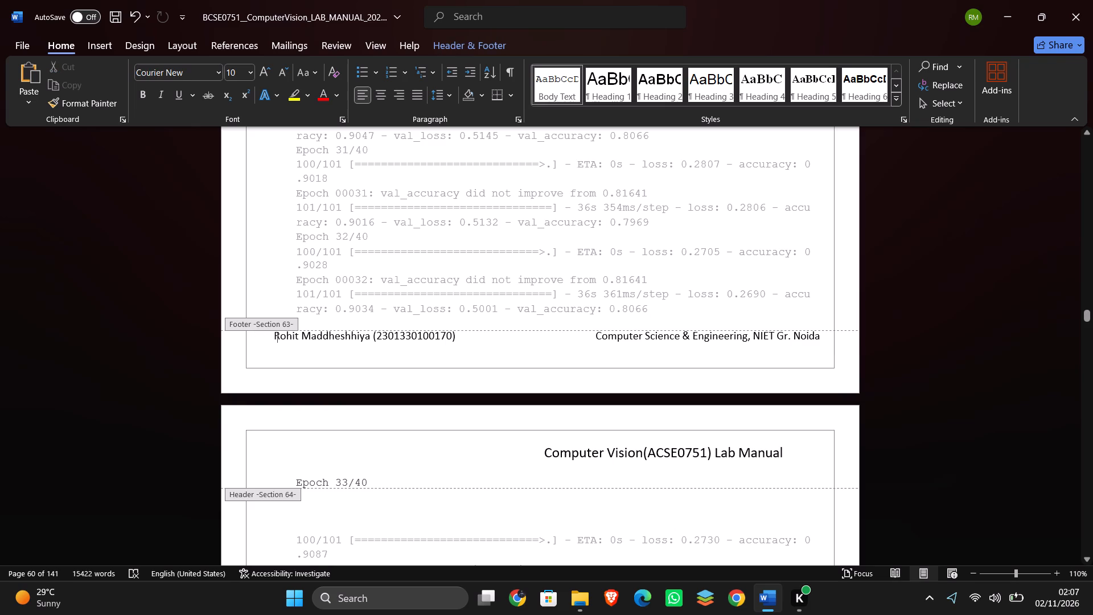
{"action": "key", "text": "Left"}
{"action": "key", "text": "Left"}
Replace the "Computer Science & Engineering, NIET Gr. Noida" text in the Section 65 footer with the copied footer line.
{"action": "scroll", "coordinate": [385, 358], "scroll_direction": "down", "scroll_amount": 1}
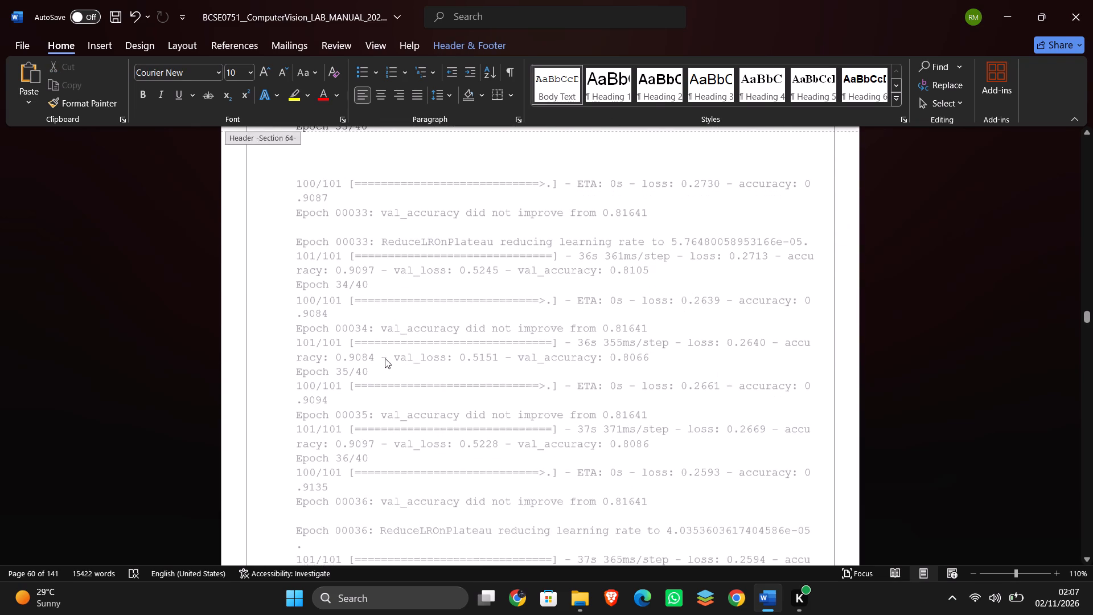
{"action": "scroll", "coordinate": [385, 358], "scroll_direction": "down", "scroll_amount": 3}
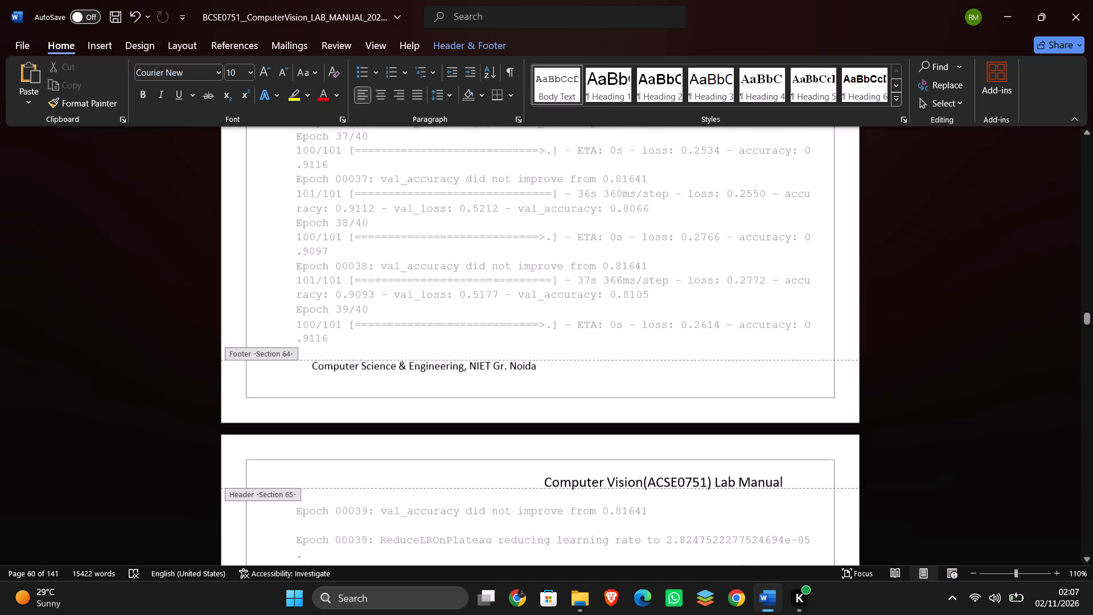
{"action": "scroll", "coordinate": [385, 358], "scroll_direction": "down", "scroll_amount": 2}
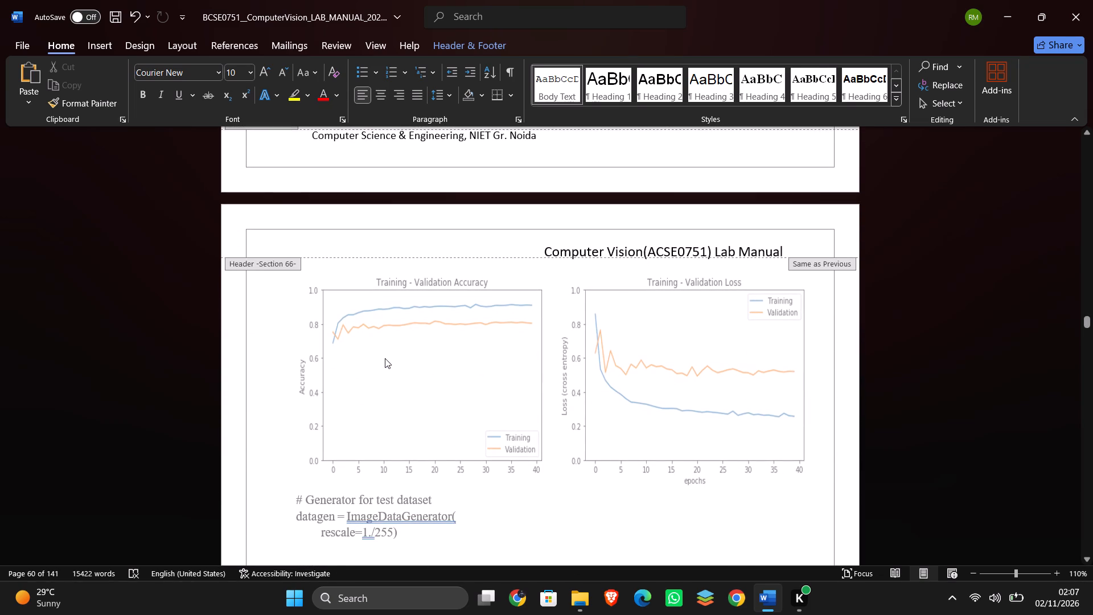
{"action": "left_click", "coordinate": [803, 265]}
{"action": "scroll", "coordinate": [714, 274], "scroll_direction": "up", "scroll_amount": 2}
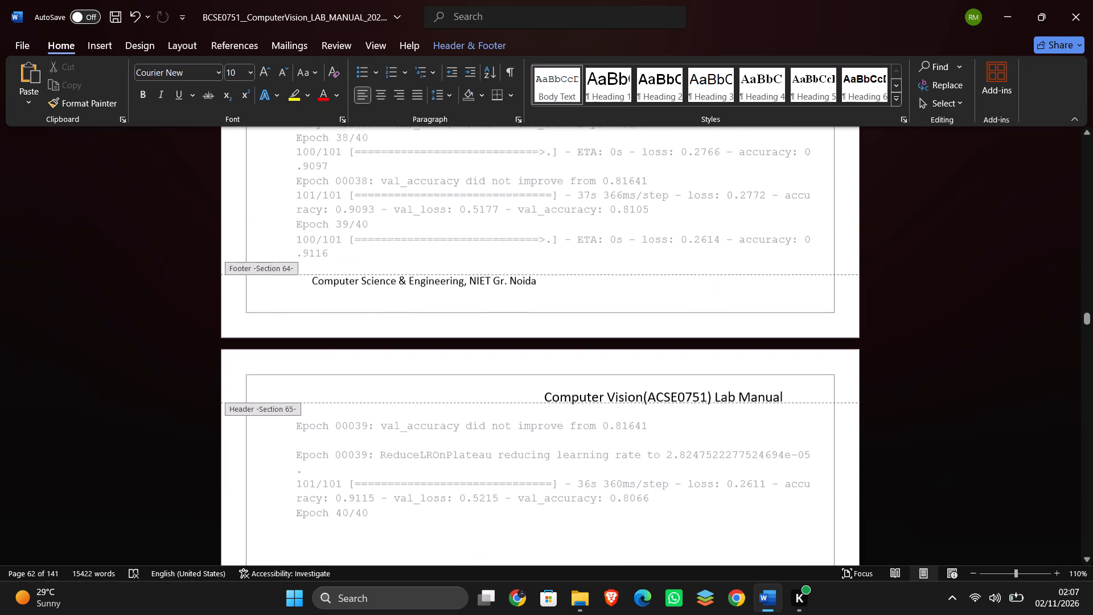
{"action": "scroll", "coordinate": [714, 274], "scroll_direction": "up", "scroll_amount": 1}
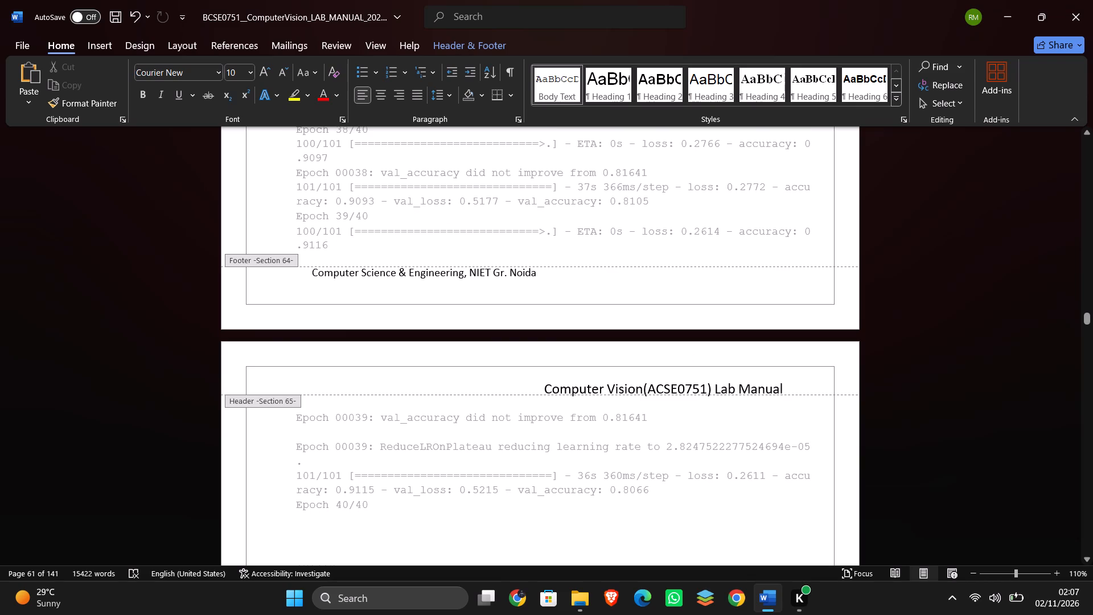
{"action": "scroll", "coordinate": [635, 388], "scroll_direction": "down", "scroll_amount": 2}
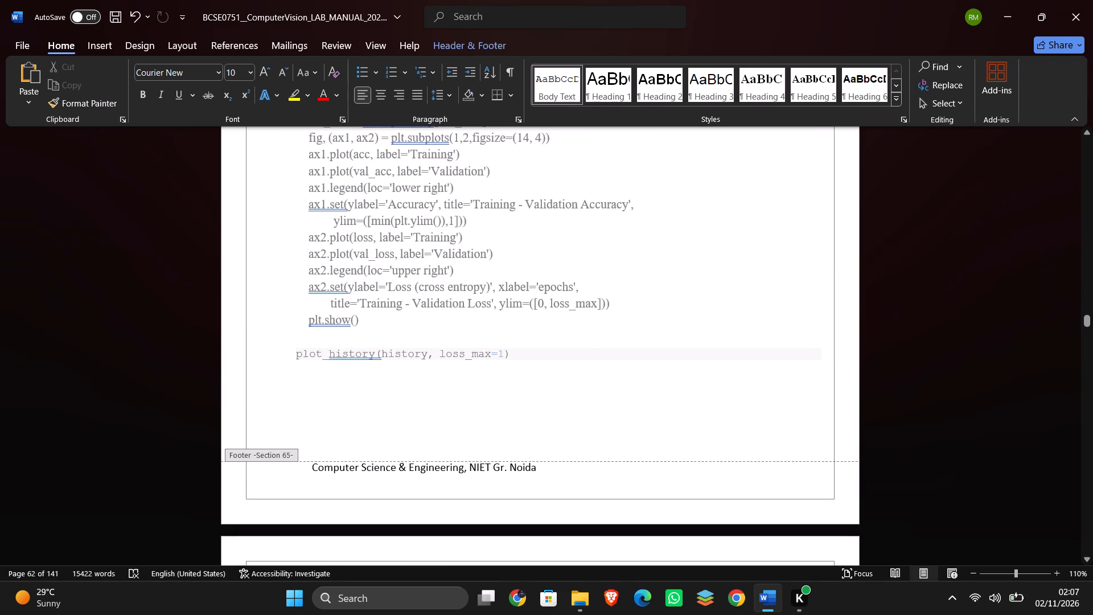
{"action": "double_click", "coordinate": [498, 468]}
{"action": "double_click", "coordinate": [498, 468]}
{"action": "triple_click", "coordinate": [498, 468]}
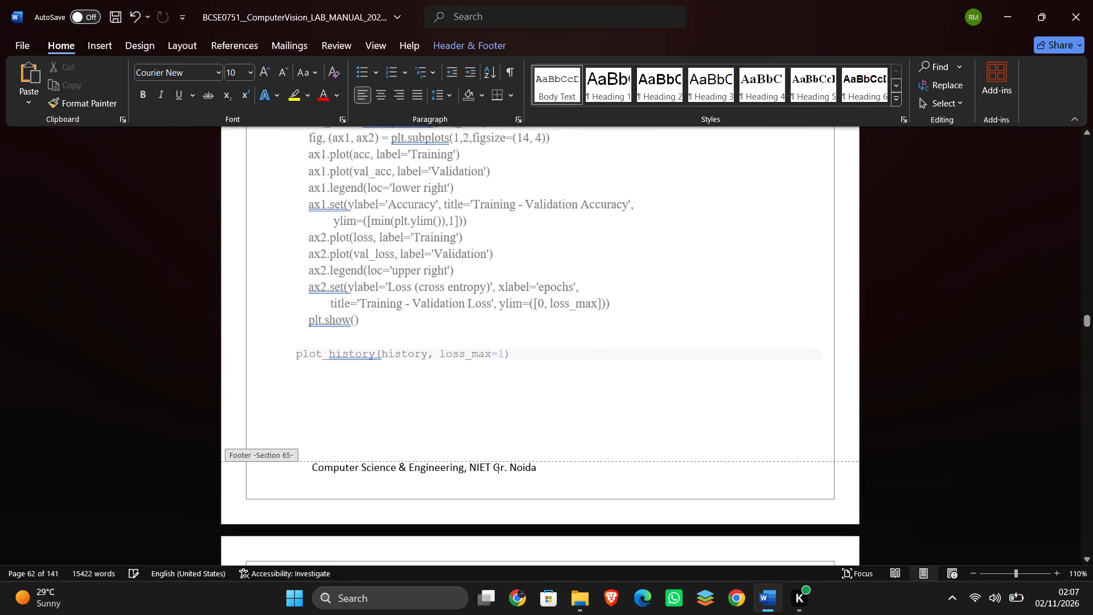
{"action": "triple_click", "coordinate": [498, 468]}
{"action": "triple_click", "coordinate": [498, 468]}
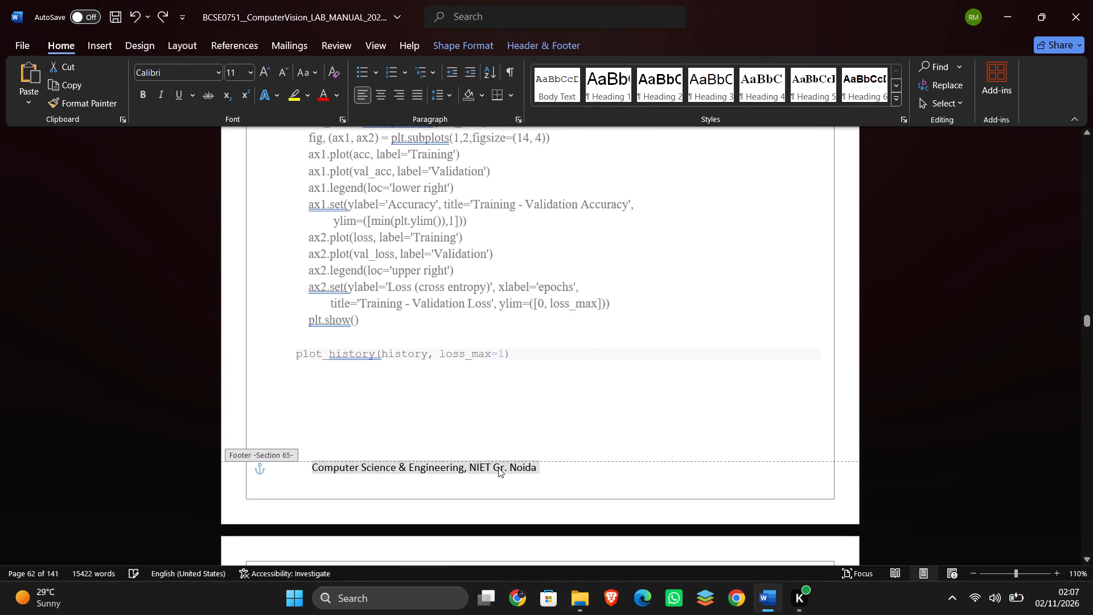
{"action": "left_click", "coordinate": [498, 468]}
{"action": "double_click", "coordinate": [498, 468]}
{"action": "triple_click", "coordinate": [498, 468]}
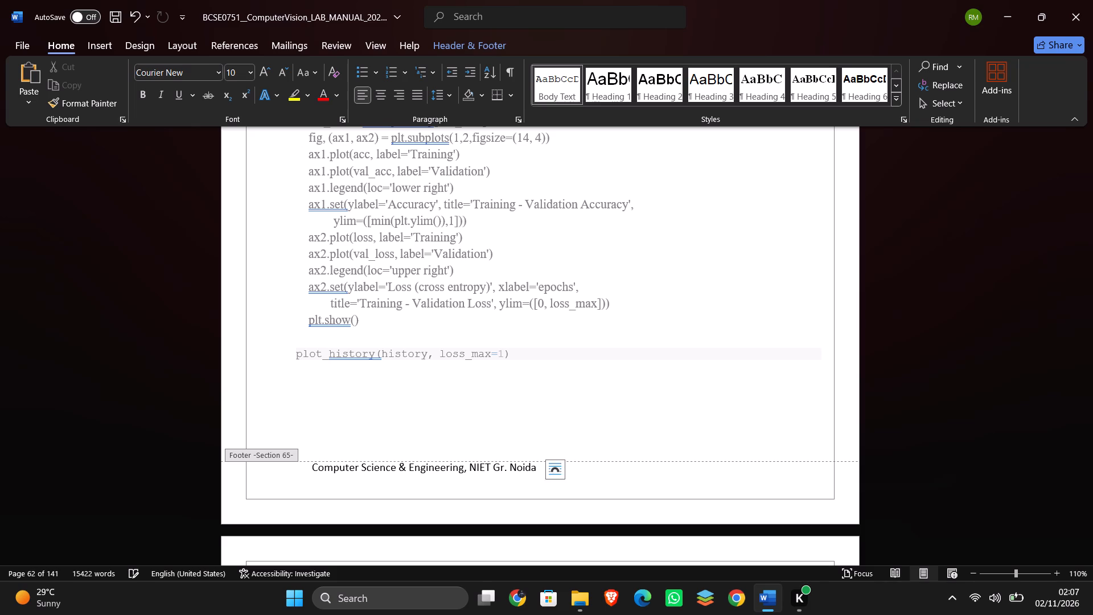
{"action": "key", "text": "ctrl+v"}
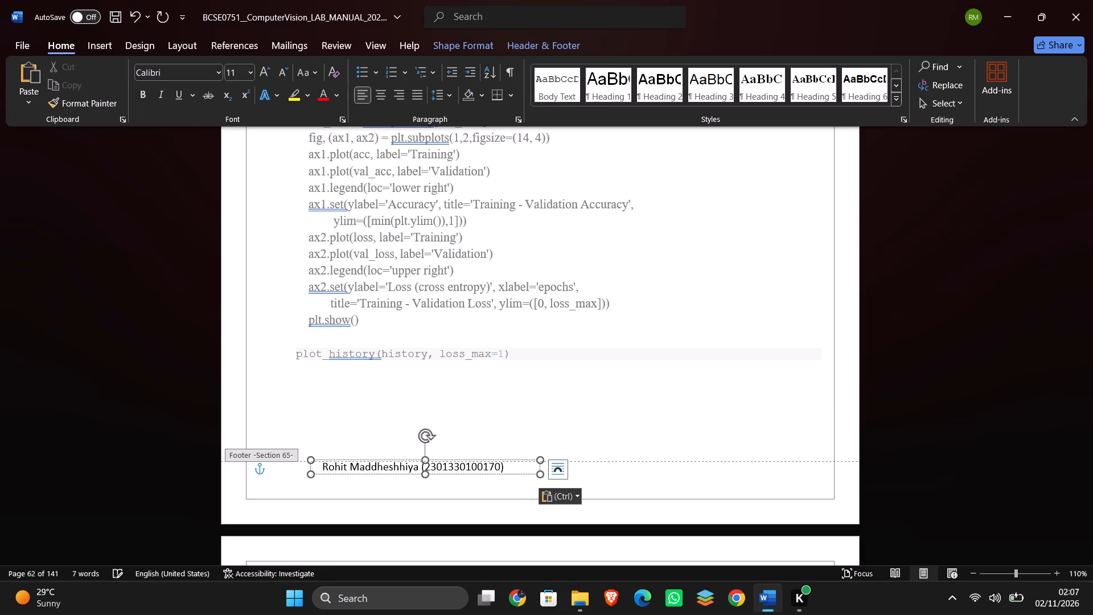
Widen the Section 65 footer text box on both sides, fitting the footer on one line inside the page border, and leave footer editing.
{"action": "left_click_drag", "start_coordinate": [541, 475], "coordinate": [617, 478]}
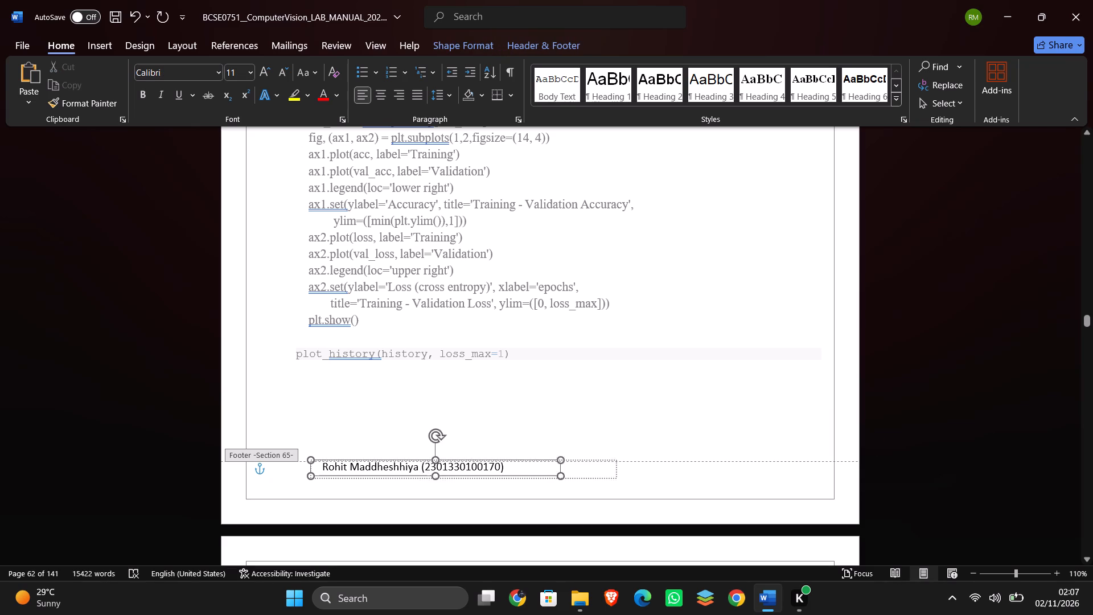
{"action": "left_click_drag", "start_coordinate": [617, 478], "coordinate": [836, 478]}
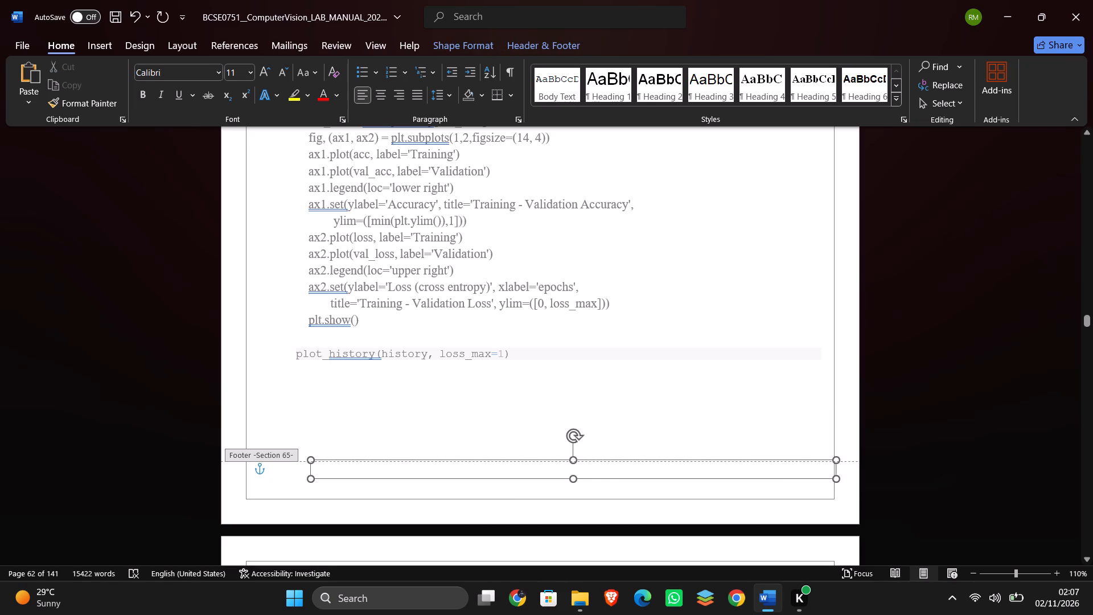
{"action": "left_click_drag", "start_coordinate": [836, 478], "coordinate": [924, 479]}
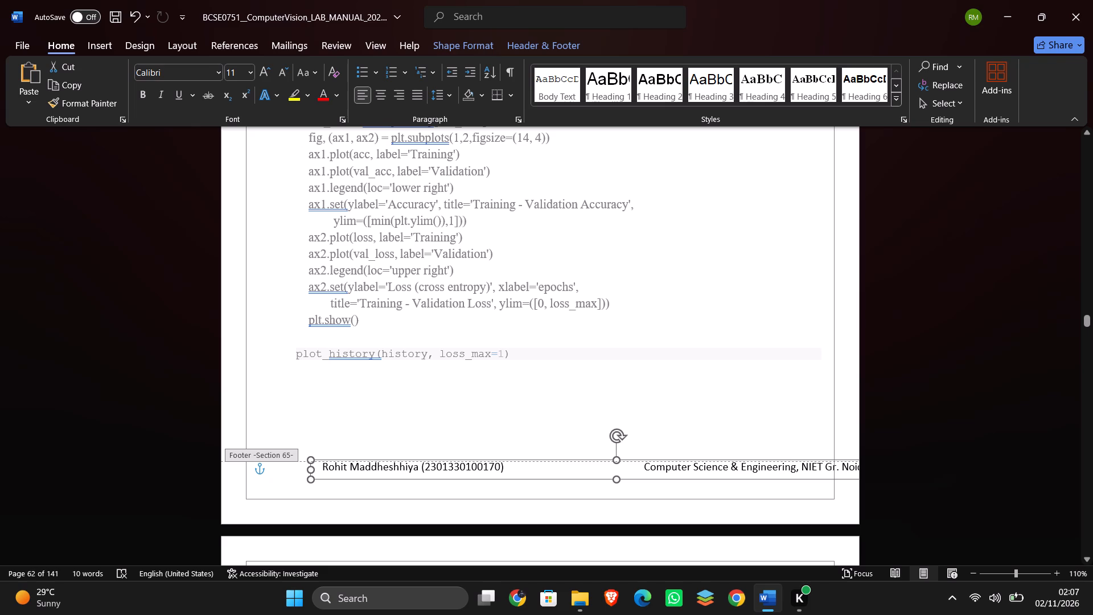
{"action": "left_click_drag", "start_coordinate": [312, 470], "coordinate": [270, 471]}
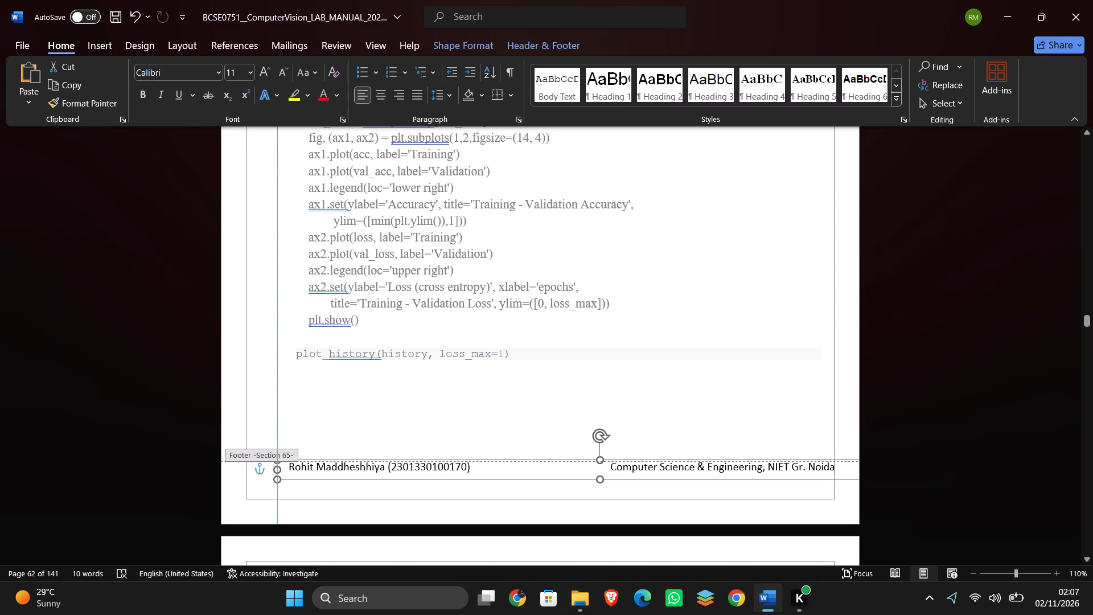
{"action": "left_click_drag", "start_coordinate": [270, 471], "coordinate": [264, 474]}
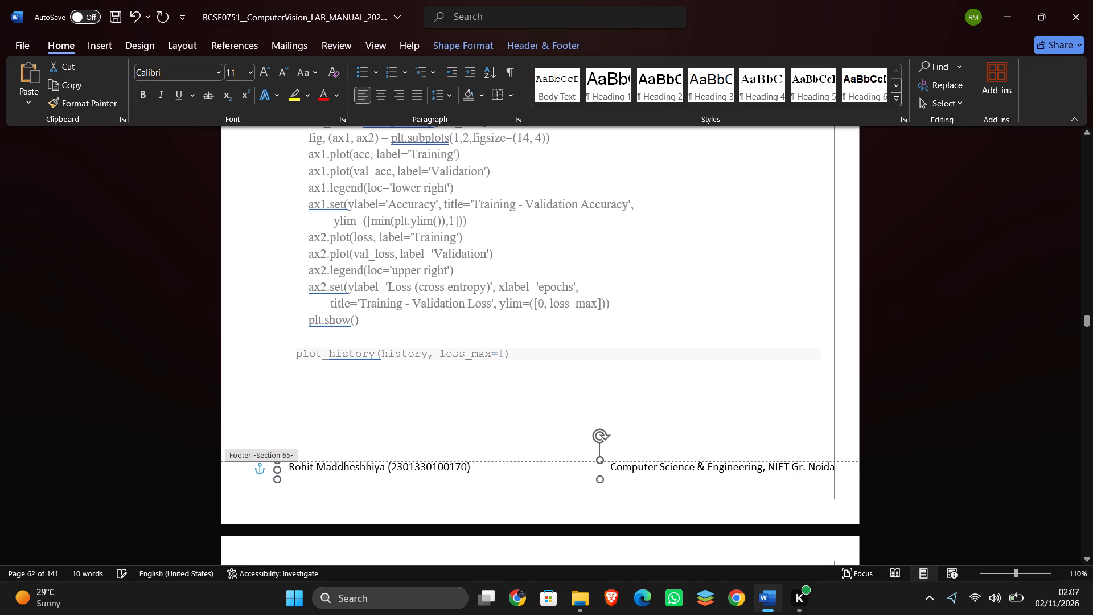
{"action": "left_click_drag", "start_coordinate": [279, 470], "coordinate": [275, 470]}
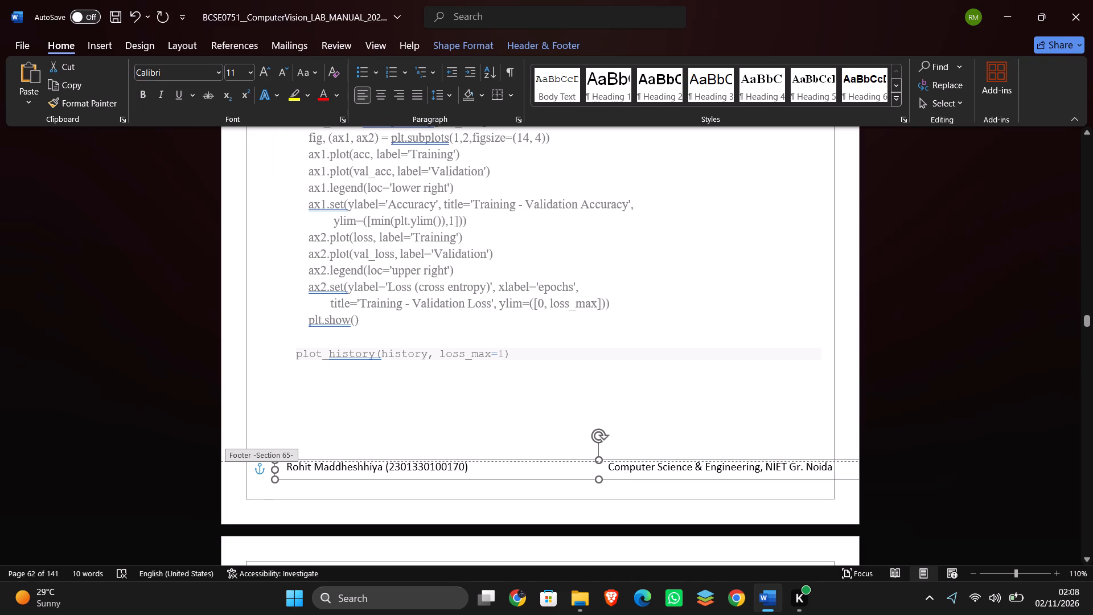
{"action": "left_click_drag", "start_coordinate": [275, 470], "coordinate": [269, 470]}
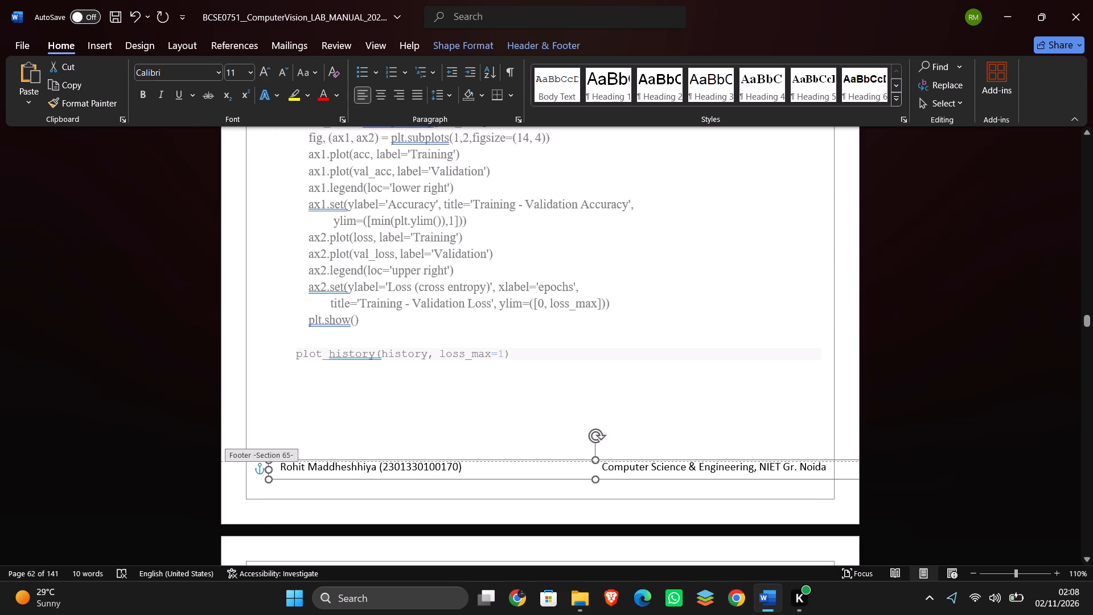
{"action": "left_click_drag", "start_coordinate": [269, 470], "coordinate": [268, 470]}
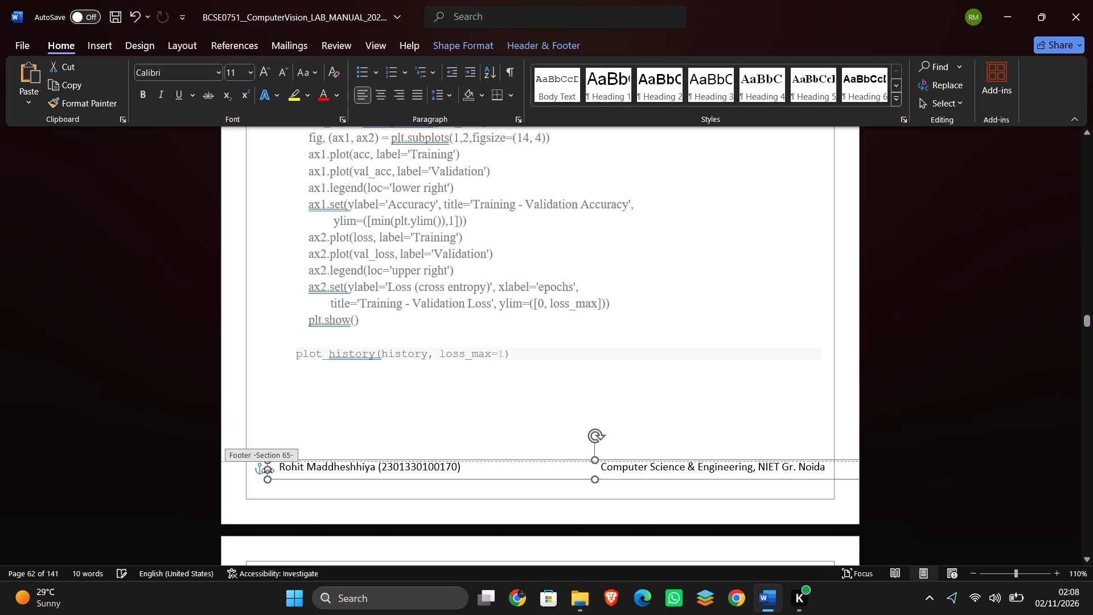
{"action": "double_click", "coordinate": [474, 406]}
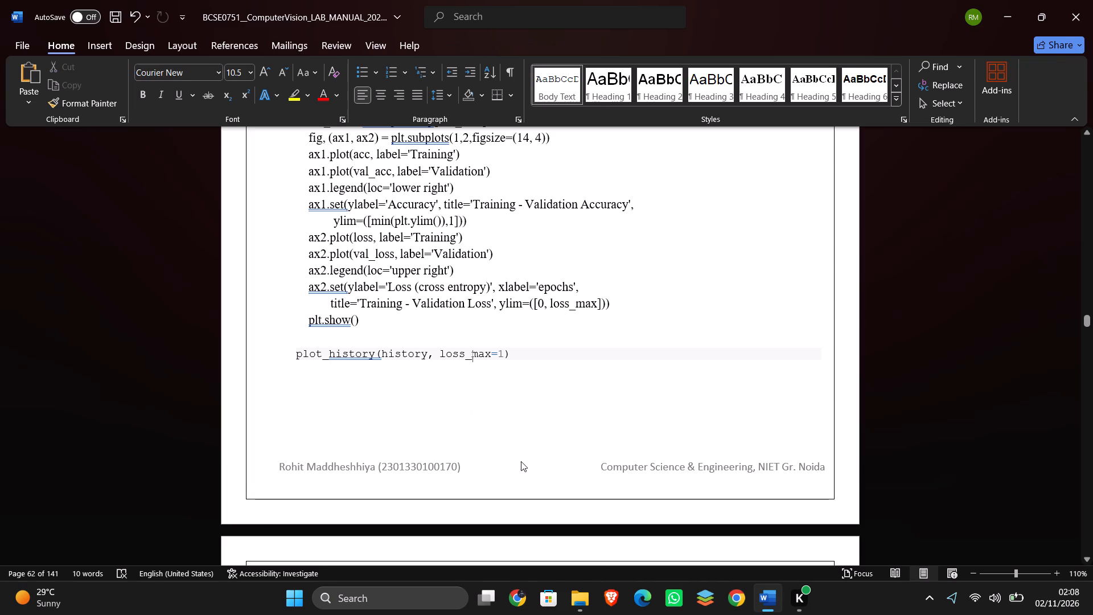
Review the headers and footers on the pages following Section 65 for consistency.
{"action": "scroll", "coordinate": [521, 461], "scroll_direction": "down", "scroll_amount": 4}
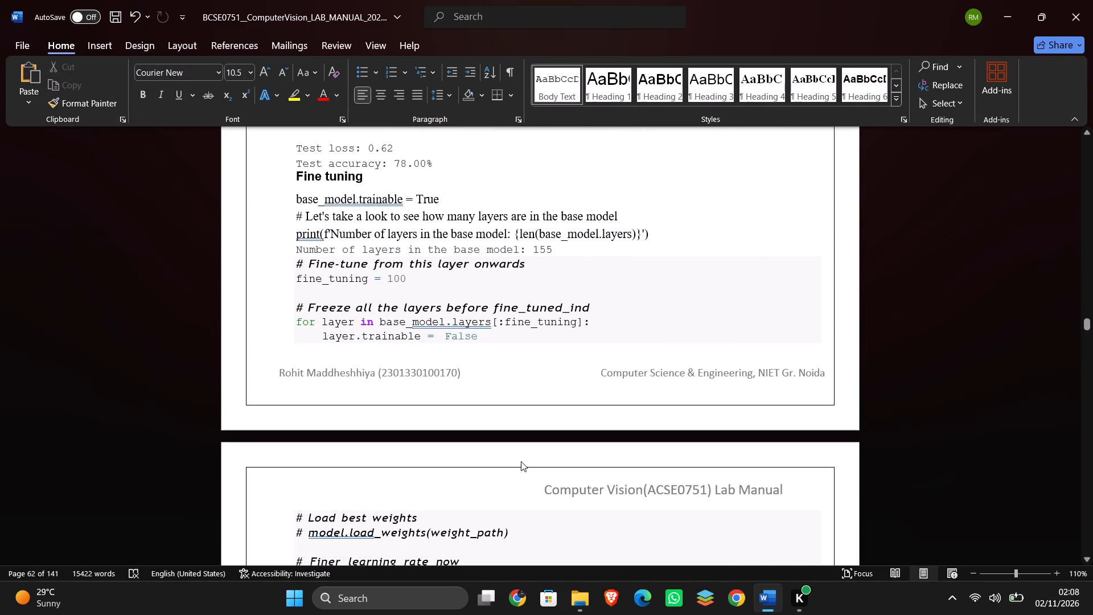
{"action": "scroll", "coordinate": [521, 461], "scroll_direction": "down", "scroll_amount": 1}
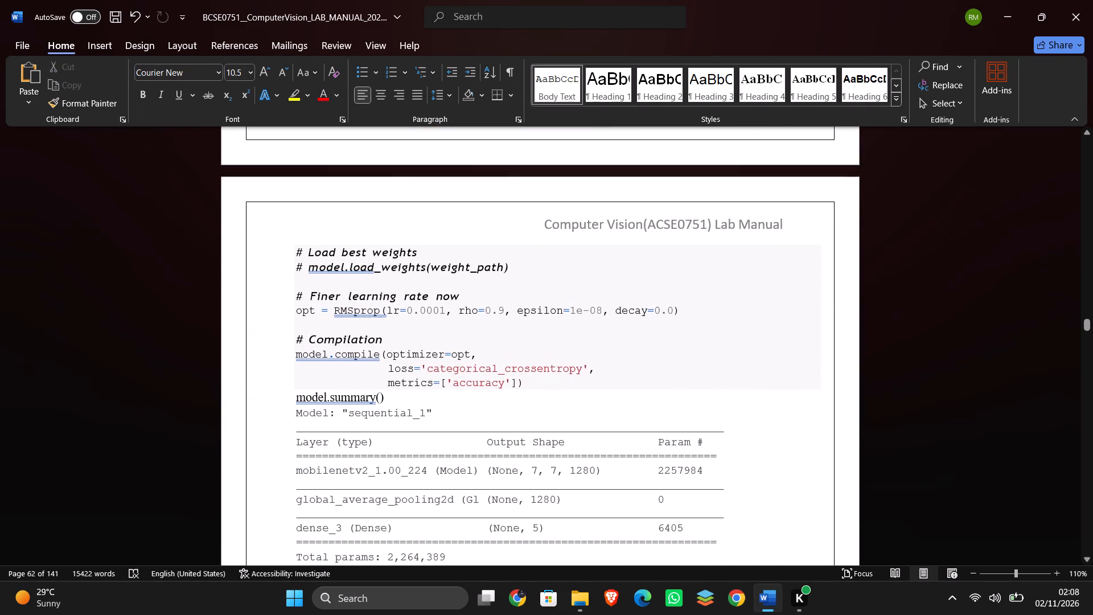
{"action": "scroll", "coordinate": [521, 461], "scroll_direction": "down", "scroll_amount": 3}
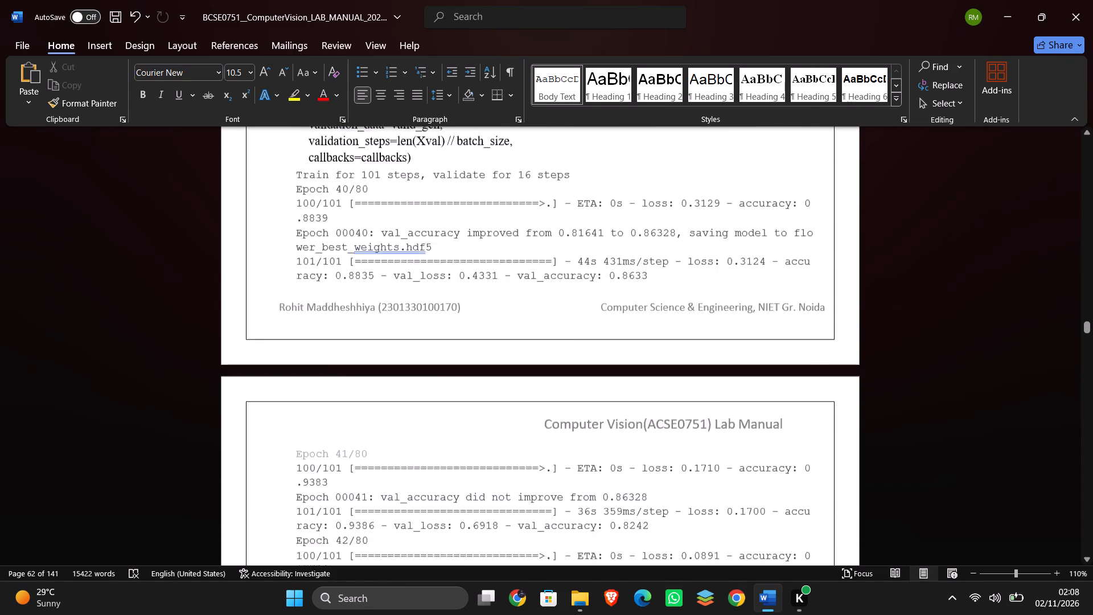
{"action": "scroll", "coordinate": [521, 461], "scroll_direction": "down", "scroll_amount": 1}
{"action": "scroll", "coordinate": [521, 461], "scroll_direction": "up", "scroll_amount": 4}
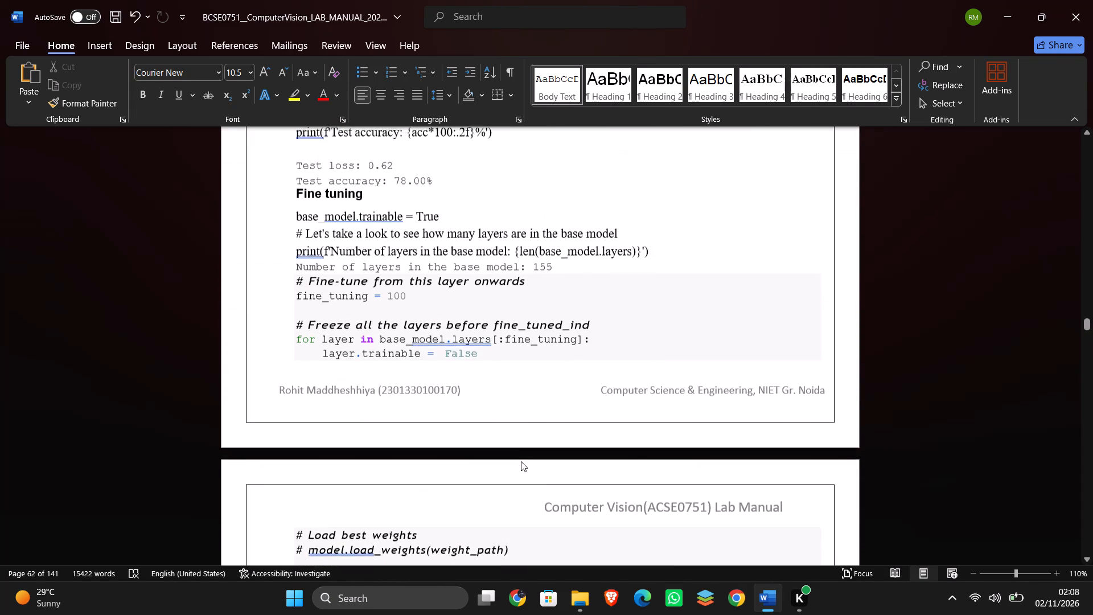
{"action": "scroll", "coordinate": [521, 461], "scroll_direction": "up", "scroll_amount": 4}
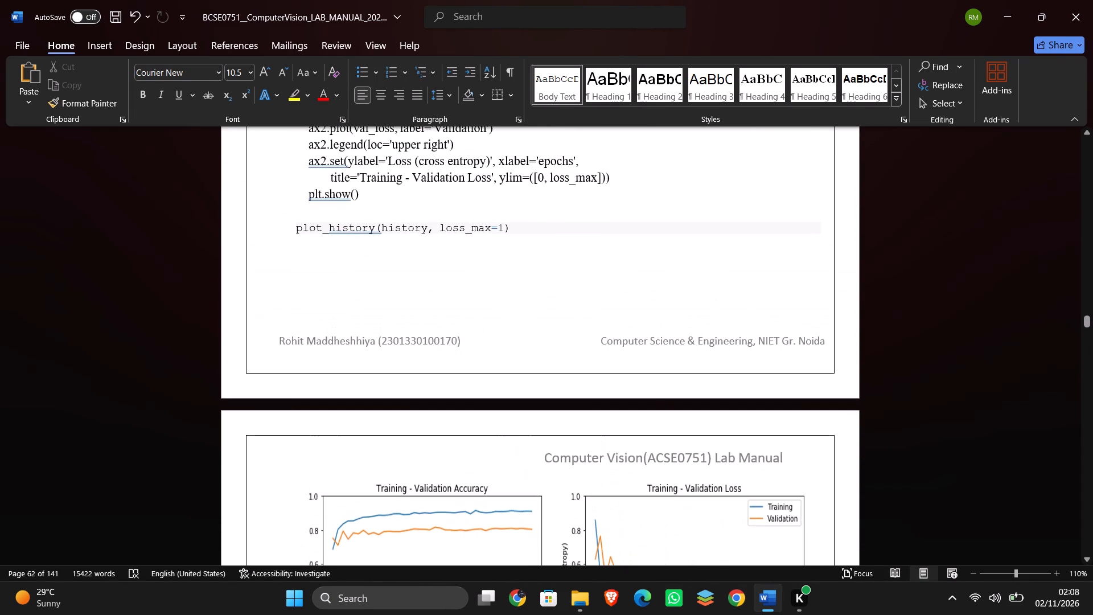
{"action": "scroll", "coordinate": [521, 461], "scroll_direction": "down", "scroll_amount": 6}
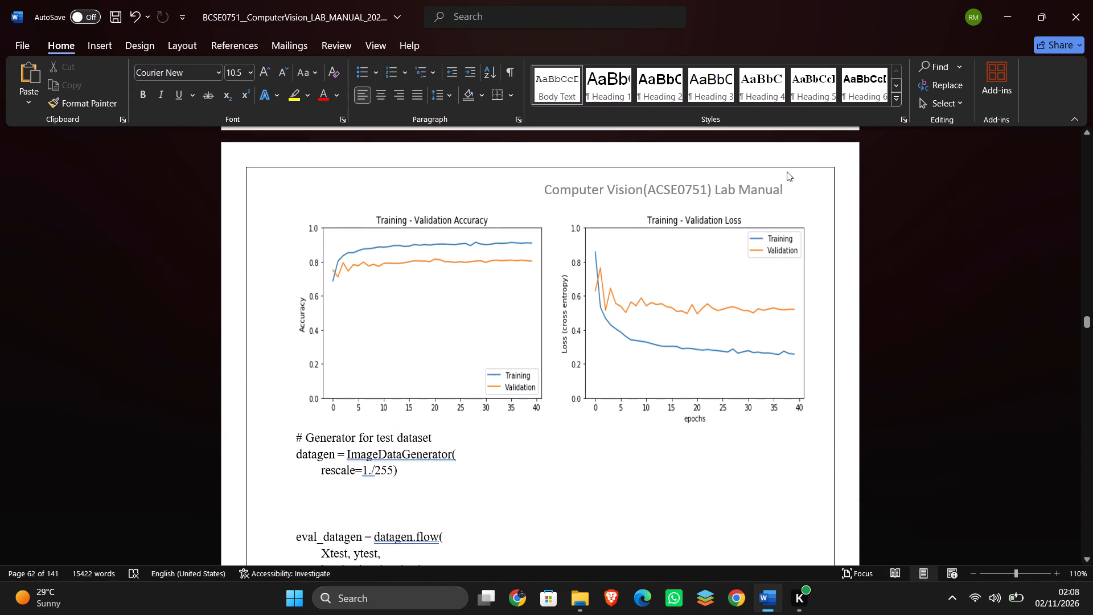
Select the Section 66 header text and look through the clipboard history for replacement header text.
{"action": "double_click", "coordinate": [725, 185]}
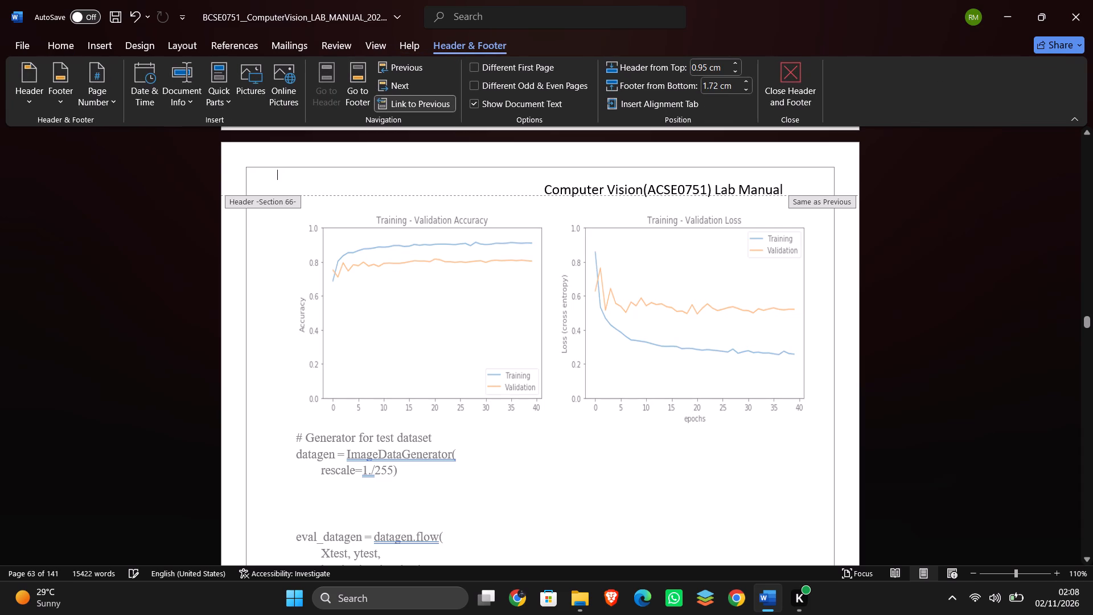
{"action": "left_click", "coordinate": [717, 187]}
{"action": "key", "text": "ctrl+a"}
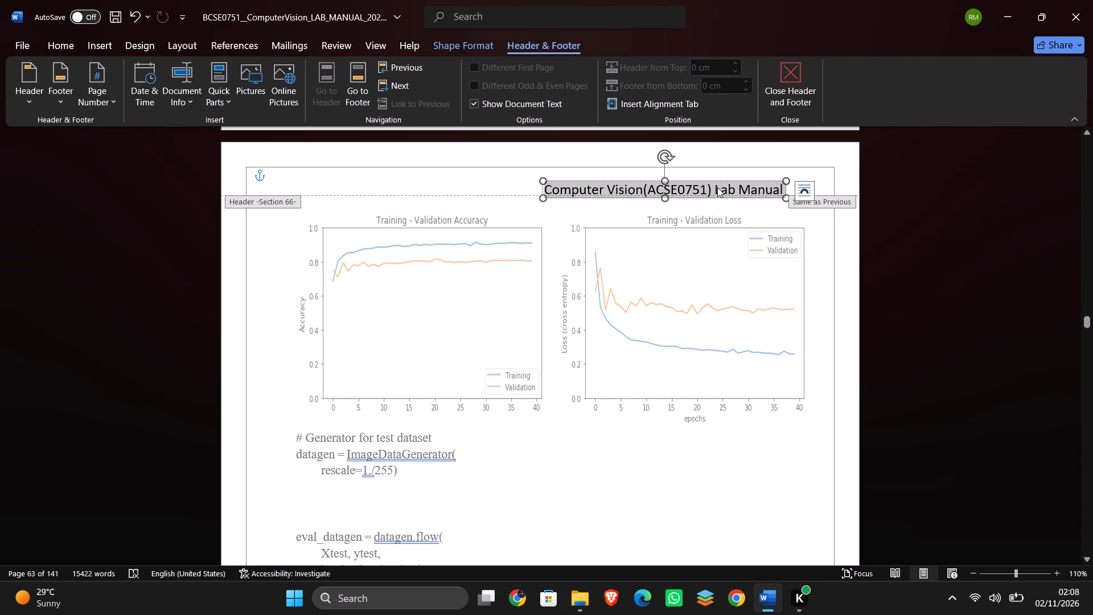
{"action": "key", "text": "super+v"}
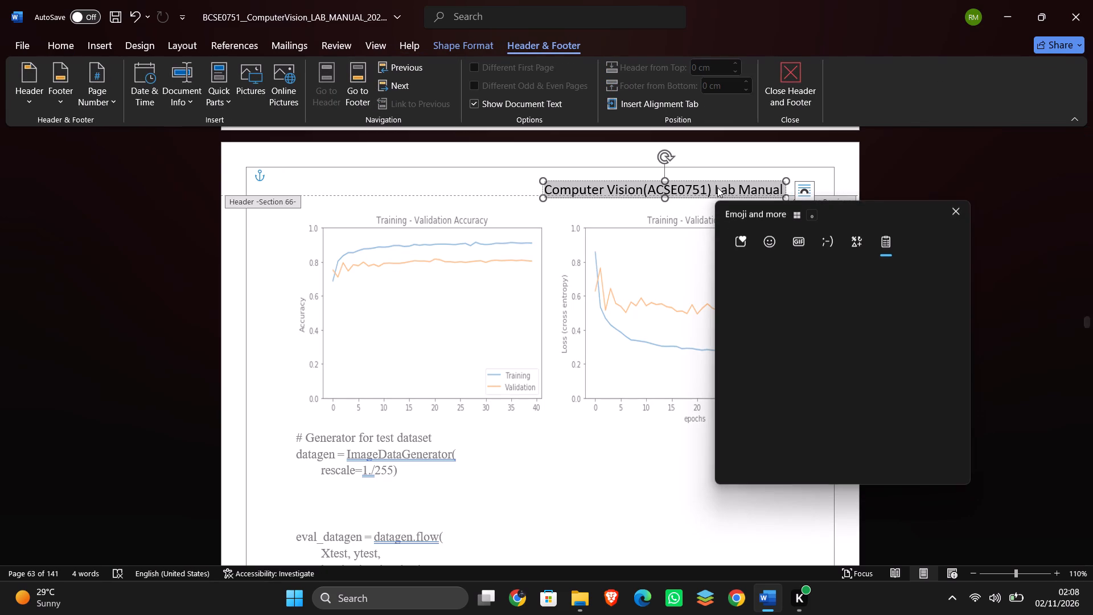
{"action": "scroll", "coordinate": [841, 386], "scroll_direction": "down", "scroll_amount": 2}
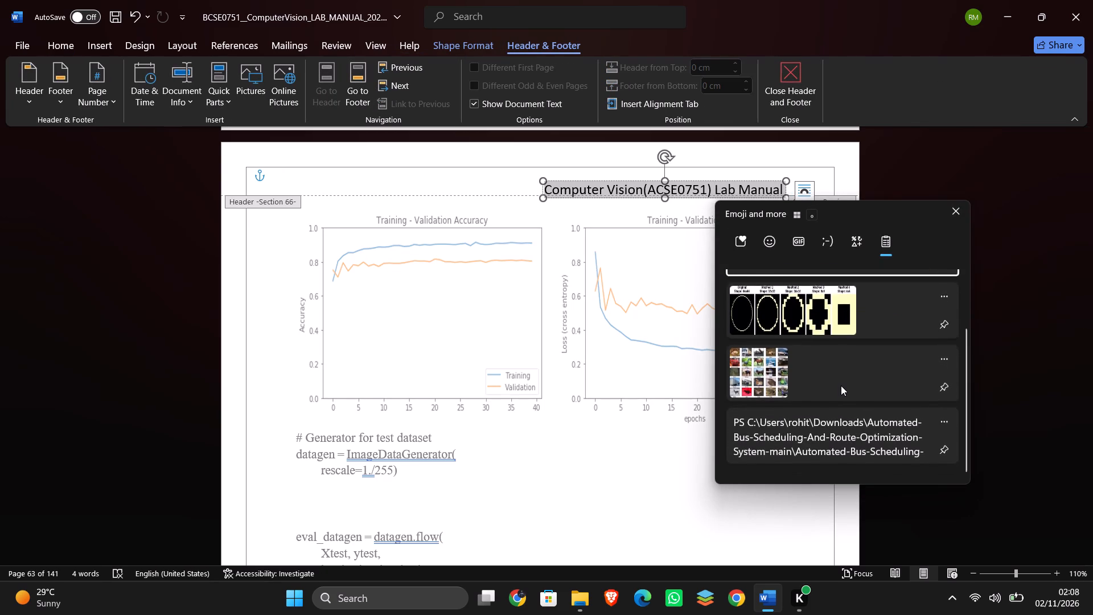
{"action": "scroll", "coordinate": [841, 386], "scroll_direction": "down", "scroll_amount": 1}
{"action": "scroll", "coordinate": [817, 368], "scroll_direction": "up", "scroll_amount": 1}
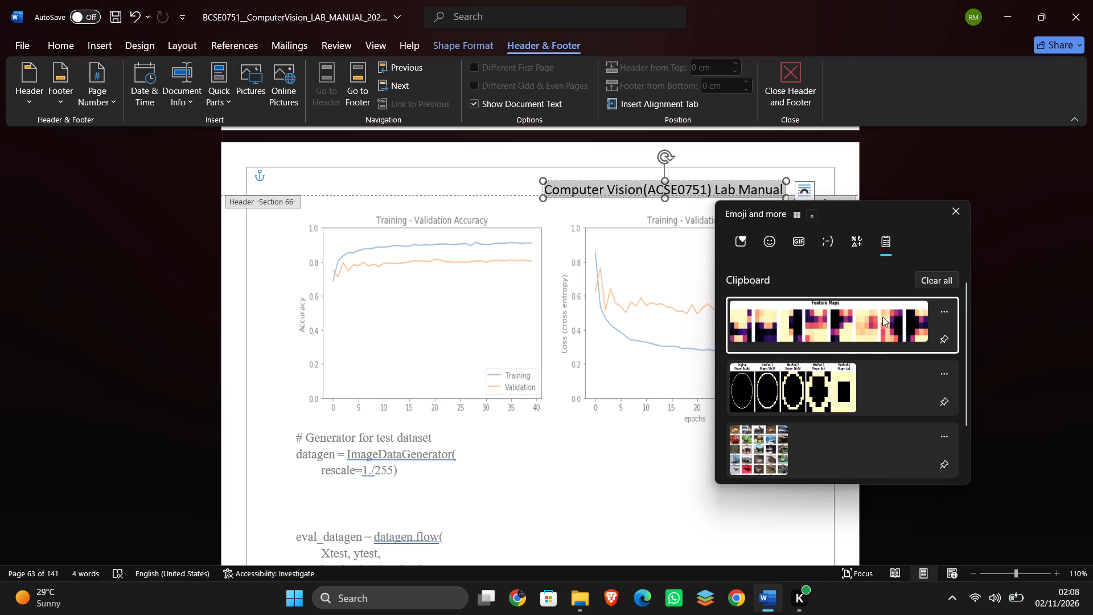
{"action": "left_click", "coordinate": [952, 214]}
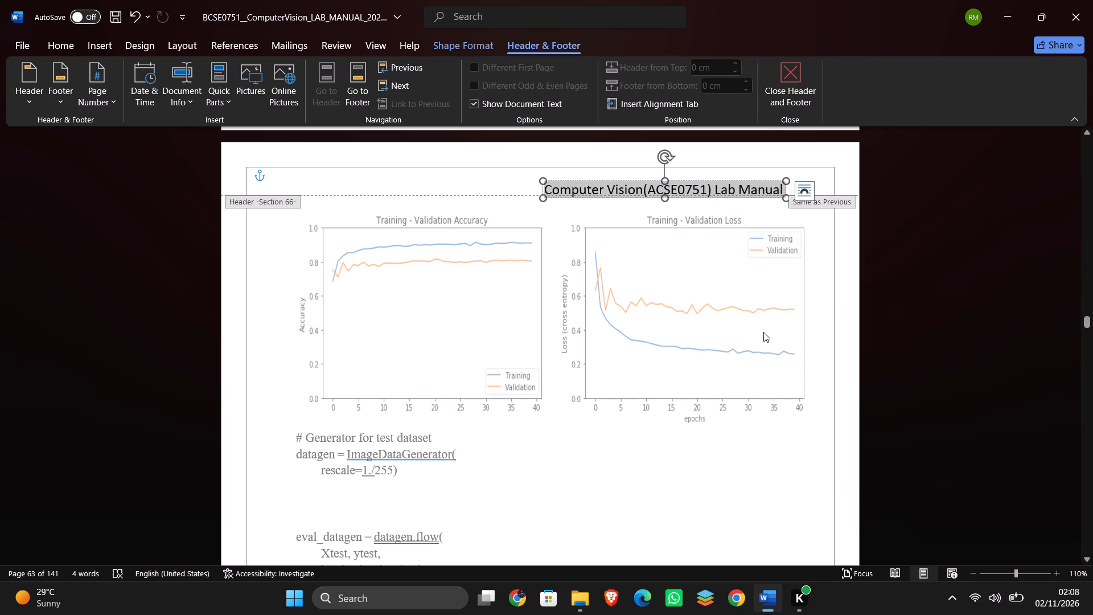
Copy the "Computer Vision (BCSE0751)" header text from Section 62.
{"action": "scroll", "coordinate": [763, 332], "scroll_direction": "up", "scroll_amount": 8}
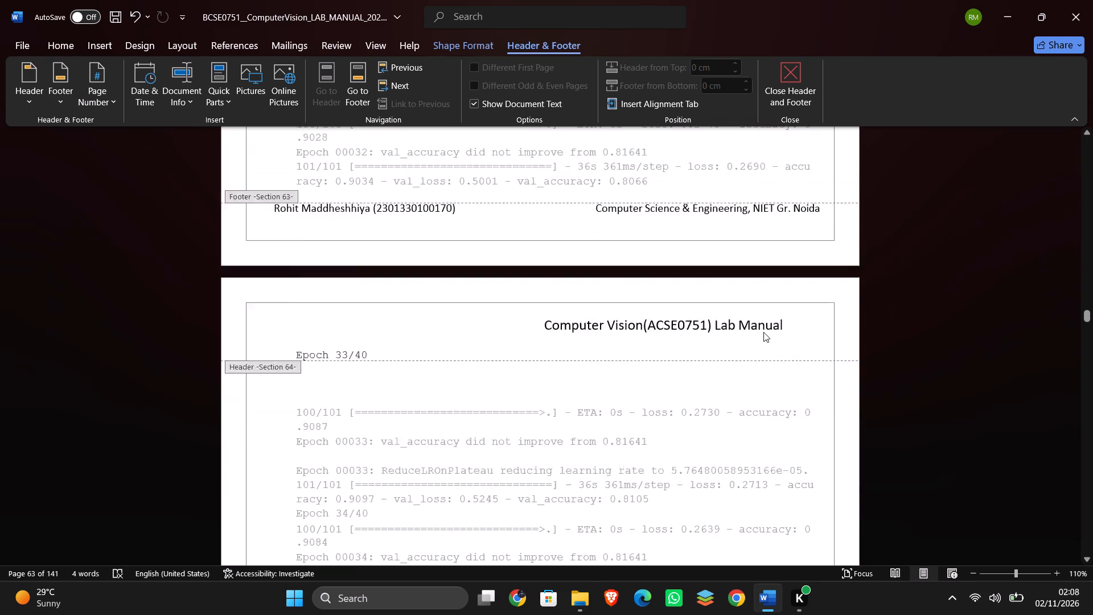
{"action": "scroll", "coordinate": [763, 332], "scroll_direction": "up", "scroll_amount": 7}
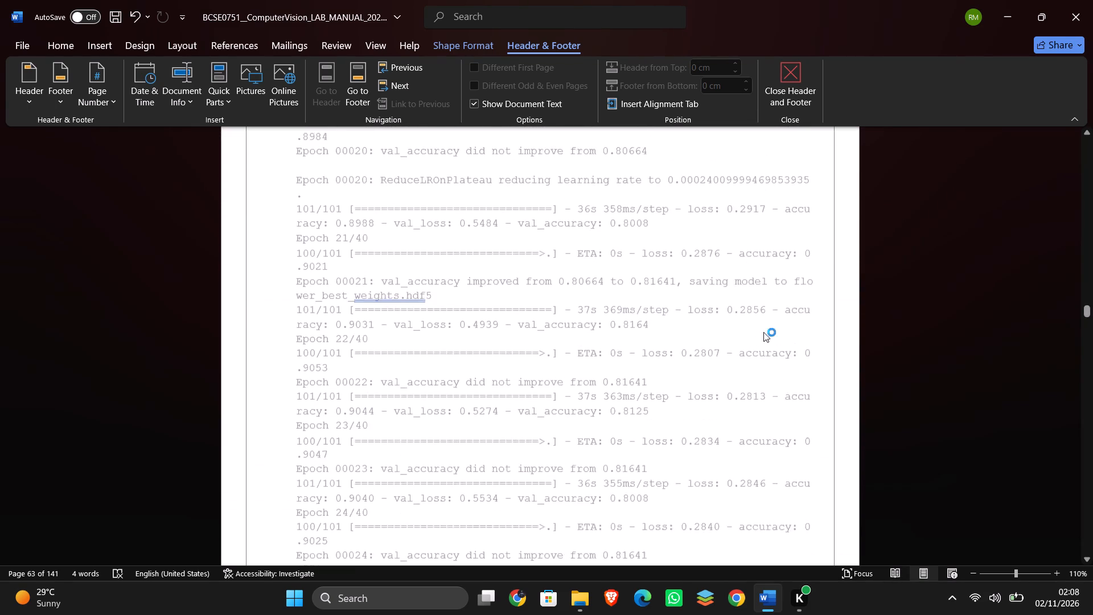
{"action": "scroll", "coordinate": [763, 332], "scroll_direction": "up", "scroll_amount": 2}
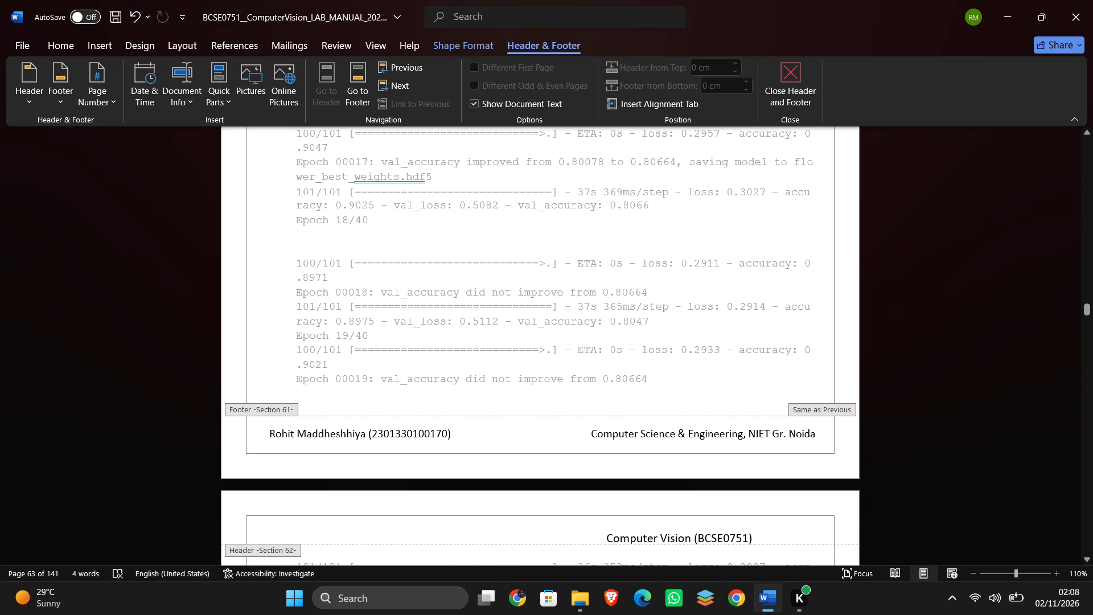
{"action": "triple_click", "coordinate": [717, 534]}
{"action": "key", "text": "ctrl+c"}
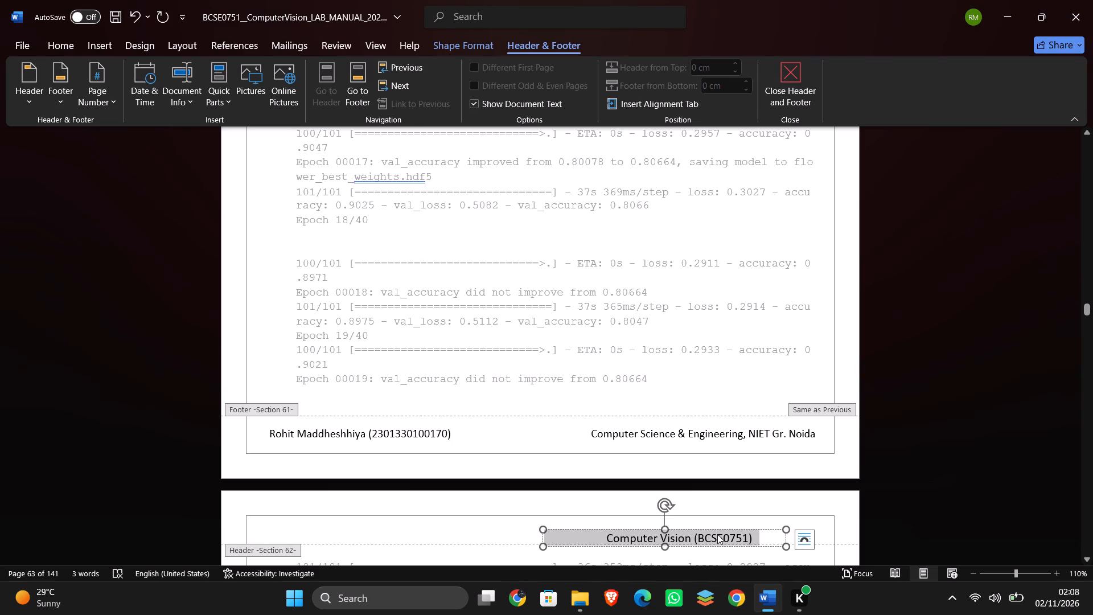
Replace the "Computer Vision(ACSE0751) Lab Manual" text in the Section 65 header with the copied "Computer Vision (BCSE0751)" text.
{"action": "scroll", "coordinate": [717, 534], "scroll_direction": "down", "scroll_amount": 8}
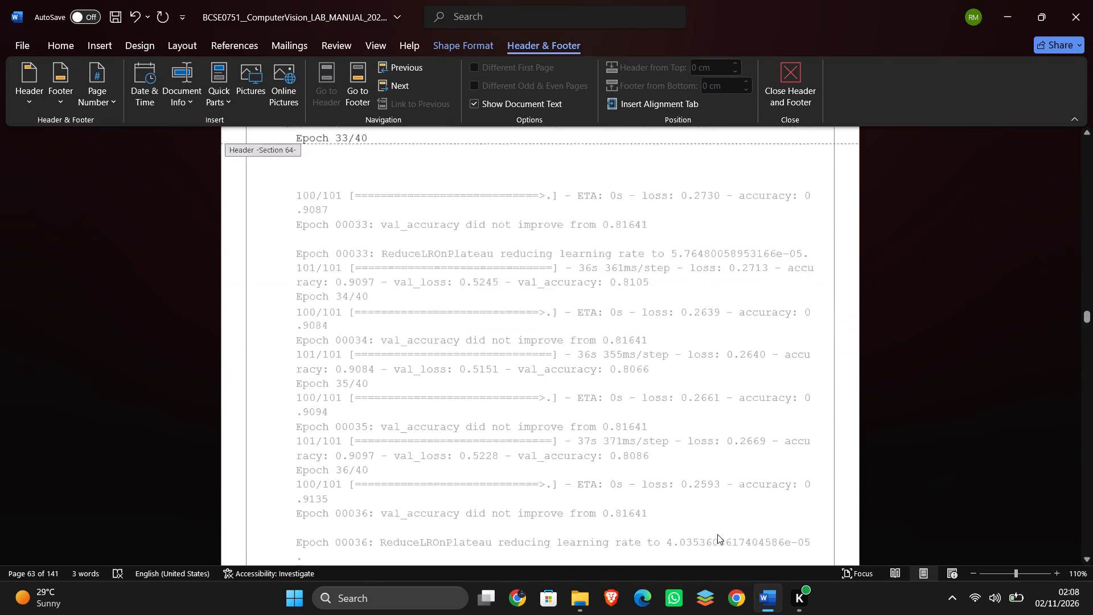
{"action": "scroll", "coordinate": [717, 534], "scroll_direction": "down", "scroll_amount": 5}
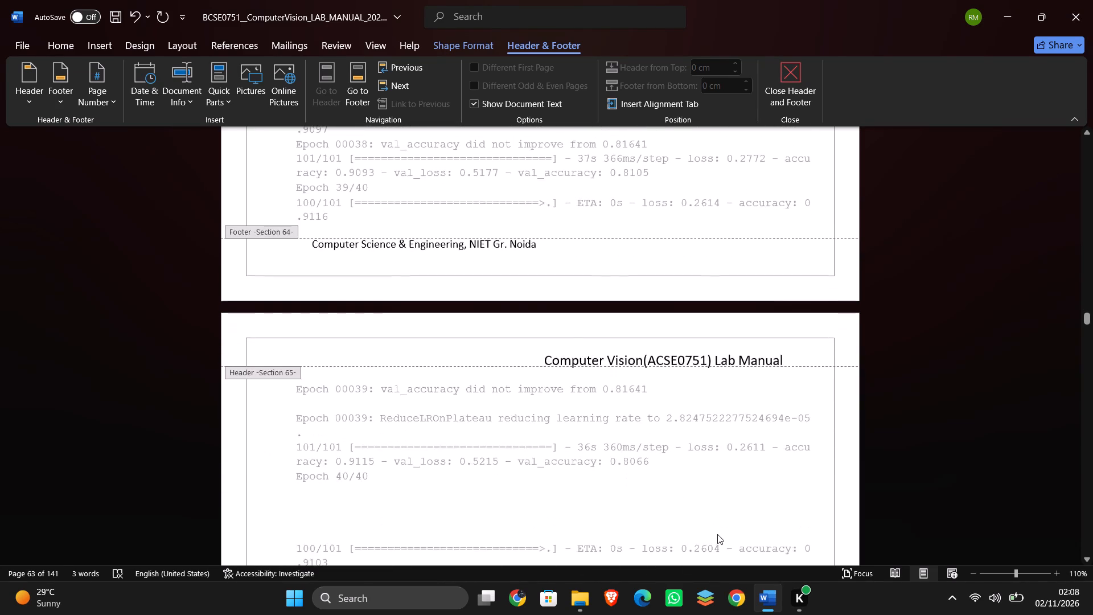
{"action": "scroll", "coordinate": [717, 534], "scroll_direction": "down", "scroll_amount": 3}
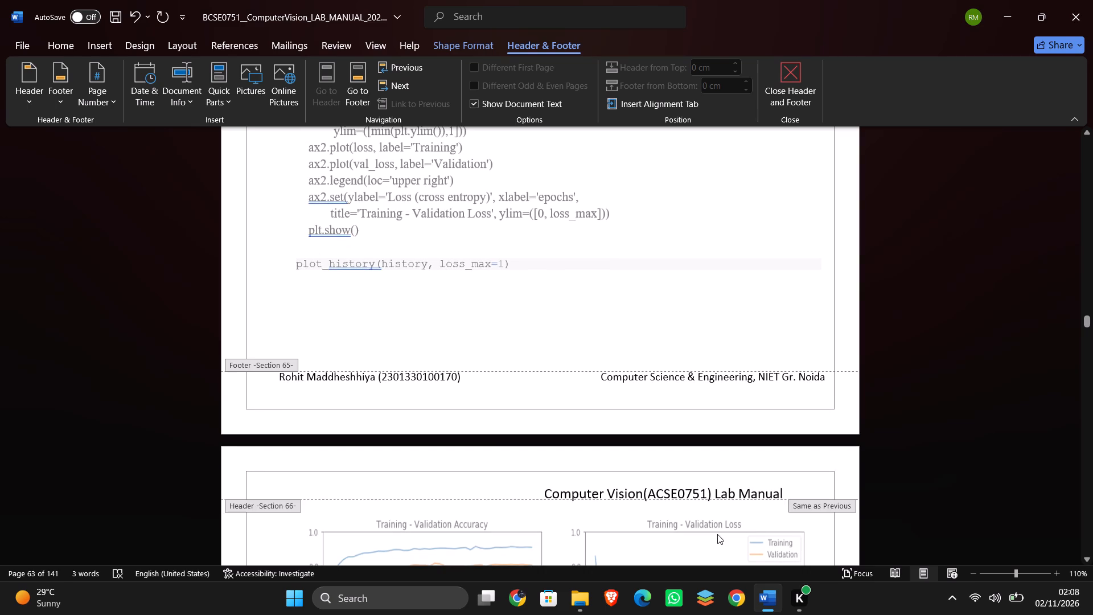
{"action": "scroll", "coordinate": [717, 534], "scroll_direction": "down", "scroll_amount": 1}
{"action": "scroll", "coordinate": [717, 534], "scroll_direction": "up", "scroll_amount": 3}
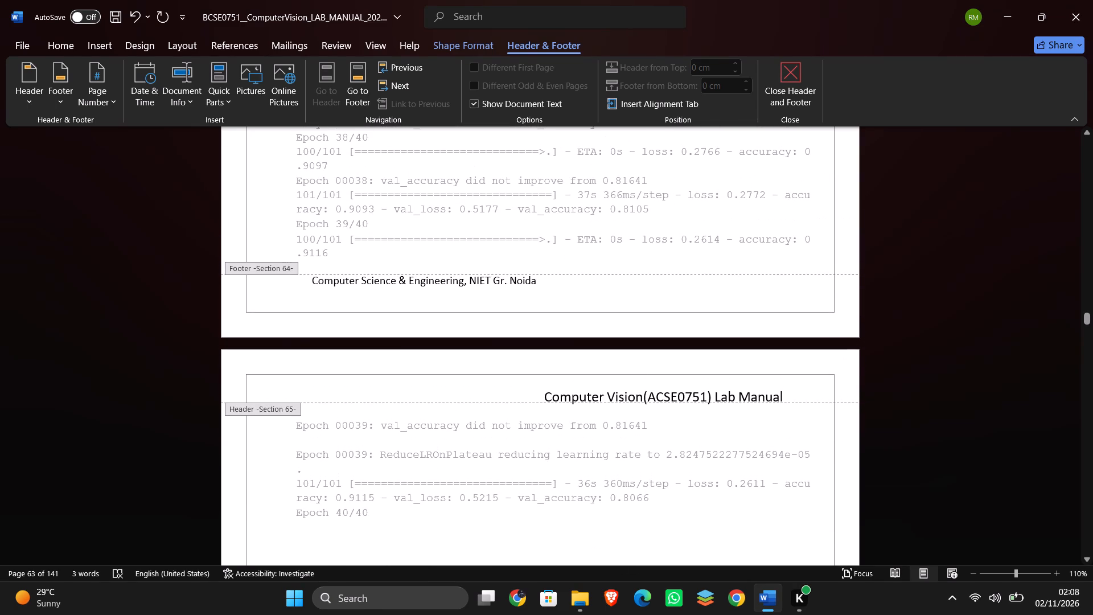
{"action": "double_click", "coordinate": [686, 394]}
{"action": "triple_click", "coordinate": [686, 394]}
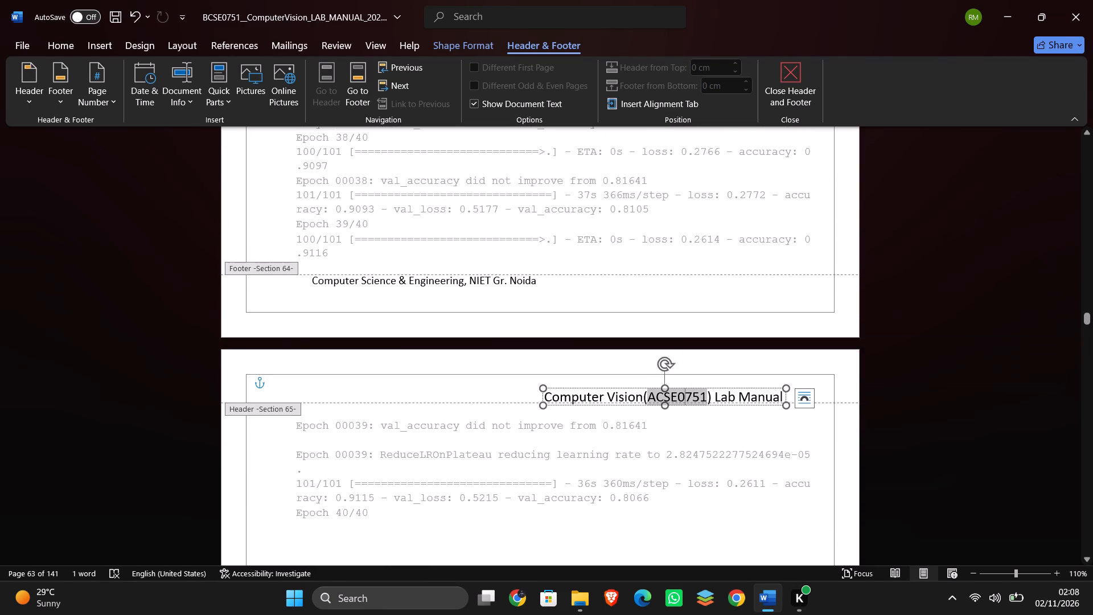
{"action": "left_click", "coordinate": [686, 394]}
{"action": "triple_click", "coordinate": [686, 394]}
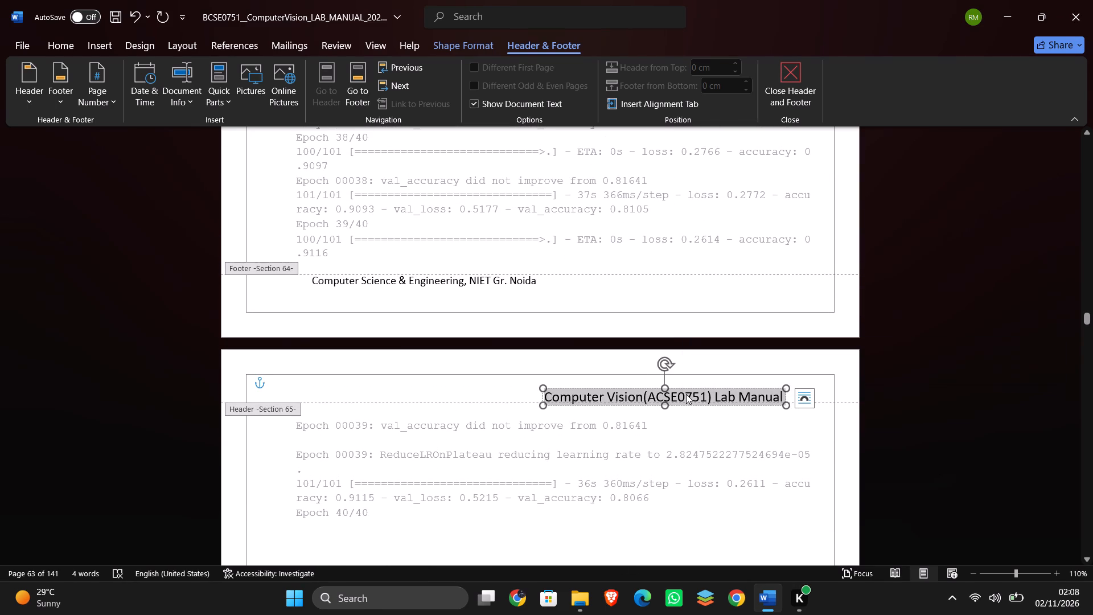
{"action": "key", "text": "ctrl+v"}
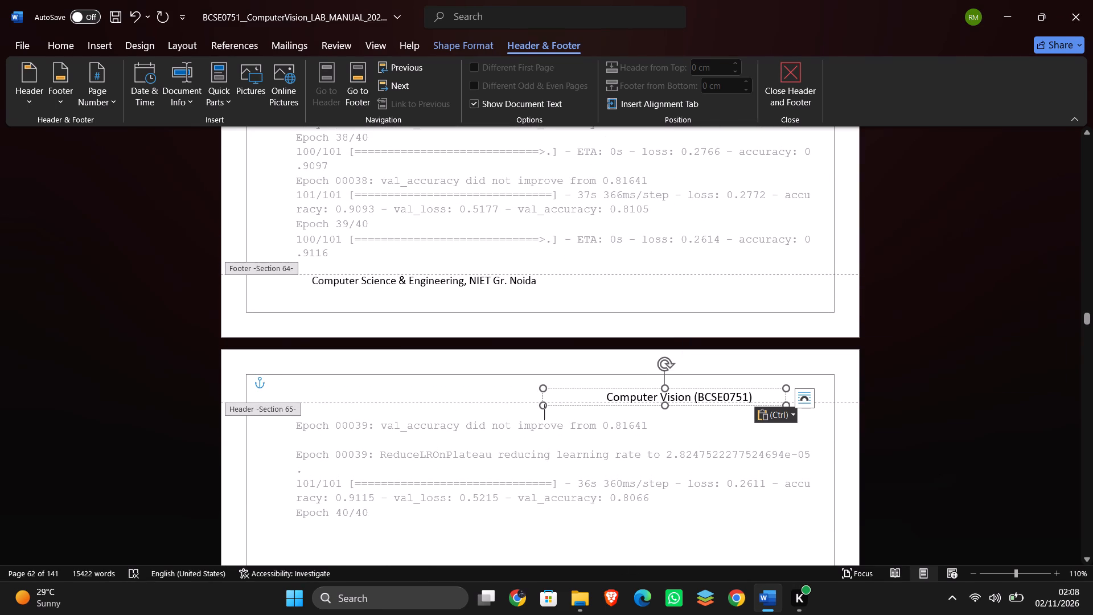
Nudge the Section 65 header text box slightly toward the page's right edge and leave header editing.
{"action": "left_click_drag", "start_coordinate": [673, 389], "coordinate": [679, 382]}
{"action": "scroll", "coordinate": [679, 457], "scroll_direction": "down", "scroll_amount": 2}
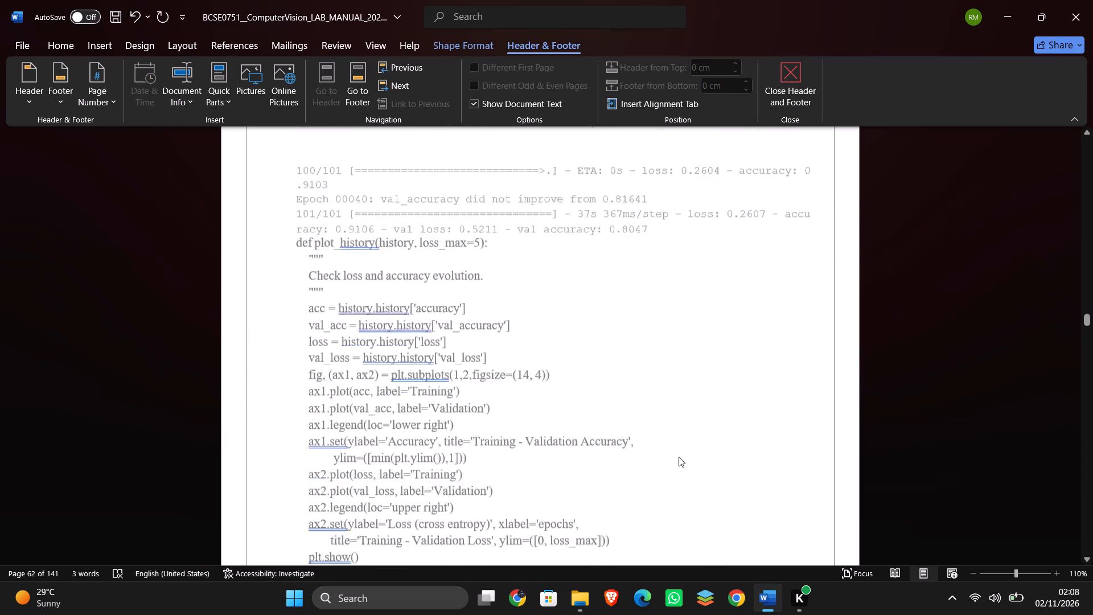
{"action": "scroll", "coordinate": [679, 457], "scroll_direction": "down", "scroll_amount": 3}
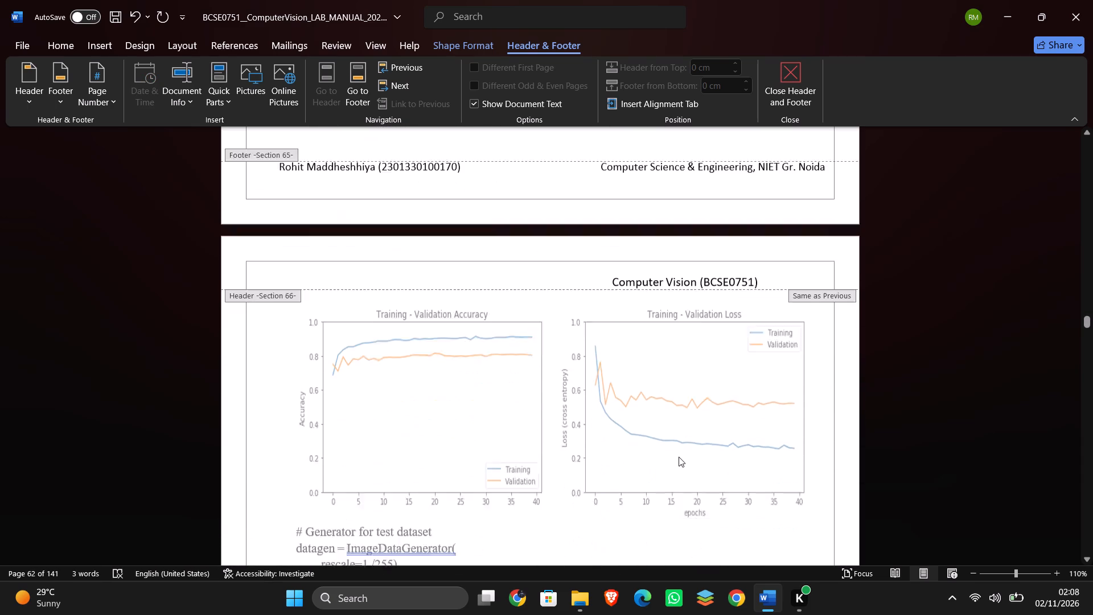
{"action": "scroll", "coordinate": [679, 457], "scroll_direction": "down", "scroll_amount": 1}
{"action": "double_click", "coordinate": [704, 507]}
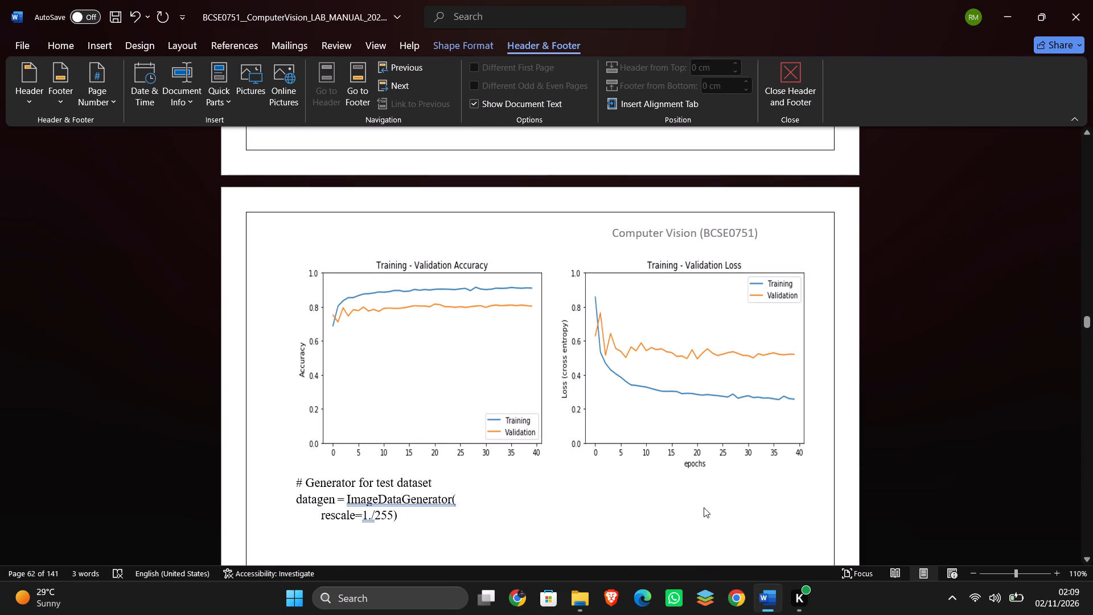
Review the headers, footers and page layout from Section 66 through to the start of Program 7.
{"action": "scroll", "coordinate": [704, 507], "scroll_direction": "down", "scroll_amount": 3}
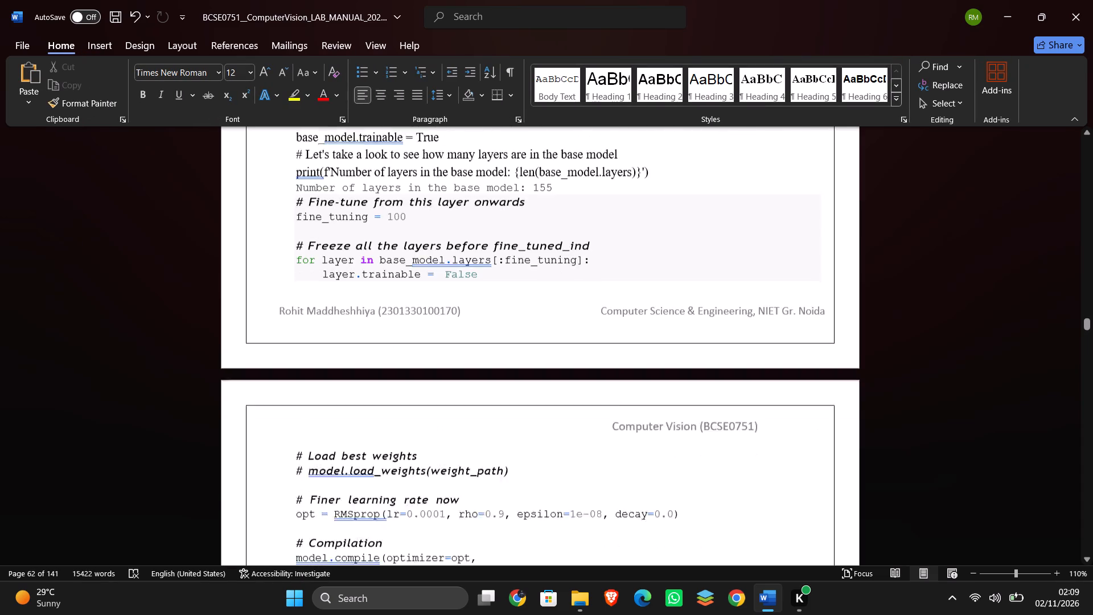
{"action": "scroll", "coordinate": [704, 507], "scroll_direction": "down", "scroll_amount": 4}
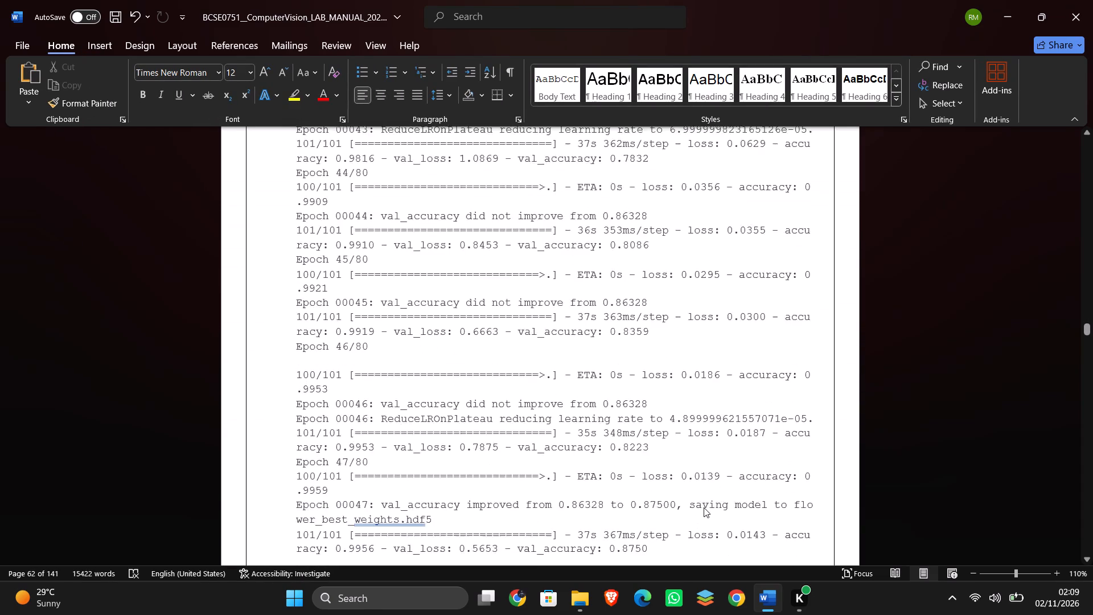
{"action": "scroll", "coordinate": [704, 507], "scroll_direction": "down", "scroll_amount": 5}
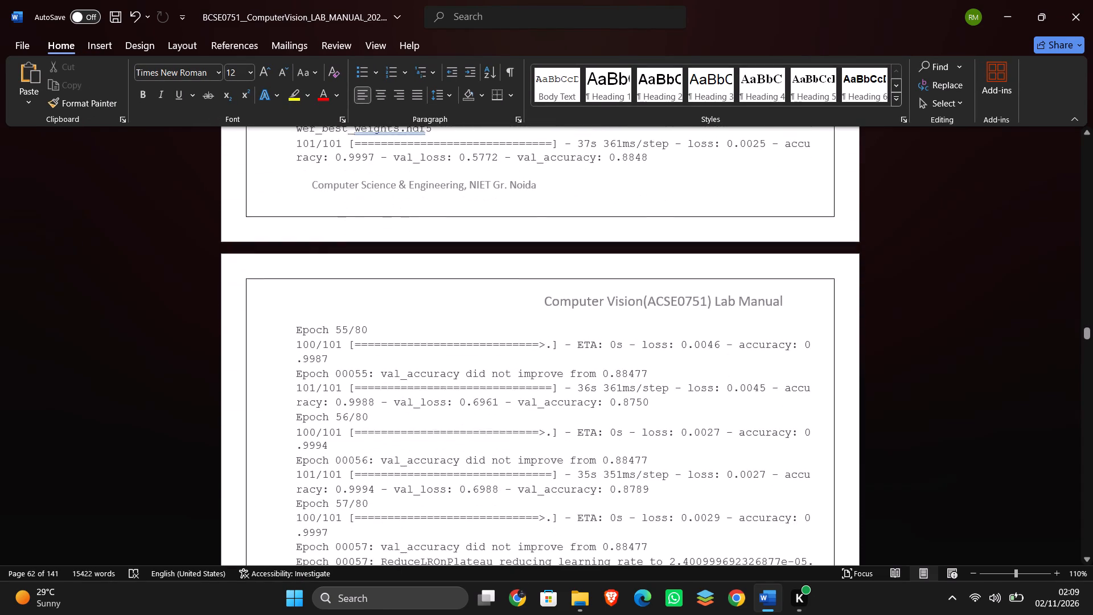
{"action": "scroll", "coordinate": [704, 507], "scroll_direction": "down", "scroll_amount": 3}
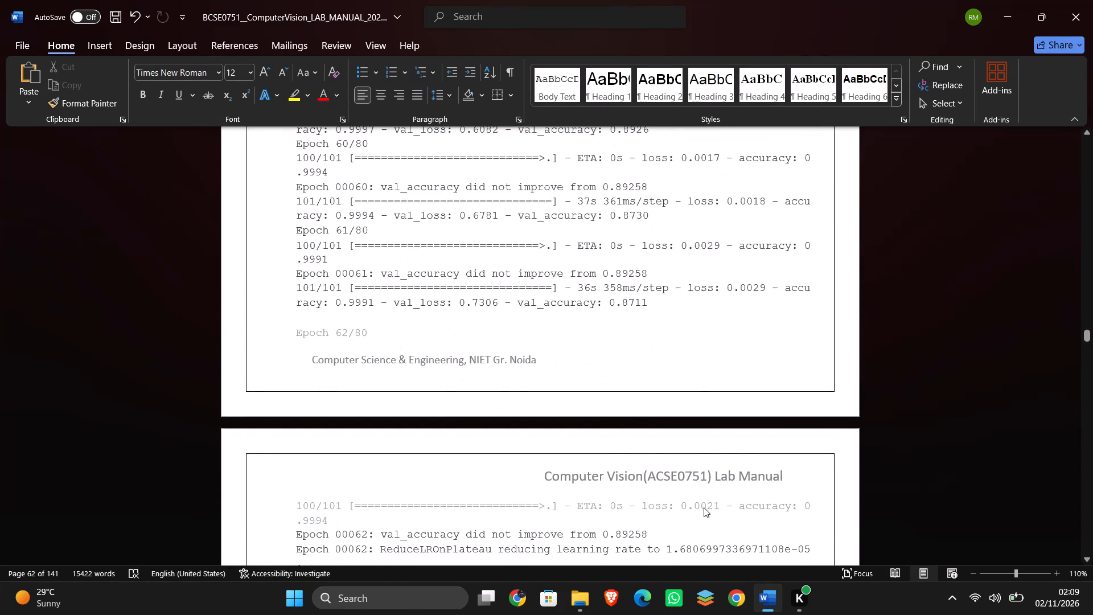
{"action": "scroll", "coordinate": [704, 507], "scroll_direction": "down", "scroll_amount": 5}
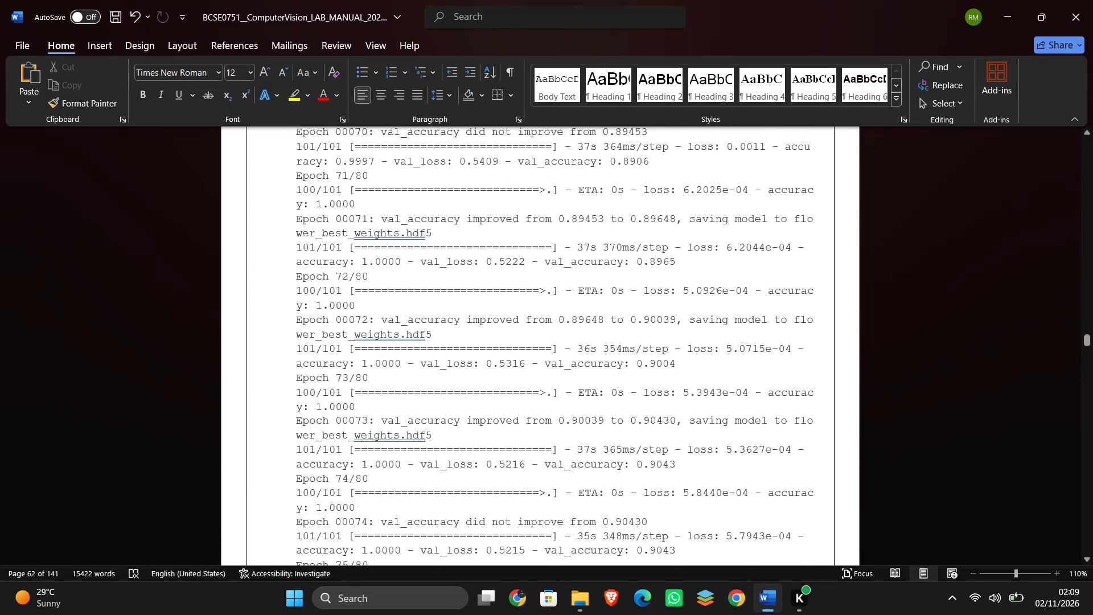
{"action": "scroll", "coordinate": [704, 507], "scroll_direction": "down", "scroll_amount": 4}
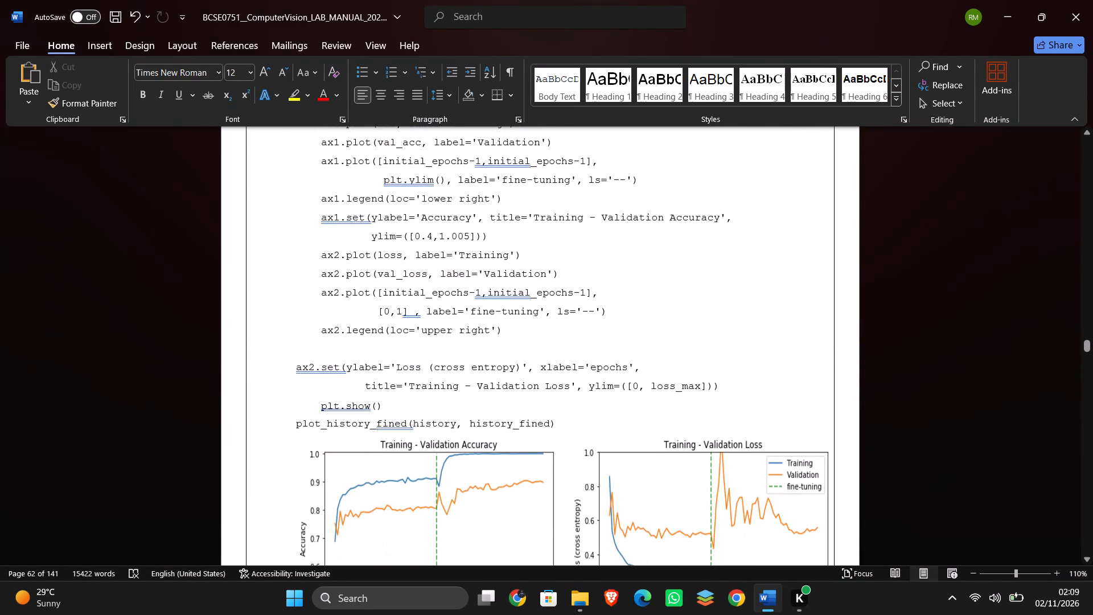
{"action": "scroll", "coordinate": [704, 507], "scroll_direction": "down", "scroll_amount": 3}
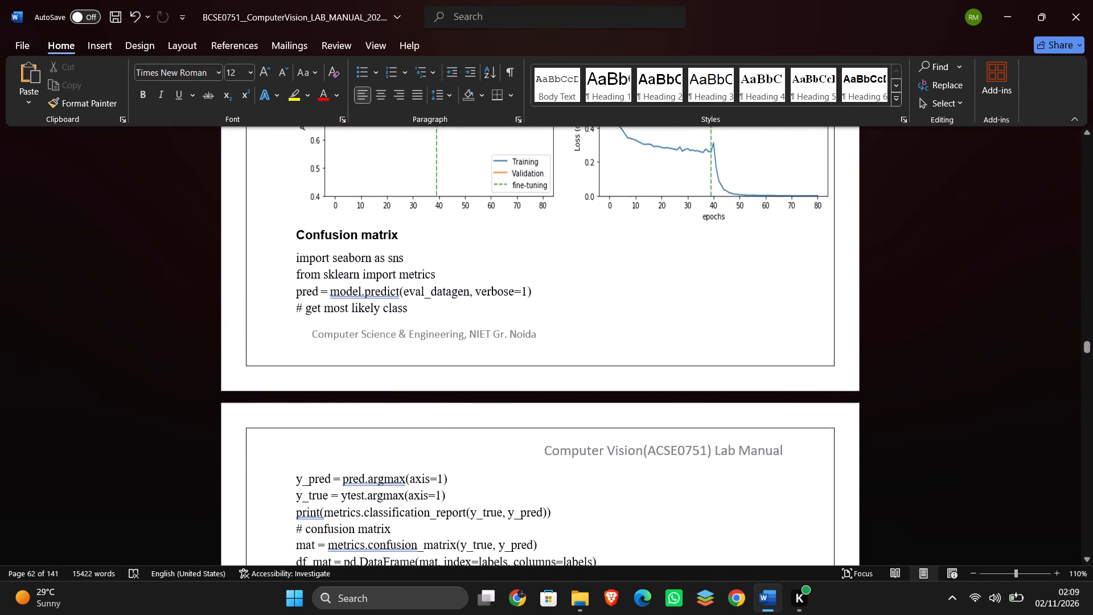
{"action": "scroll", "coordinate": [704, 507], "scroll_direction": "down", "scroll_amount": 5}
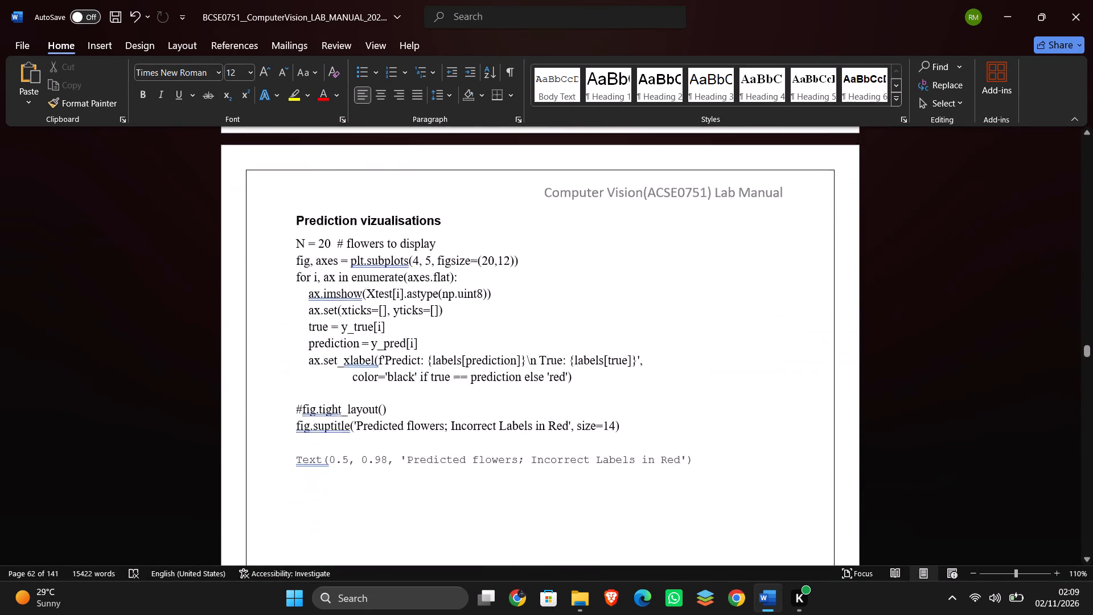
{"action": "scroll", "coordinate": [704, 507], "scroll_direction": "down", "scroll_amount": 4}
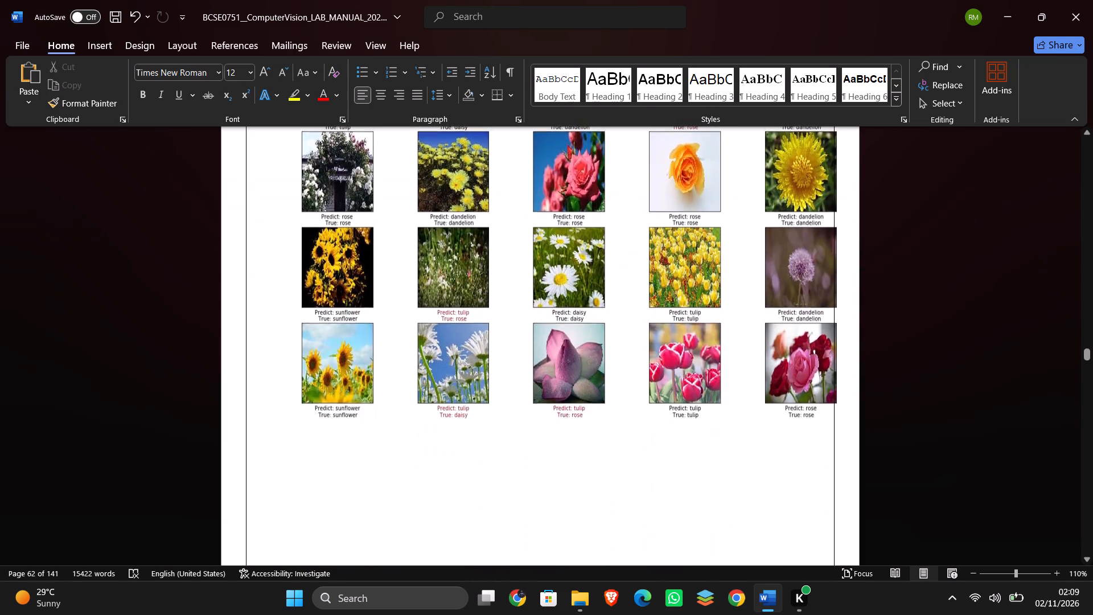
{"action": "scroll", "coordinate": [704, 507], "scroll_direction": "down", "scroll_amount": 3}
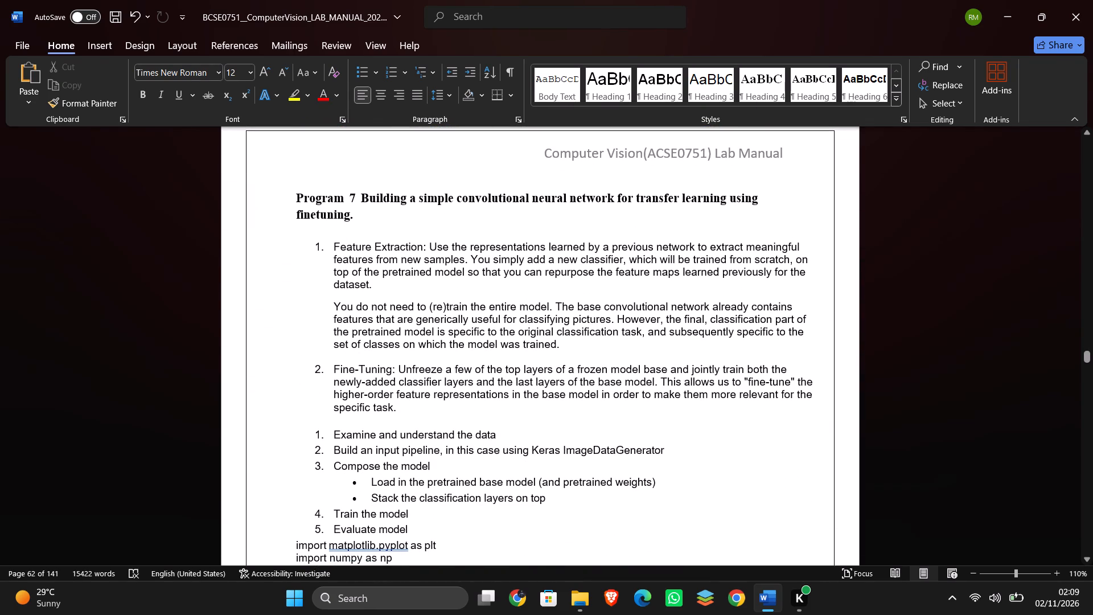
Put "Program 7" on its own line above its title, centred at 20 pt.
{"action": "left_click", "coordinate": [363, 202]}
{"action": "key", "text": "BackSpace"}
{"action": "key", "text": "Return"}
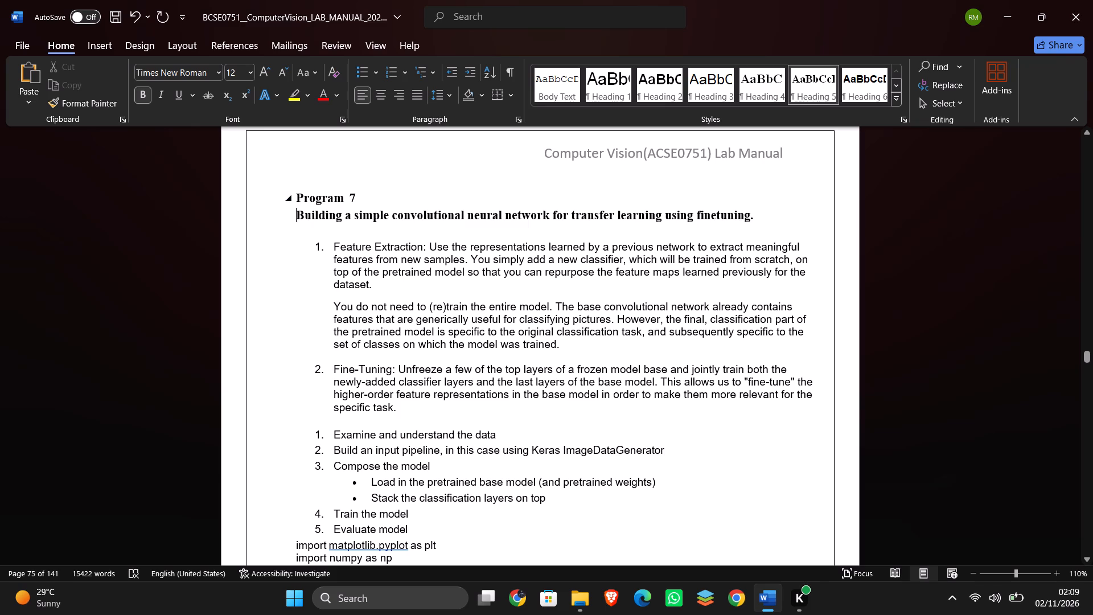
{"action": "left_click_drag", "start_coordinate": [362, 200], "coordinate": [295, 195]}
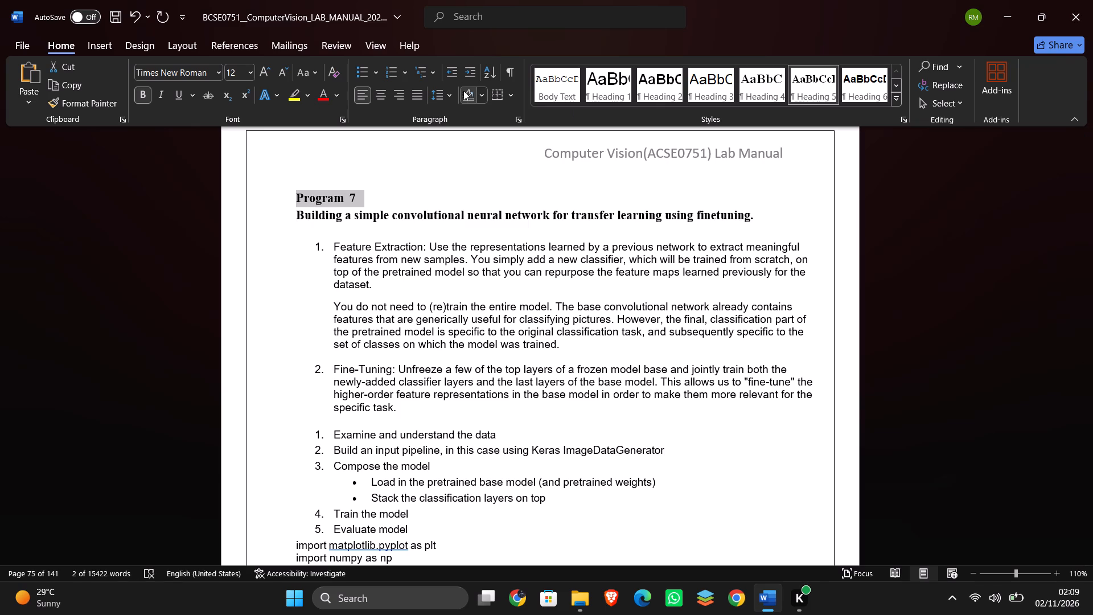
{"action": "left_click", "coordinate": [382, 93]}
{"action": "left_click", "coordinate": [251, 74]}
{"action": "left_click", "coordinate": [244, 230]}
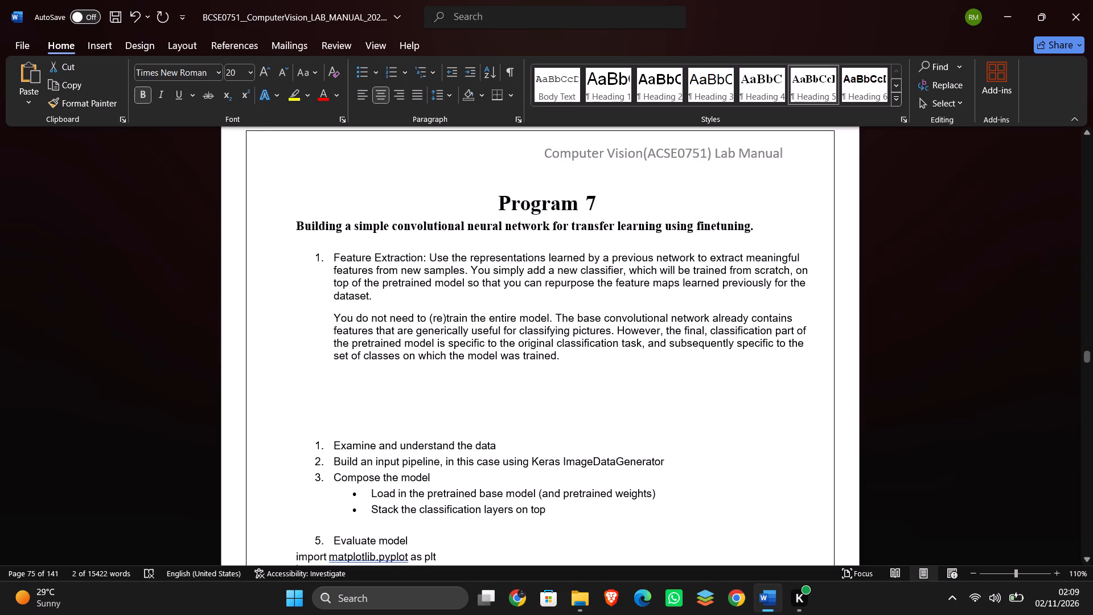
Set the Program 7 title line "Building a simple convolutional neural network for transfer learning using finetuning." to 14 pt.
{"action": "triple_click", "coordinate": [334, 218]}
{"action": "left_click", "coordinate": [334, 218]}
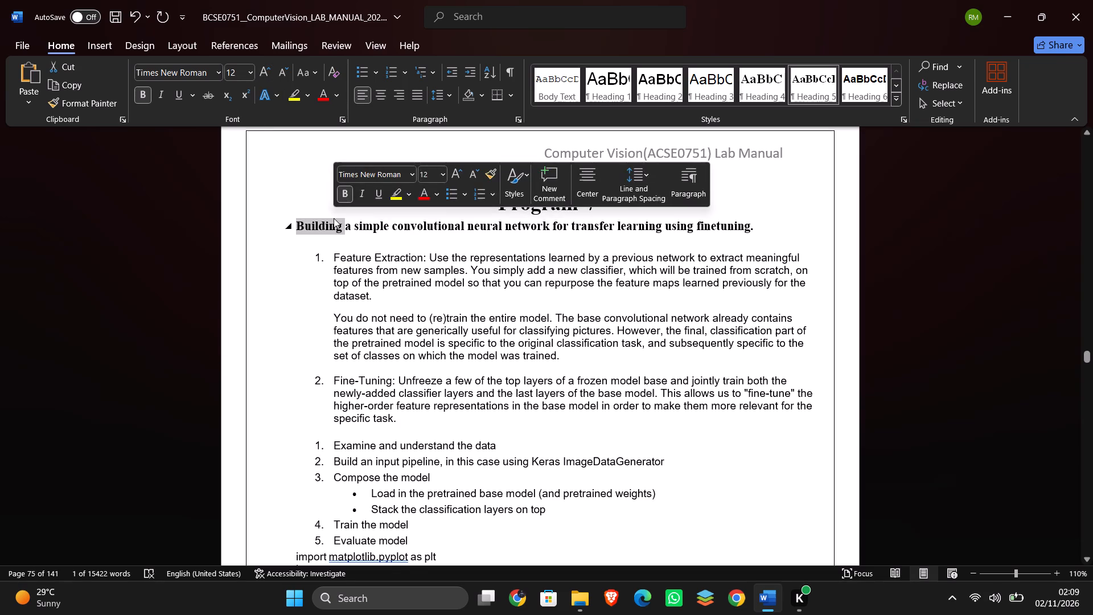
{"action": "triple_click", "coordinate": [406, 229]}
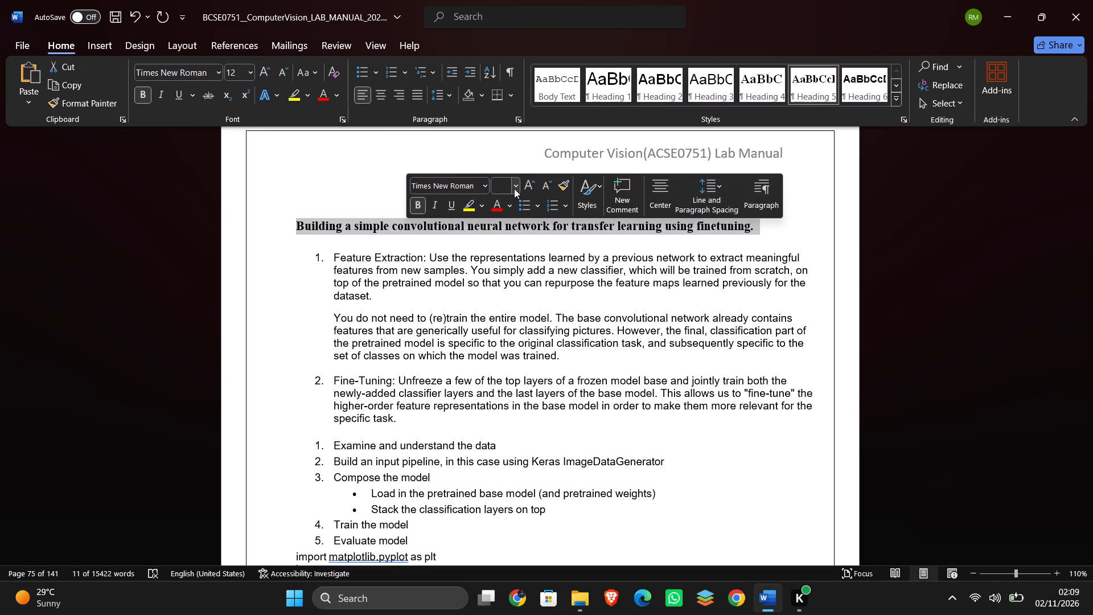
{"action": "left_click", "coordinate": [516, 188]}
{"action": "left_click", "coordinate": [504, 287]}
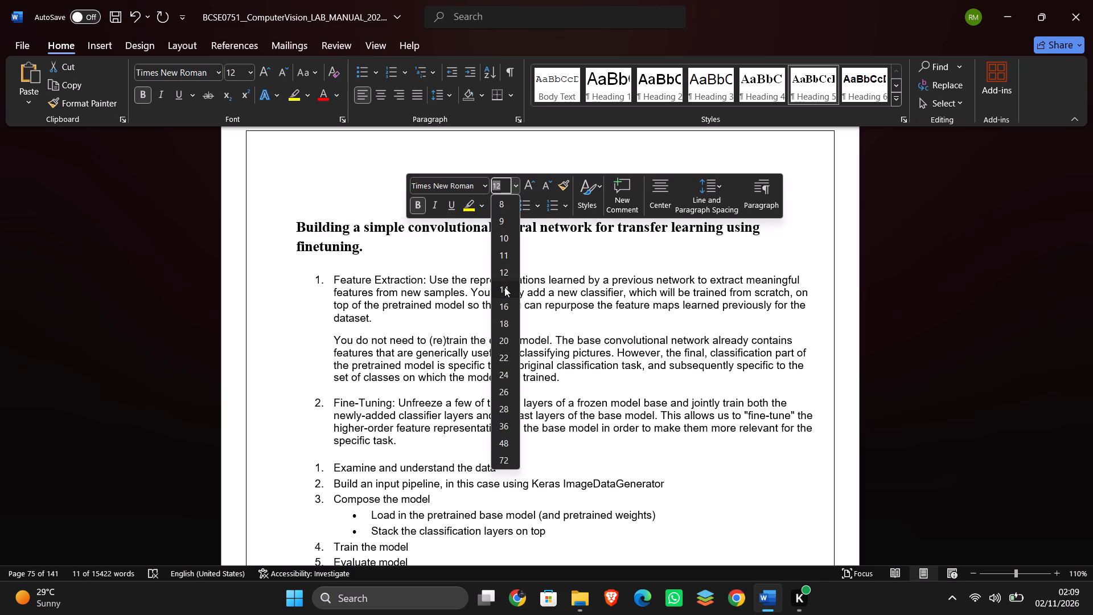
{"action": "left_click", "coordinate": [424, 261]}
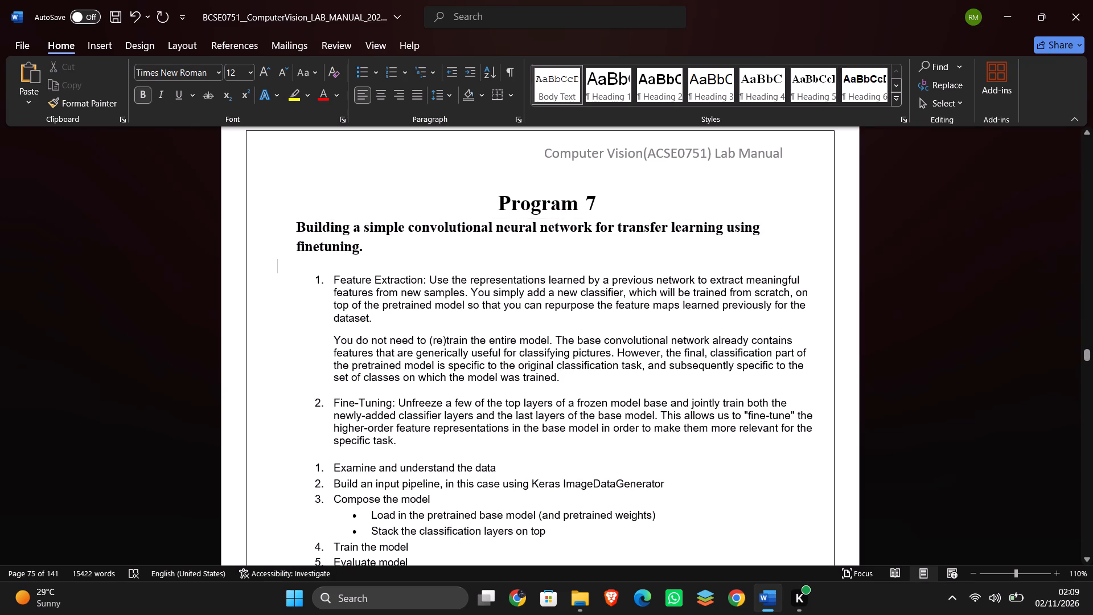
Remove the blank line between the IMG_SIZE and train_dataset lines in Program 7's Data preprocessing code.
{"action": "scroll", "coordinate": [424, 261], "scroll_direction": "down", "scroll_amount": 4}
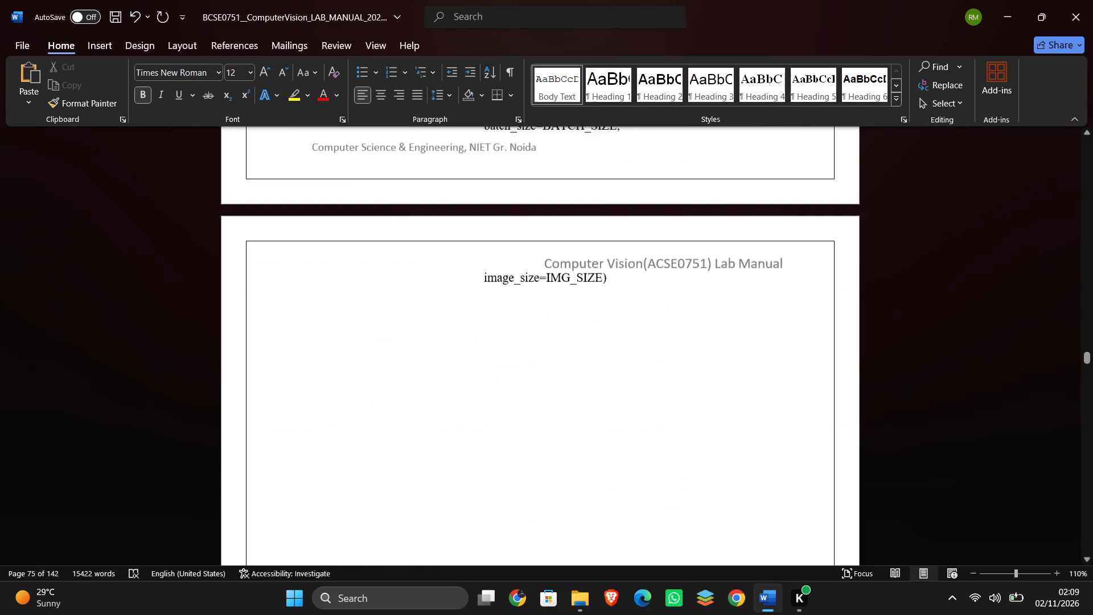
{"action": "scroll", "coordinate": [424, 261], "scroll_direction": "down", "scroll_amount": 1}
{"action": "scroll", "coordinate": [424, 261], "scroll_direction": "up", "scroll_amount": 1}
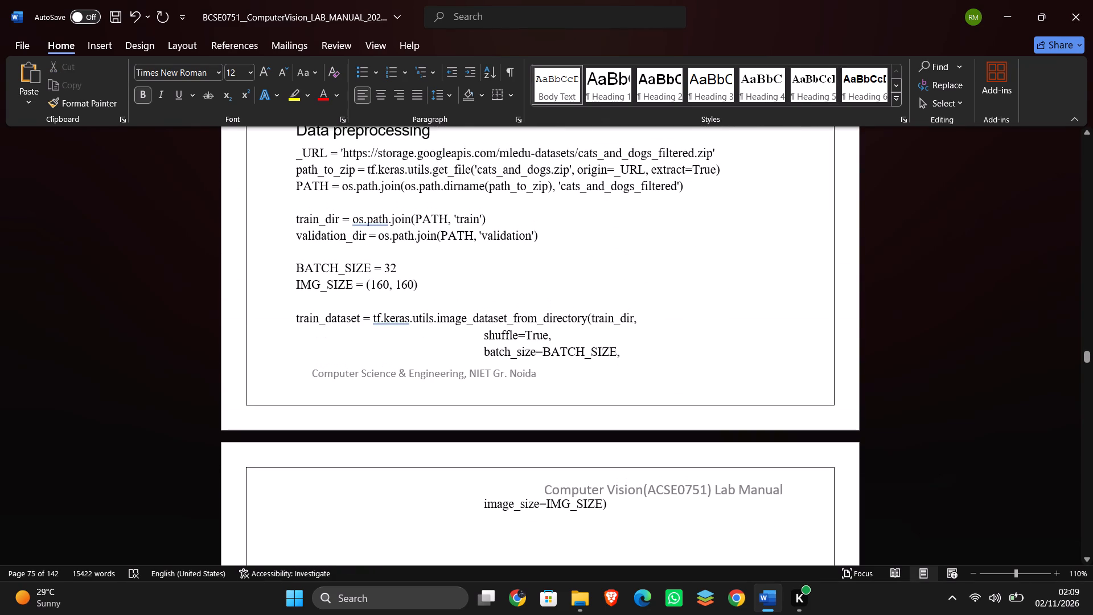
{"action": "scroll", "coordinate": [424, 261], "scroll_direction": "up", "scroll_amount": 1}
{"action": "left_click", "coordinate": [286, 358]}
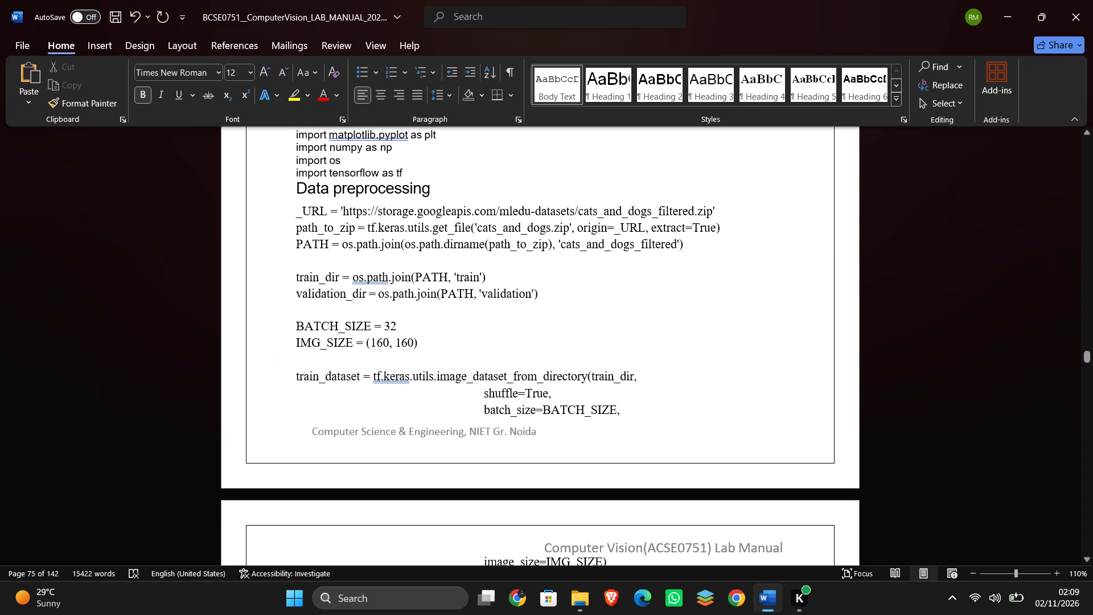
{"action": "key", "text": "Return"}
{"action": "key", "text": "BackSpace"}
{"action": "key", "text": "BackSpace"}
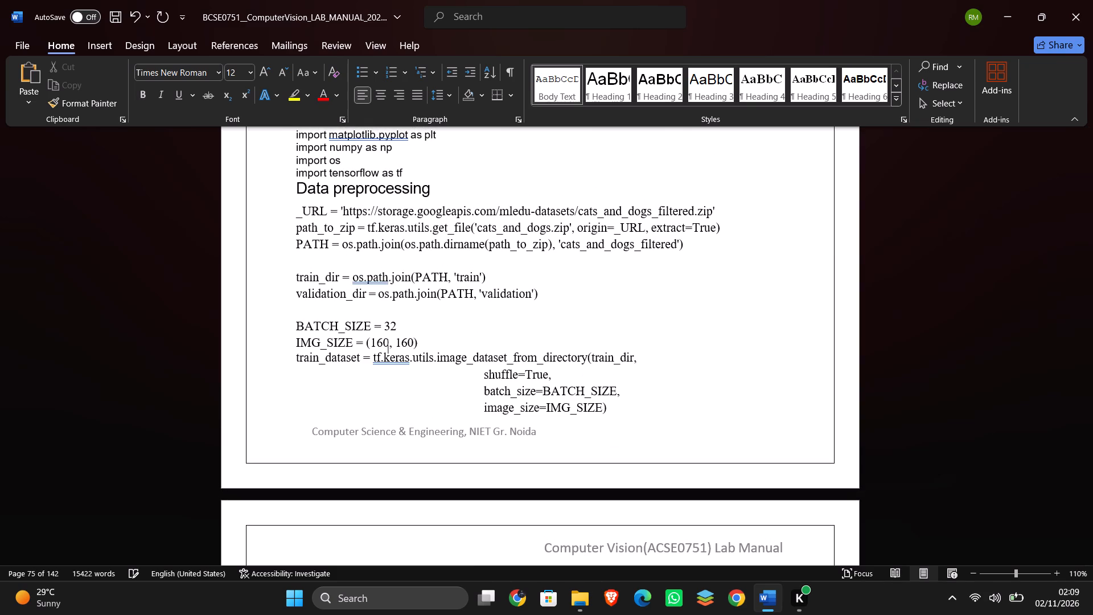
Review the Program 7 pages from the validation dataset code through the model summary tables for spacing, headers and footers.
{"action": "scroll", "coordinate": [286, 358], "scroll_direction": "down", "scroll_amount": 2}
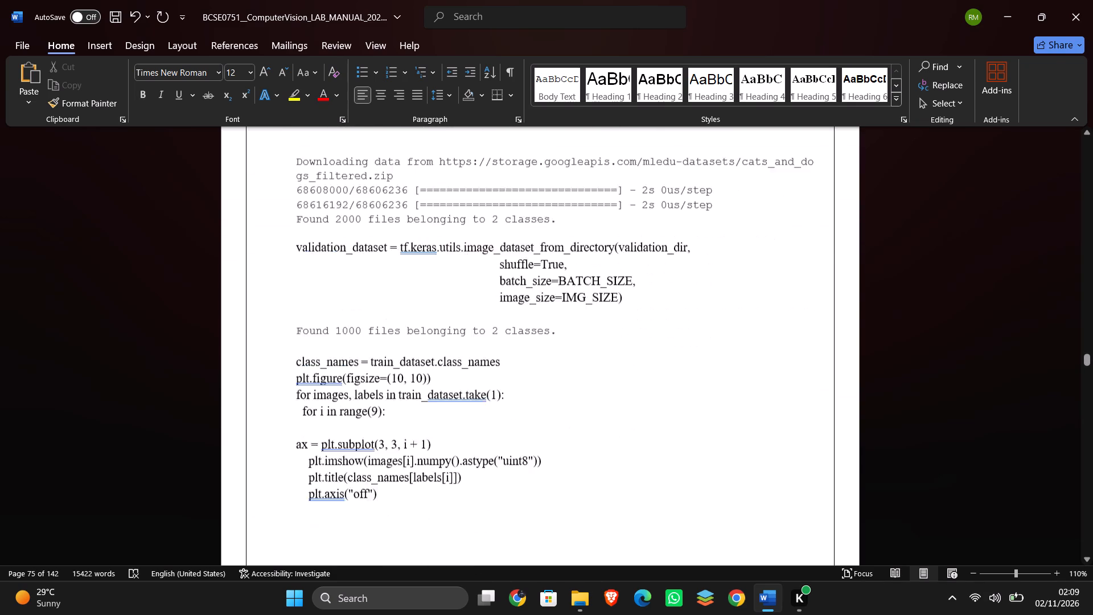
{"action": "scroll", "coordinate": [286, 358], "scroll_direction": "down", "scroll_amount": 5}
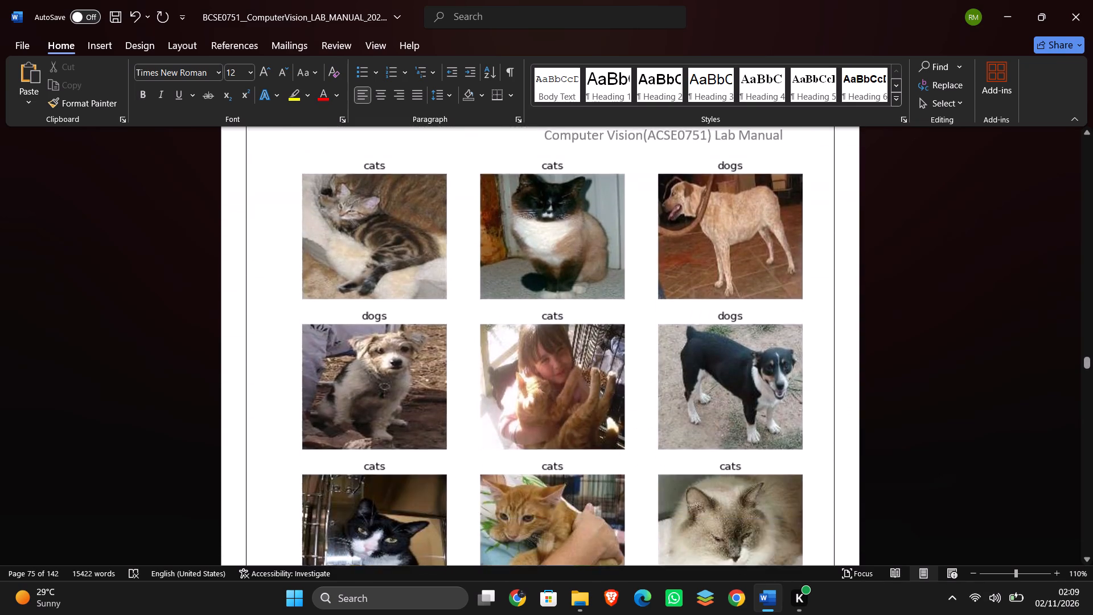
{"action": "scroll", "coordinate": [286, 358], "scroll_direction": "down", "scroll_amount": 3}
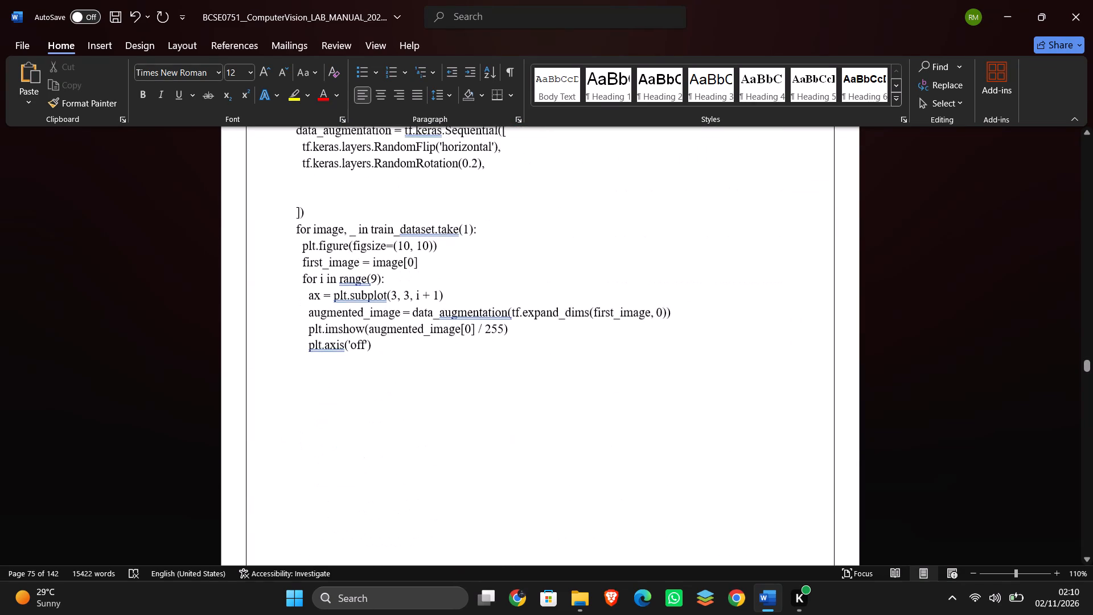
{"action": "scroll", "coordinate": [286, 358], "scroll_direction": "down", "scroll_amount": 4}
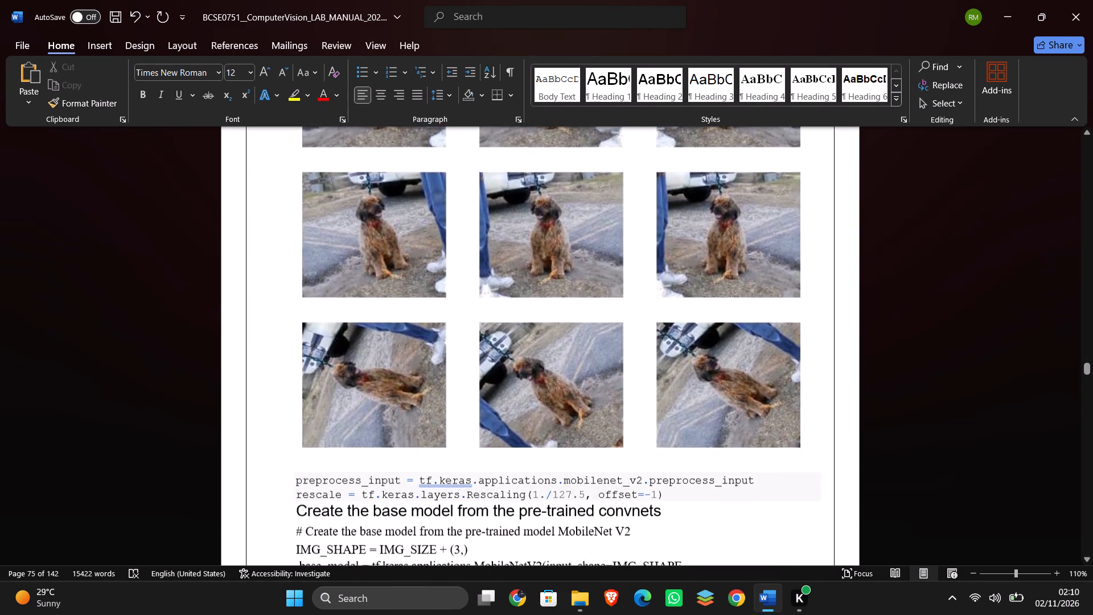
{"action": "scroll", "coordinate": [286, 358], "scroll_direction": "down", "scroll_amount": 4}
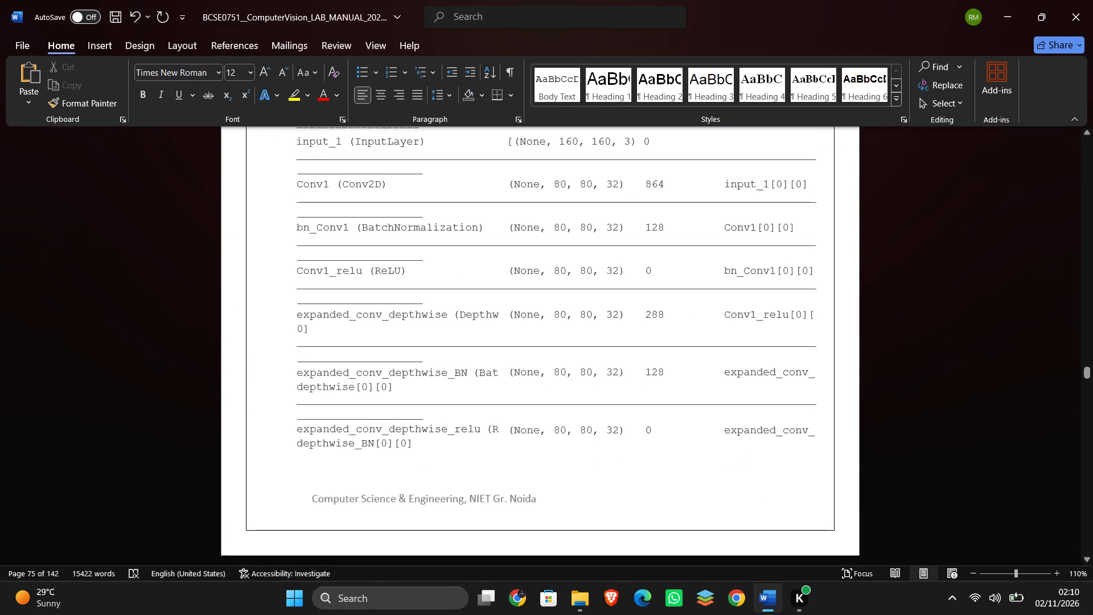
{"action": "scroll", "coordinate": [286, 358], "scroll_direction": "down", "scroll_amount": 5}
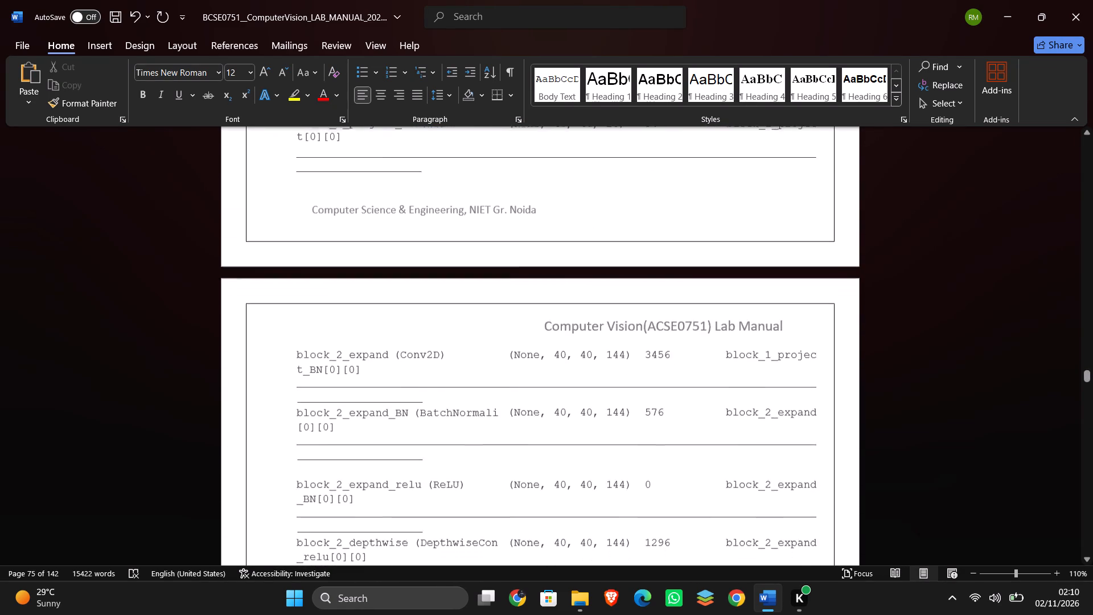
{"action": "scroll", "coordinate": [286, 358], "scroll_direction": "down", "scroll_amount": 6}
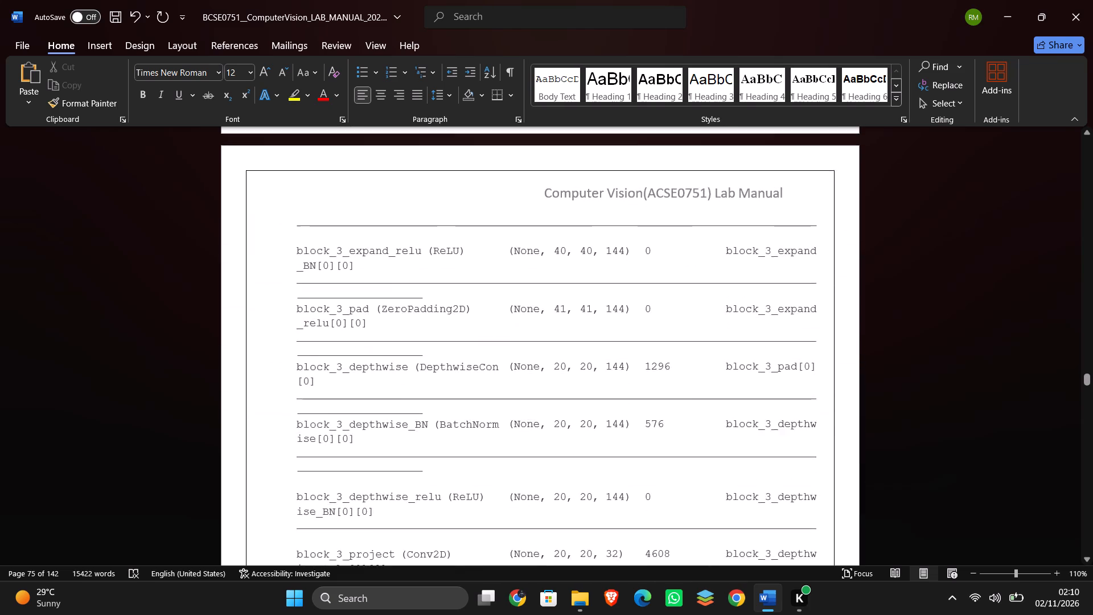
{"action": "scroll", "coordinate": [286, 358], "scroll_direction": "down", "scroll_amount": 3}
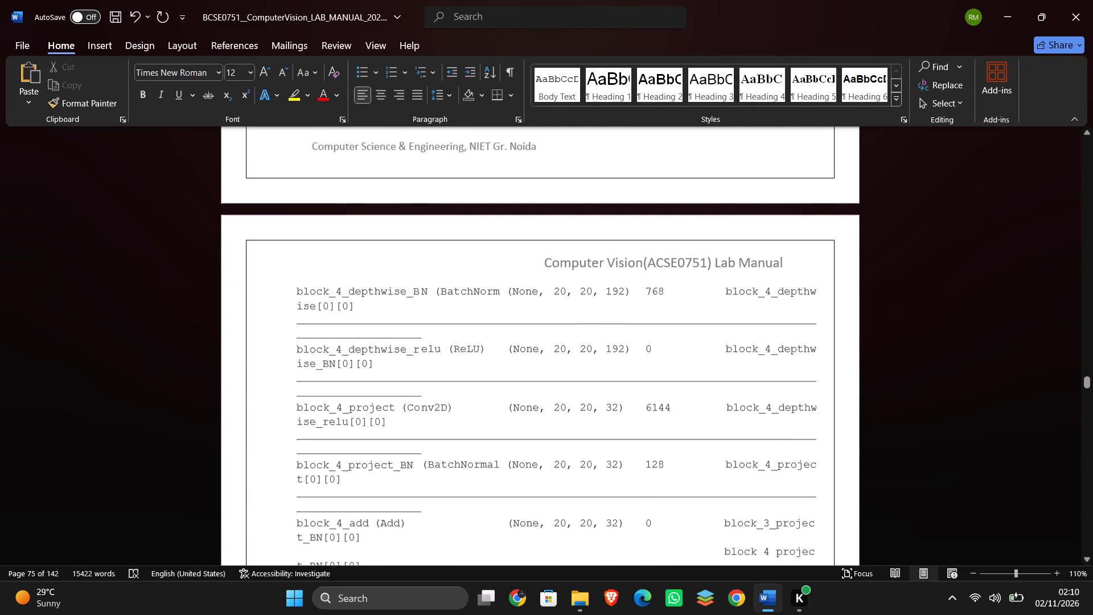
{"action": "scroll", "coordinate": [286, 358], "scroll_direction": "down", "scroll_amount": 4}
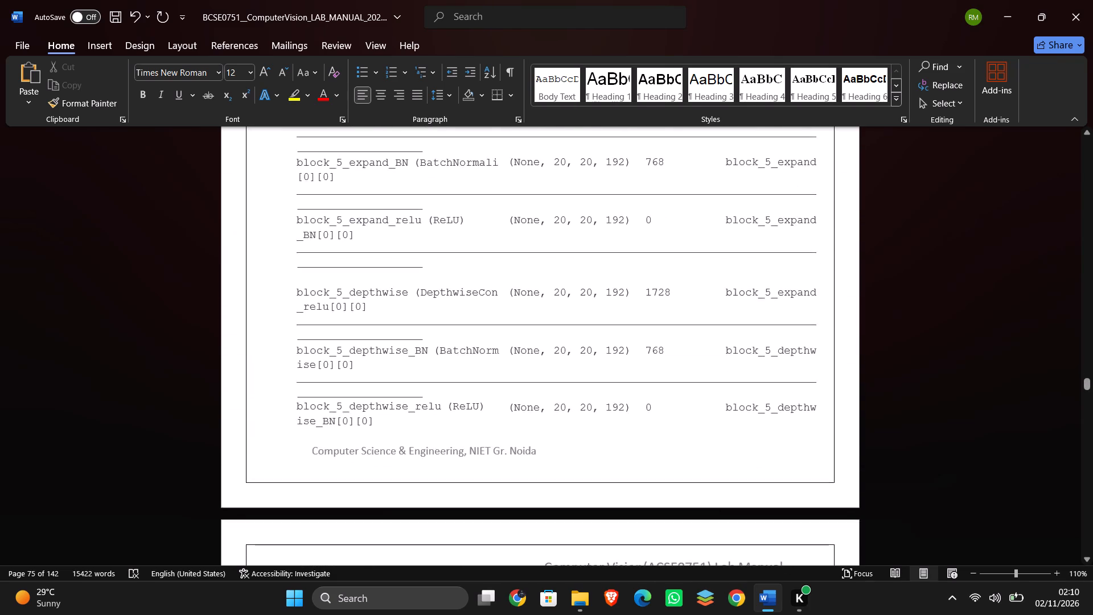
{"action": "scroll", "coordinate": [286, 358], "scroll_direction": "down", "scroll_amount": 5}
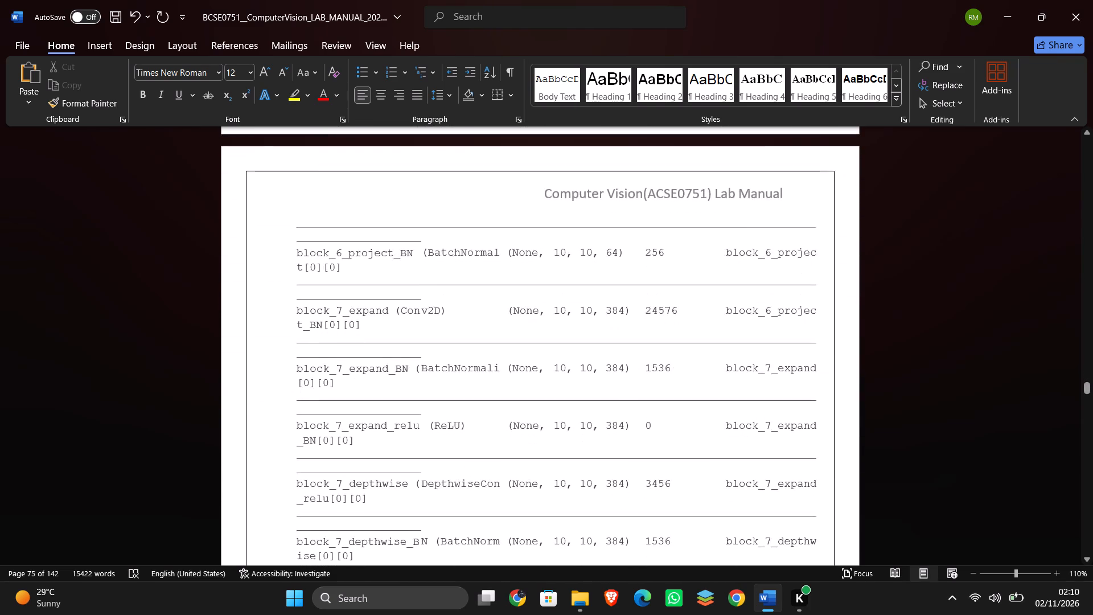
{"action": "scroll", "coordinate": [286, 358], "scroll_direction": "down", "scroll_amount": 4}
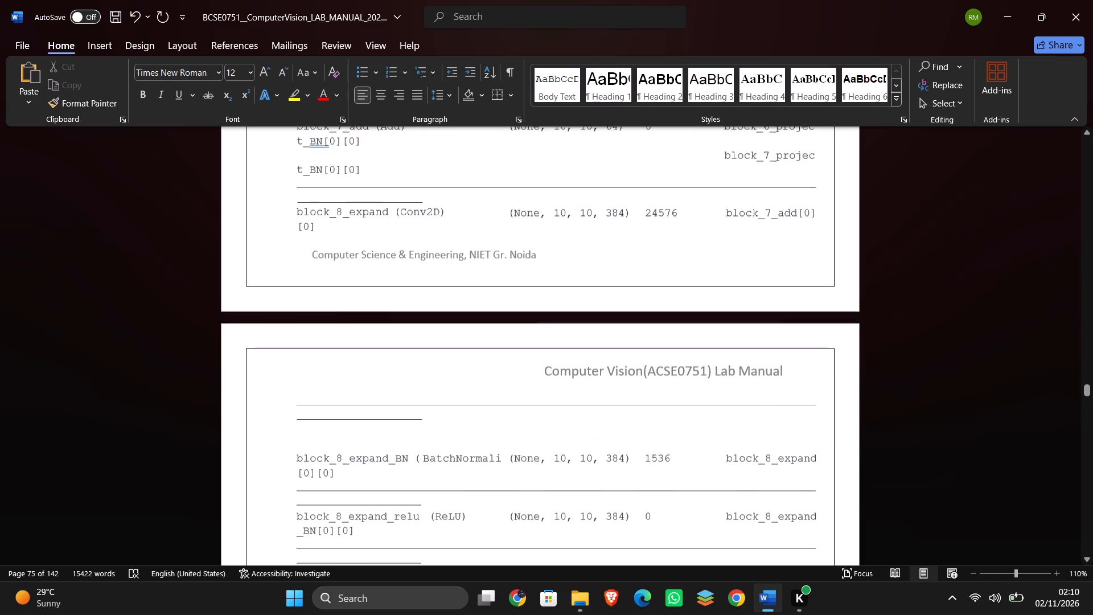
{"action": "scroll", "coordinate": [286, 358], "scroll_direction": "down", "scroll_amount": 4}
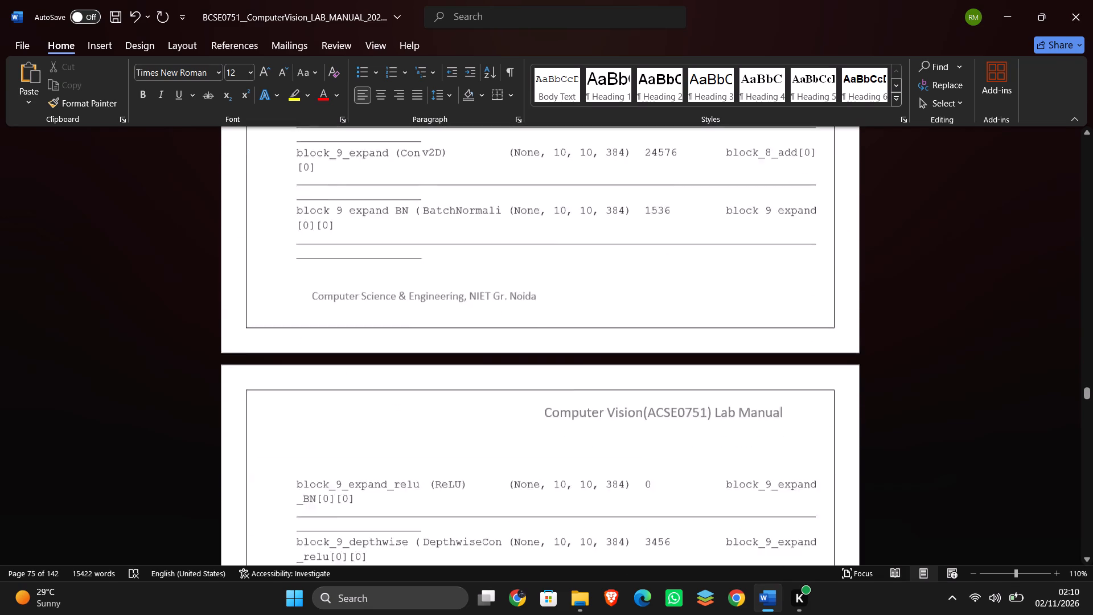
{"action": "scroll", "coordinate": [286, 358], "scroll_direction": "down", "scroll_amount": 4}
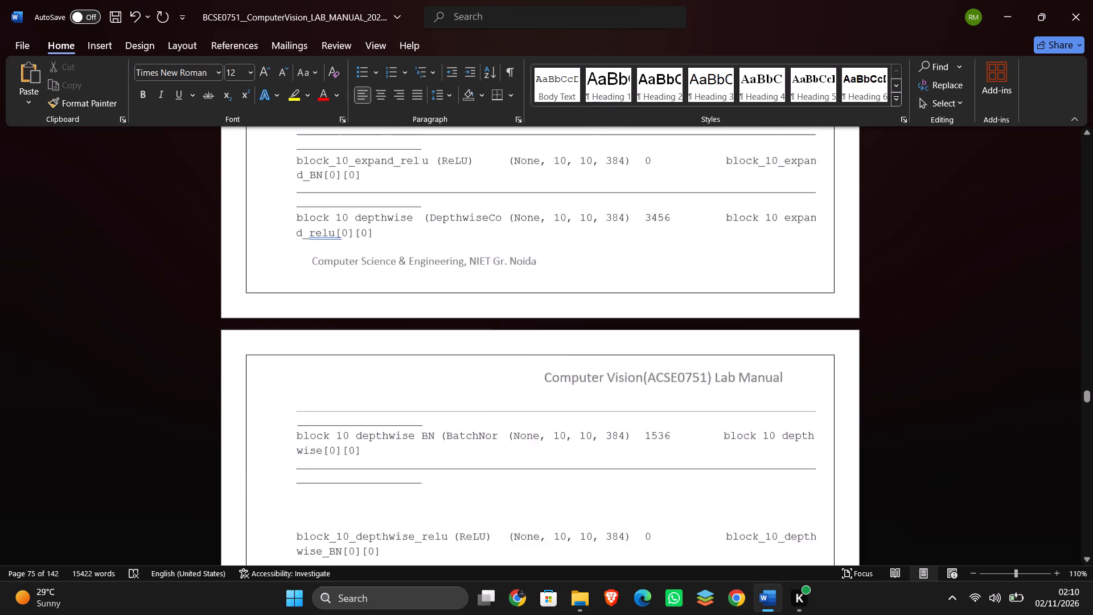
{"action": "scroll", "coordinate": [286, 358], "scroll_direction": "down", "scroll_amount": 4}
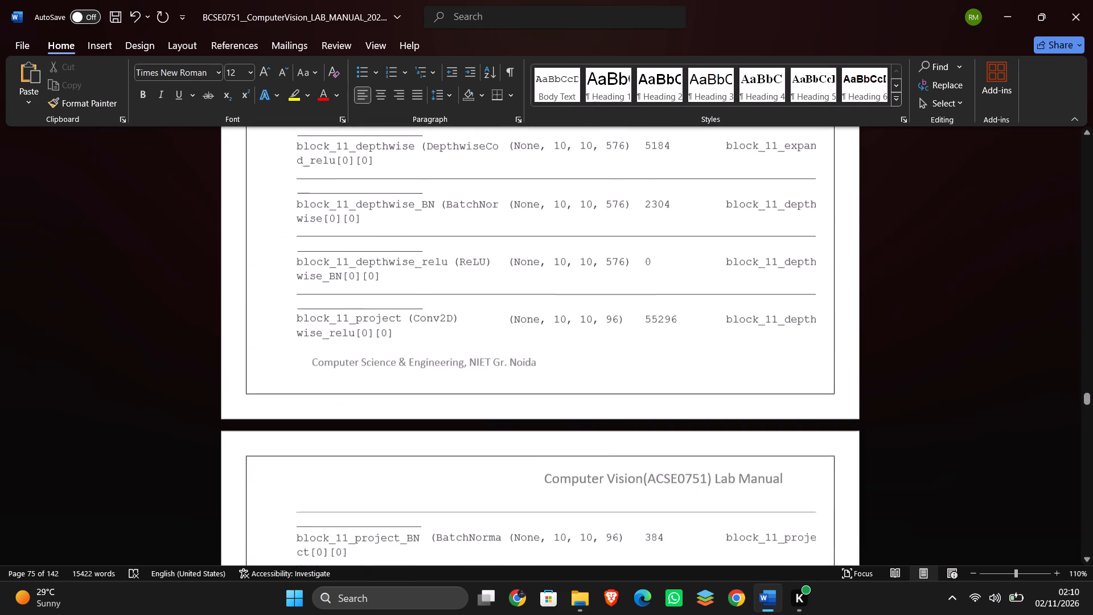
{"action": "scroll", "coordinate": [286, 358], "scroll_direction": "down", "scroll_amount": 2}
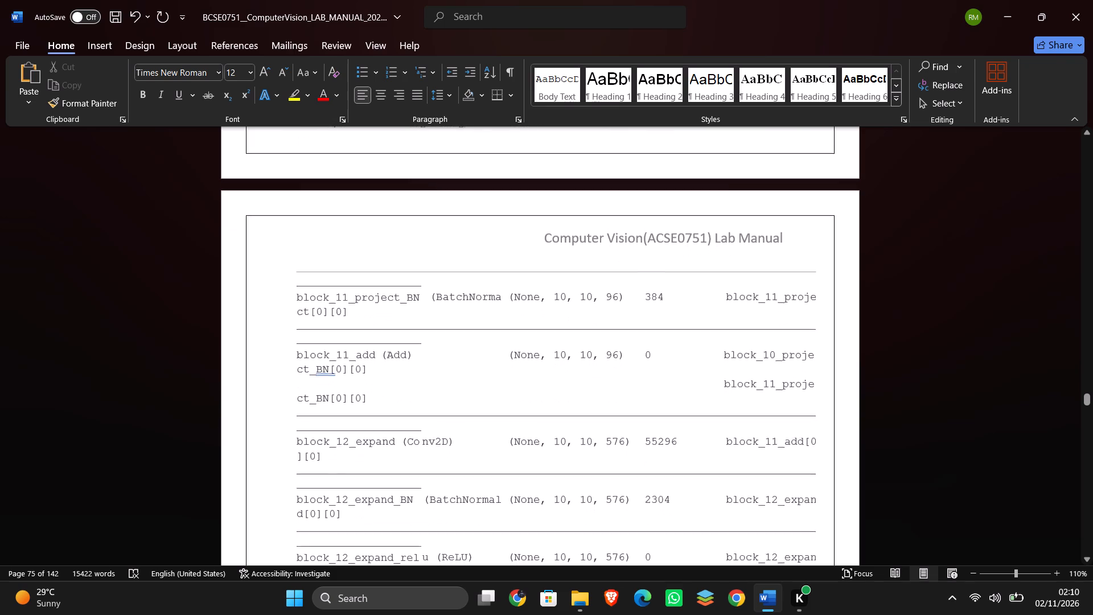
Preview the printed pages from the block_10 model summary through to the start of Program 8, then return to the document.
{"action": "key", "text": "ctrl+p"}
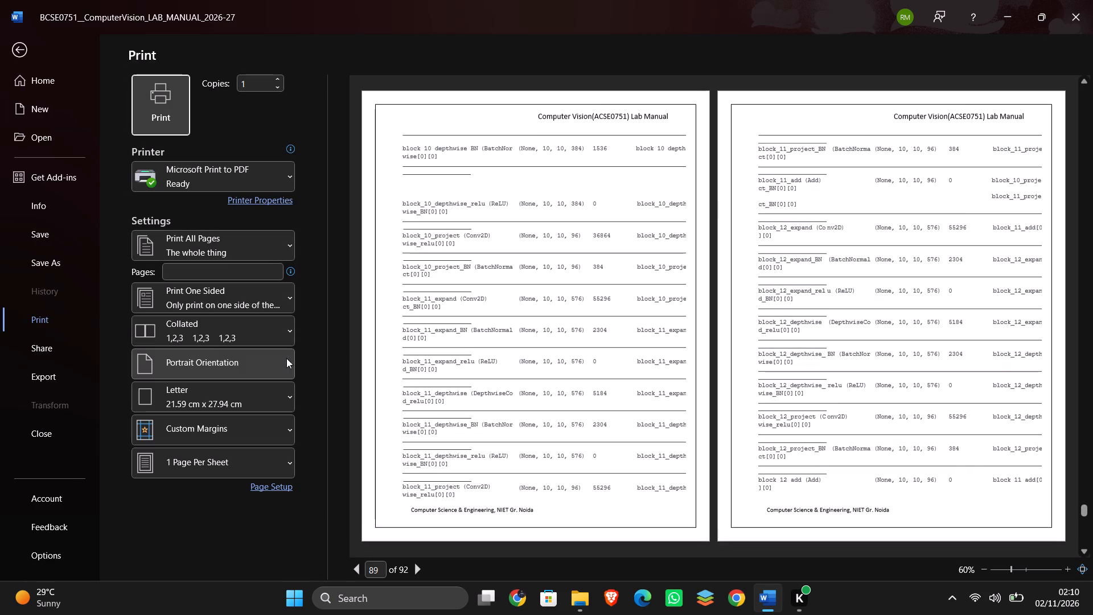
{"action": "scroll", "coordinate": [561, 343], "scroll_direction": "down", "scroll_amount": 1}
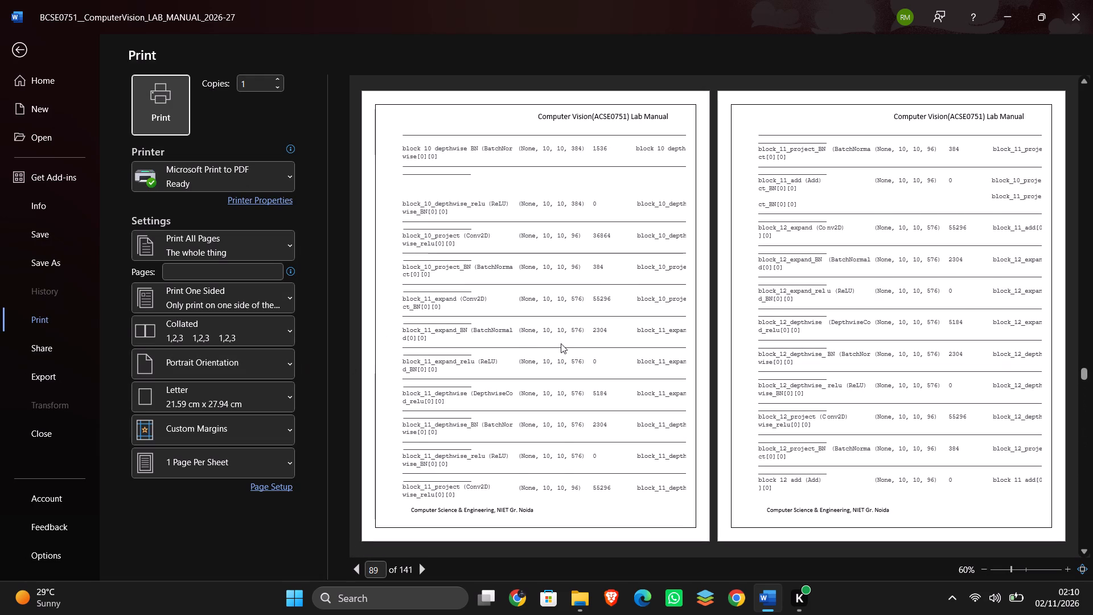
{"action": "scroll", "coordinate": [561, 343], "scroll_direction": "down", "scroll_amount": 3}
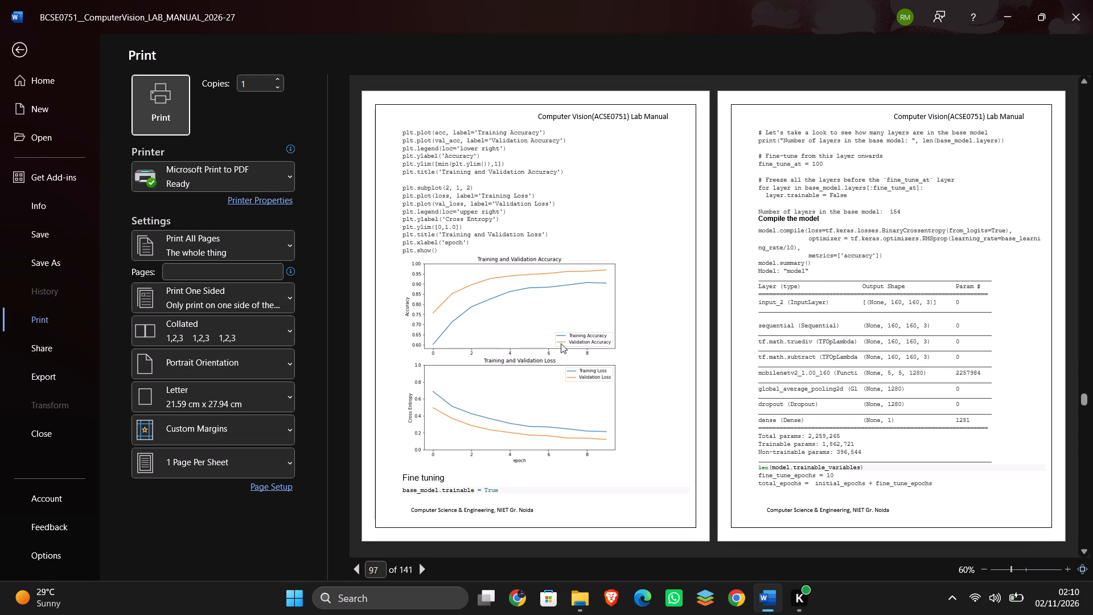
{"action": "scroll", "coordinate": [561, 343], "scroll_direction": "down", "scroll_amount": 2}
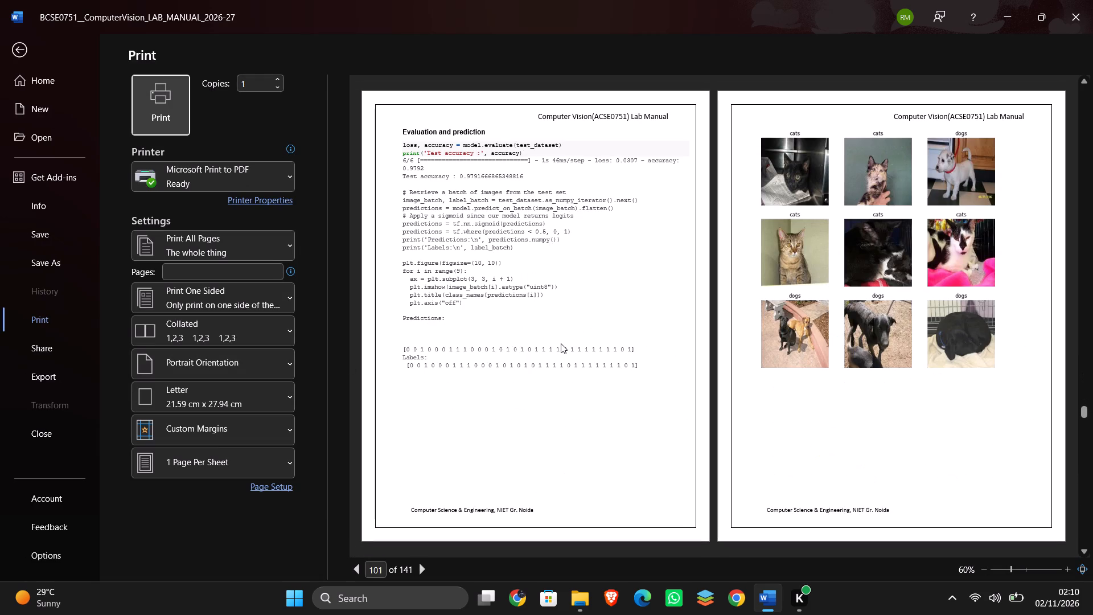
{"action": "scroll", "coordinate": [561, 343], "scroll_direction": "down", "scroll_amount": 1}
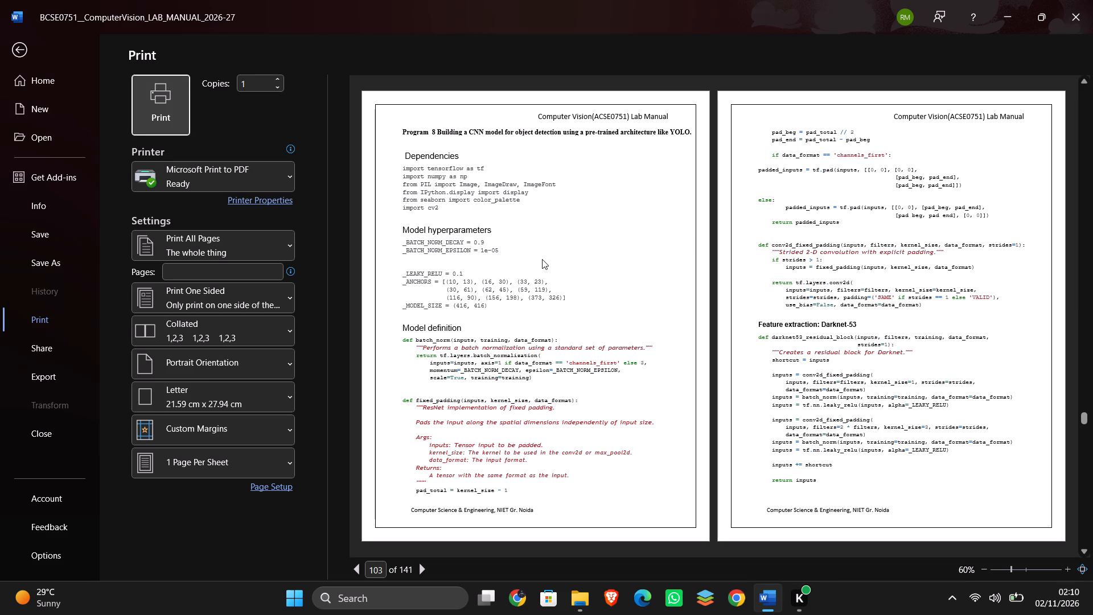
{"action": "double_click", "coordinate": [542, 259]}
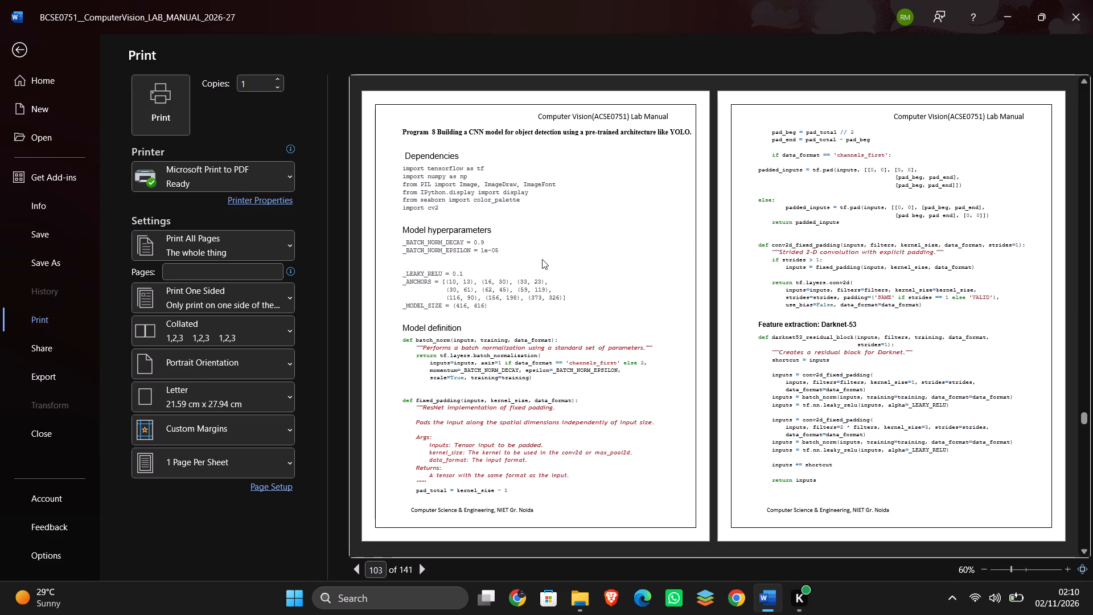
{"action": "key", "text": "ctrl+p"}
{"action": "key", "text": "Escape"}
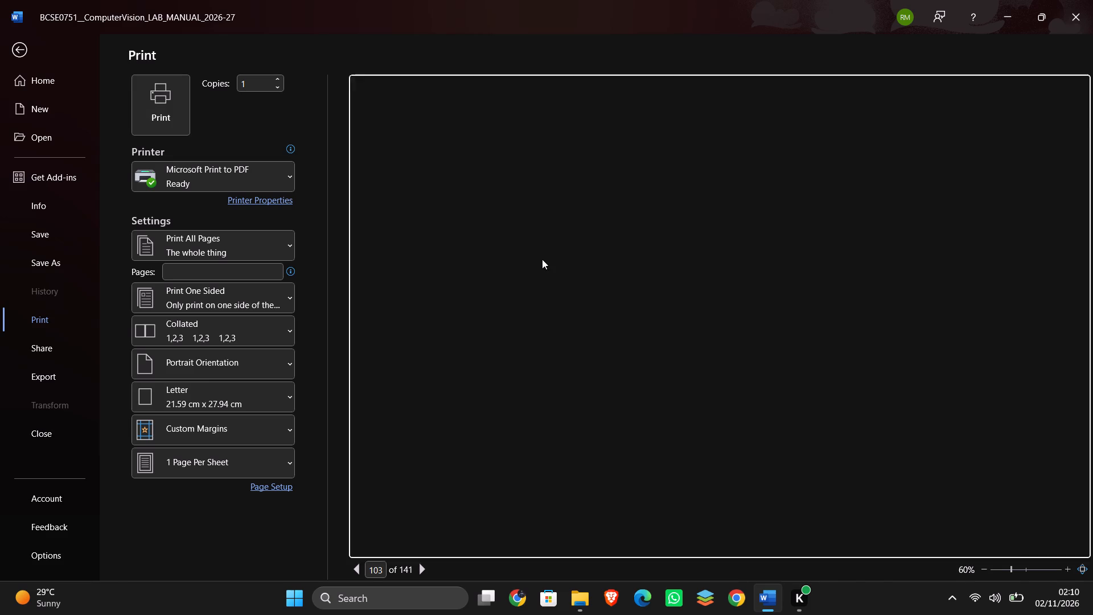
Review the remaining Program 7 pages, from the model summary tables and training epochs through the evaluation and prediction images, for layout issues.
{"action": "scroll", "coordinate": [542, 259], "scroll_direction": "down", "scroll_amount": 3}
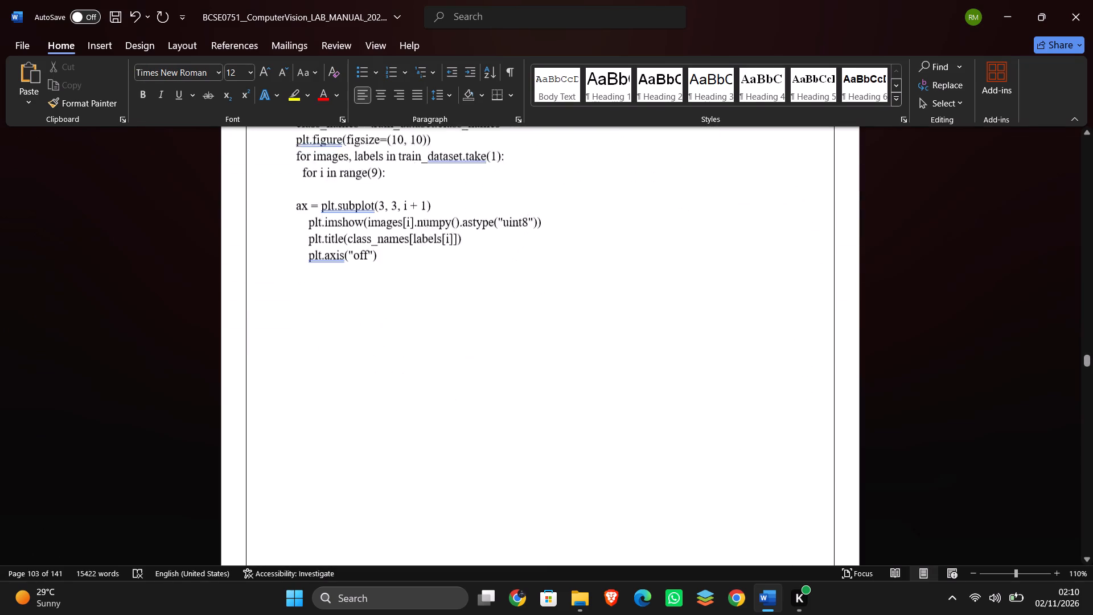
{"action": "scroll", "coordinate": [542, 259], "scroll_direction": "down", "scroll_amount": 7}
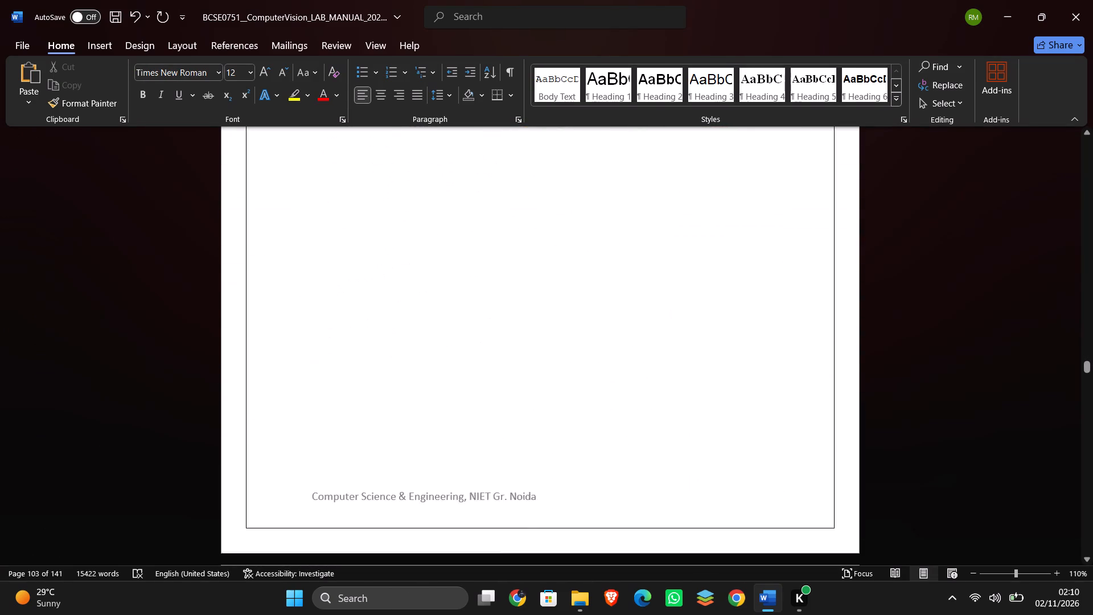
{"action": "scroll", "coordinate": [542, 259], "scroll_direction": "down", "scroll_amount": 7}
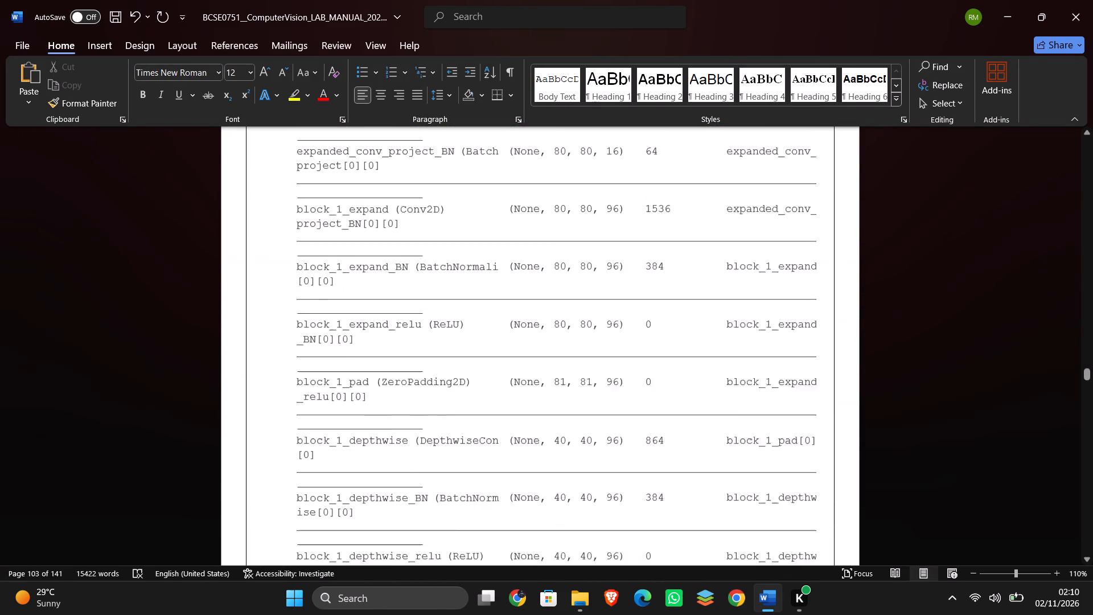
{"action": "scroll", "coordinate": [542, 259], "scroll_direction": "down", "scroll_amount": 5}
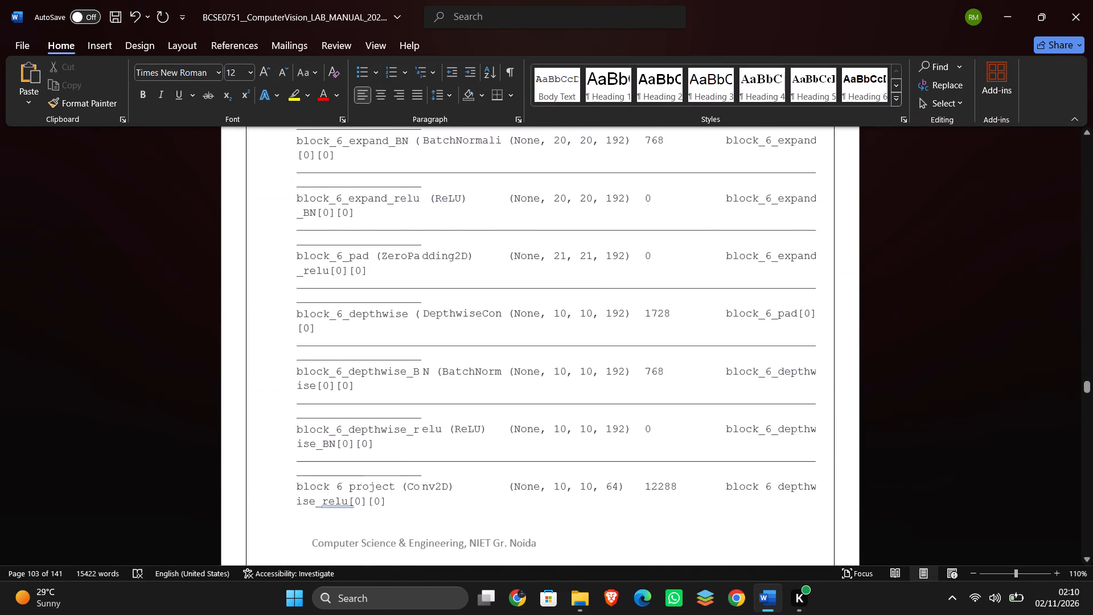
{"action": "scroll", "coordinate": [542, 259], "scroll_direction": "down", "scroll_amount": 8}
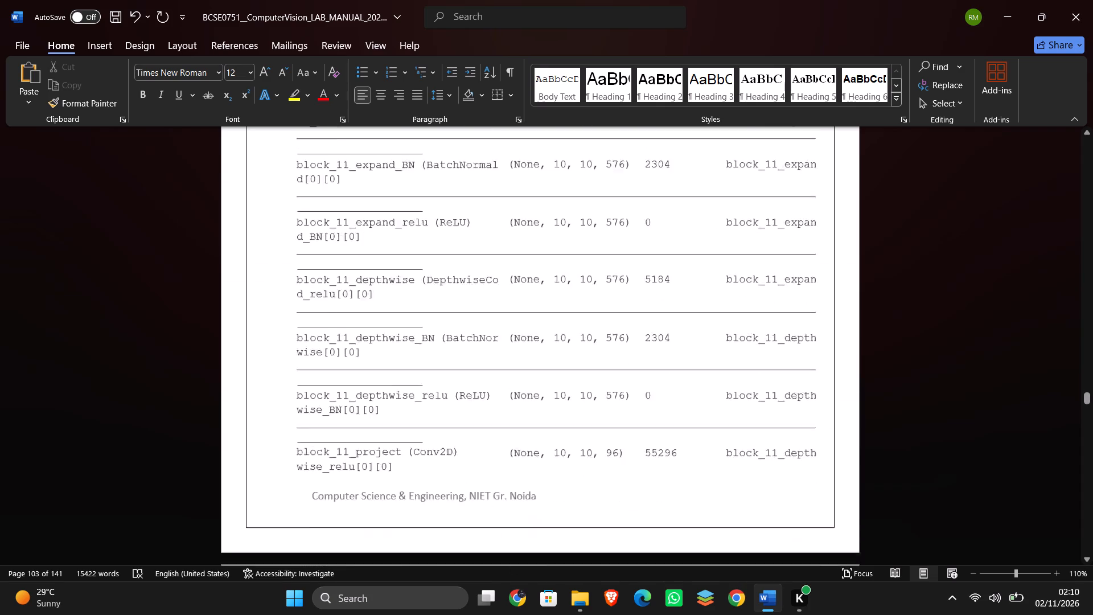
{"action": "scroll", "coordinate": [542, 259], "scroll_direction": "down", "scroll_amount": 3}
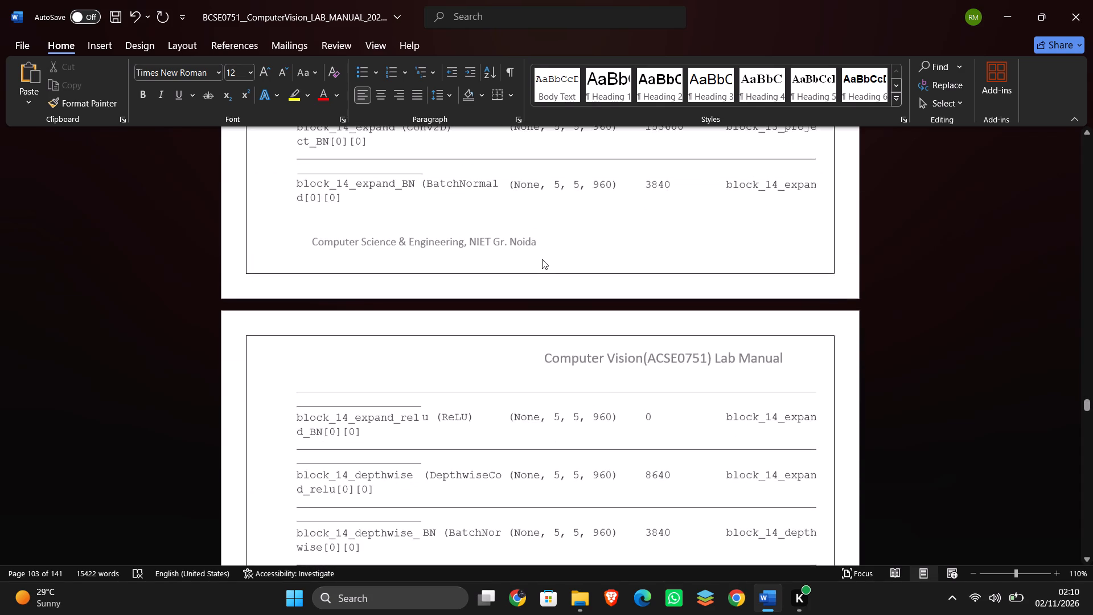
{"action": "scroll", "coordinate": [542, 259], "scroll_direction": "down", "scroll_amount": 4}
{"action": "scroll", "coordinate": [542, 259], "scroll_direction": "up", "scroll_amount": 1}
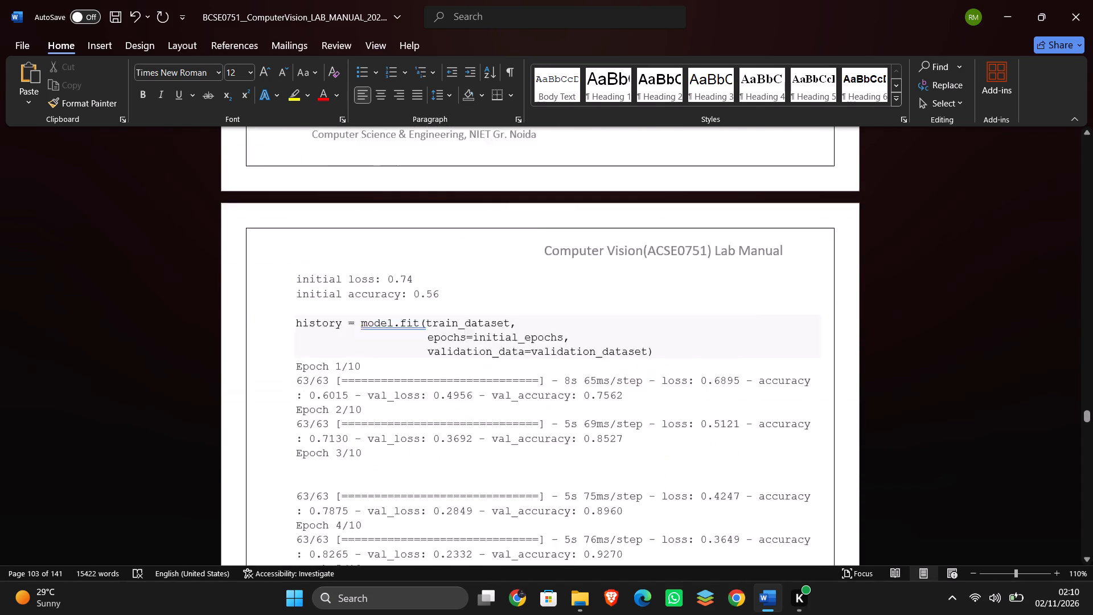
{"action": "scroll", "coordinate": [542, 259], "scroll_direction": "up", "scroll_amount": 1}
{"action": "scroll", "coordinate": [542, 259], "scroll_direction": "down", "scroll_amount": 4}
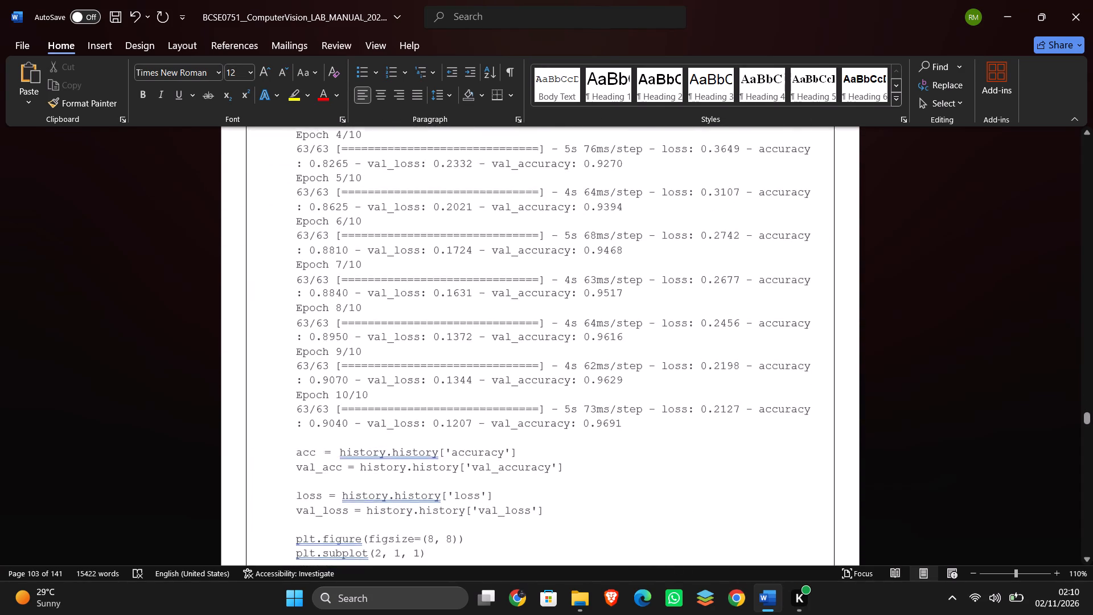
{"action": "scroll", "coordinate": [542, 259], "scroll_direction": "down", "scroll_amount": 5}
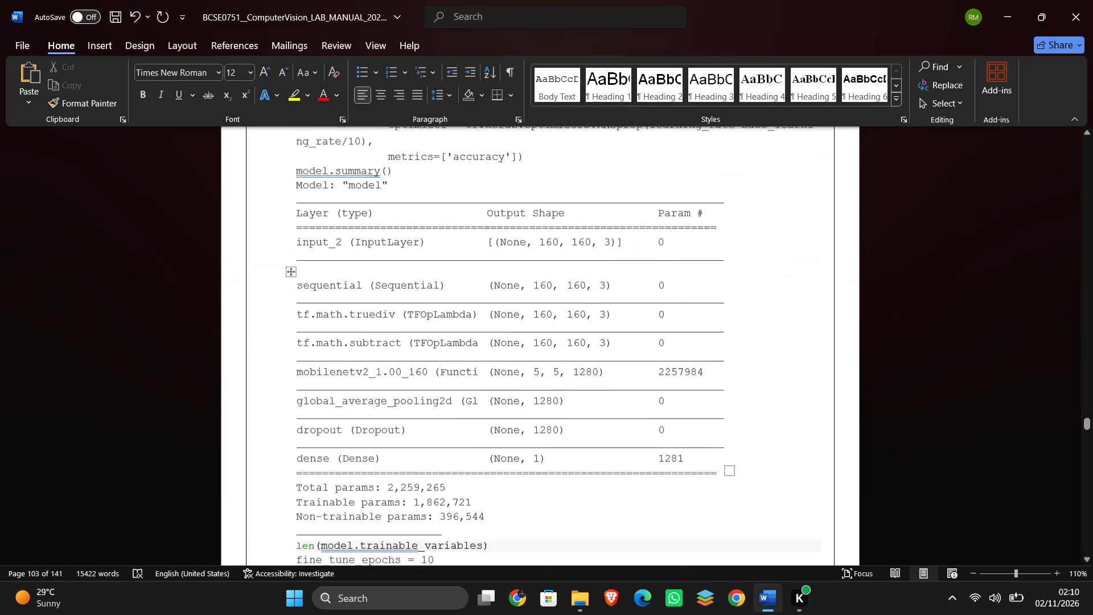
{"action": "scroll", "coordinate": [542, 259], "scroll_direction": "down", "scroll_amount": 5}
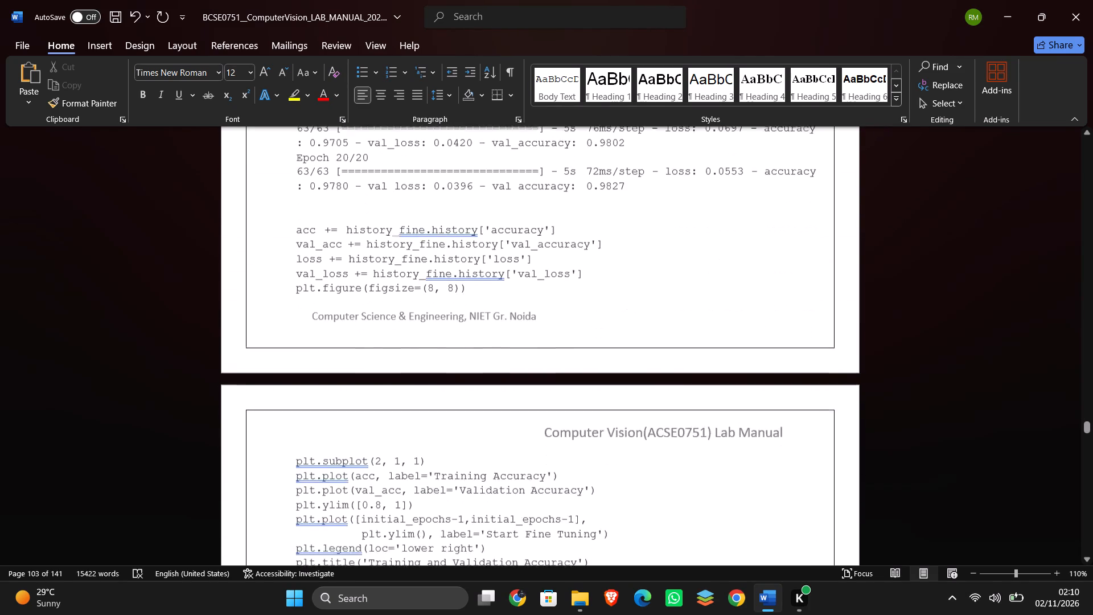
{"action": "scroll", "coordinate": [542, 259], "scroll_direction": "down", "scroll_amount": 4}
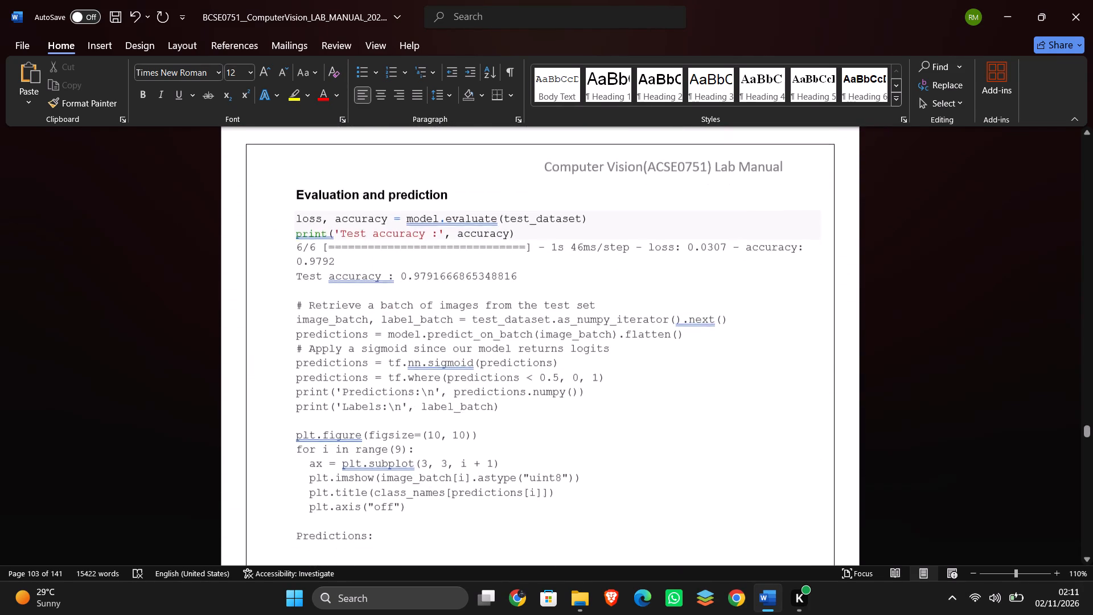
{"action": "scroll", "coordinate": [542, 259], "scroll_direction": "down", "scroll_amount": 4}
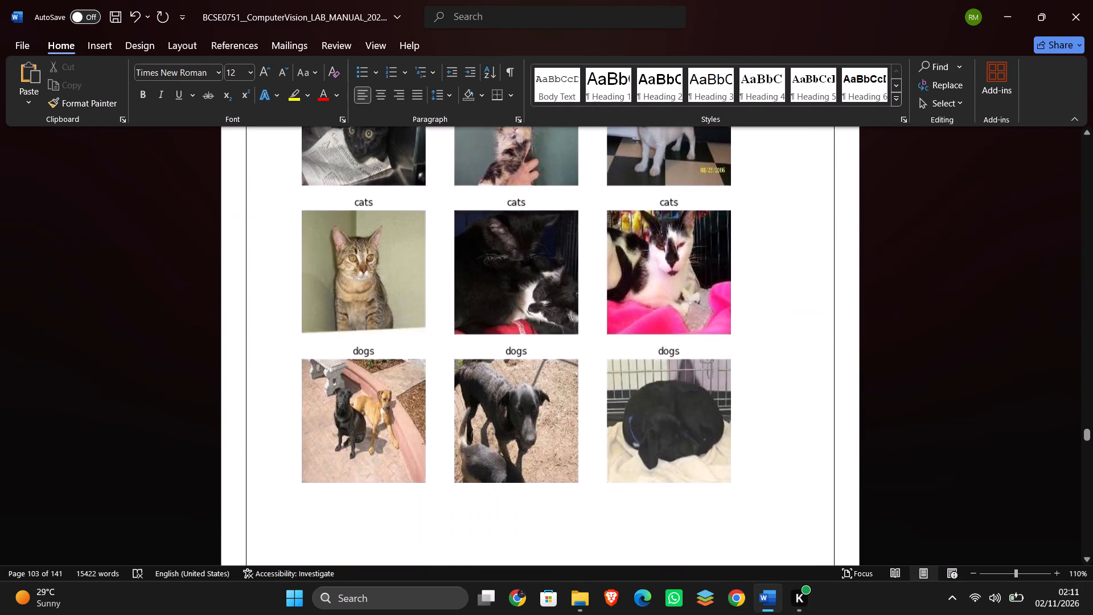
Review the Program 8 pages, from the model definition code through the object detection output images, for spacing, headers and footers.
{"action": "scroll", "coordinate": [542, 259], "scroll_direction": "down", "scroll_amount": 5}
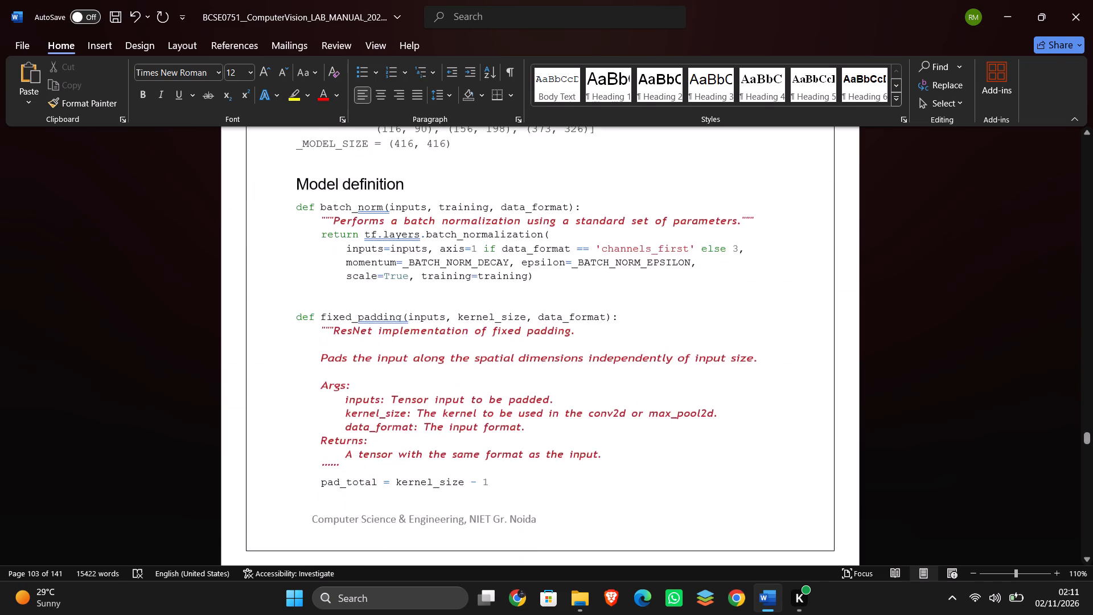
{"action": "scroll", "coordinate": [542, 259], "scroll_direction": "down", "scroll_amount": 3}
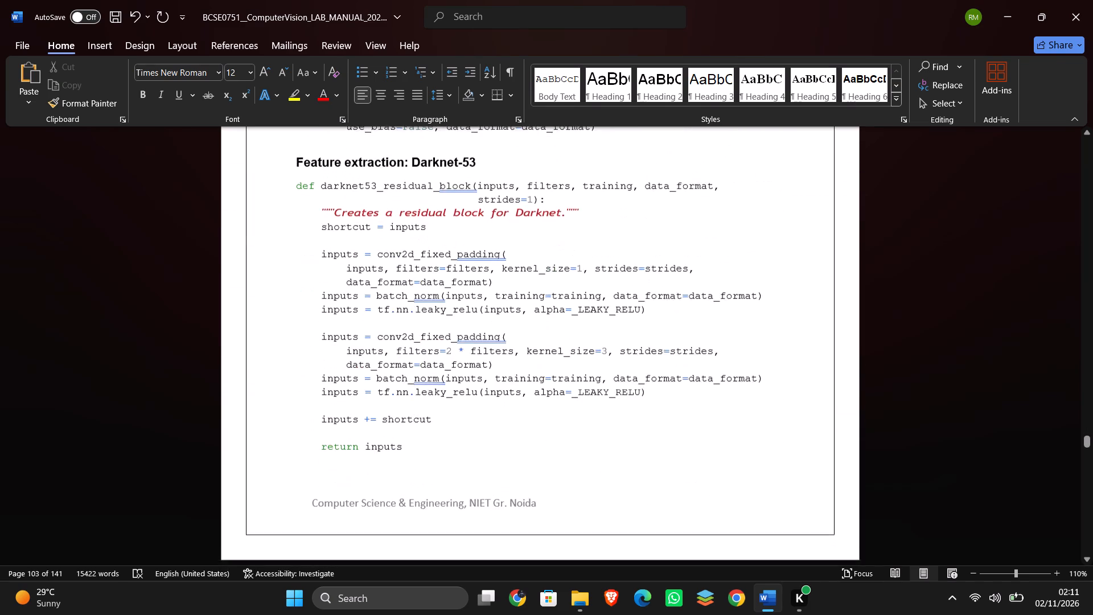
{"action": "scroll", "coordinate": [542, 259], "scroll_direction": "down", "scroll_amount": 3}
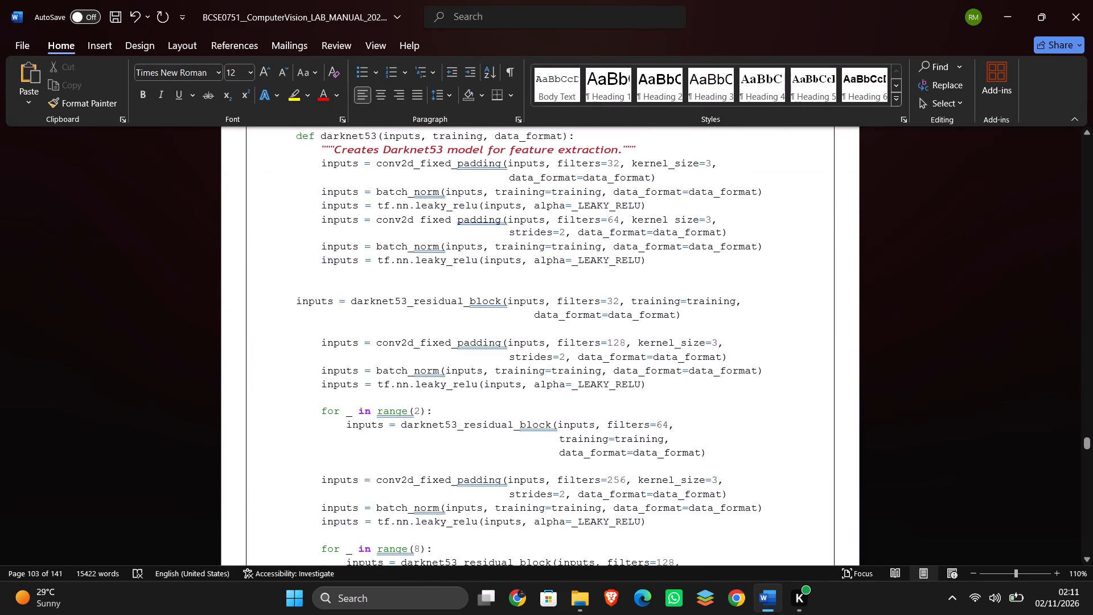
{"action": "scroll", "coordinate": [542, 259], "scroll_direction": "down", "scroll_amount": 2}
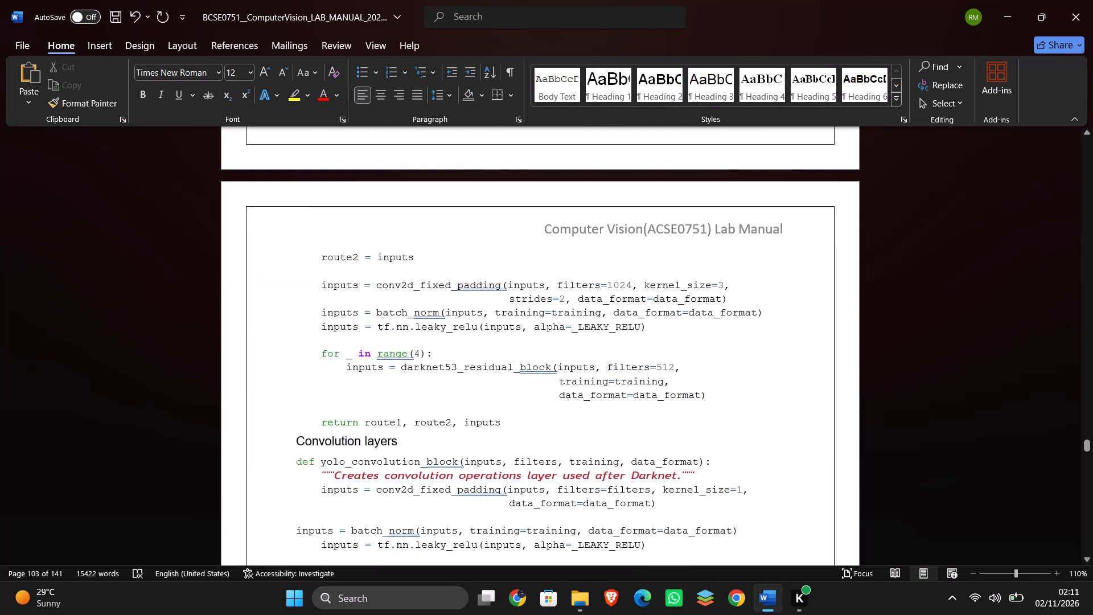
{"action": "scroll", "coordinate": [542, 259], "scroll_direction": "down", "scroll_amount": 4}
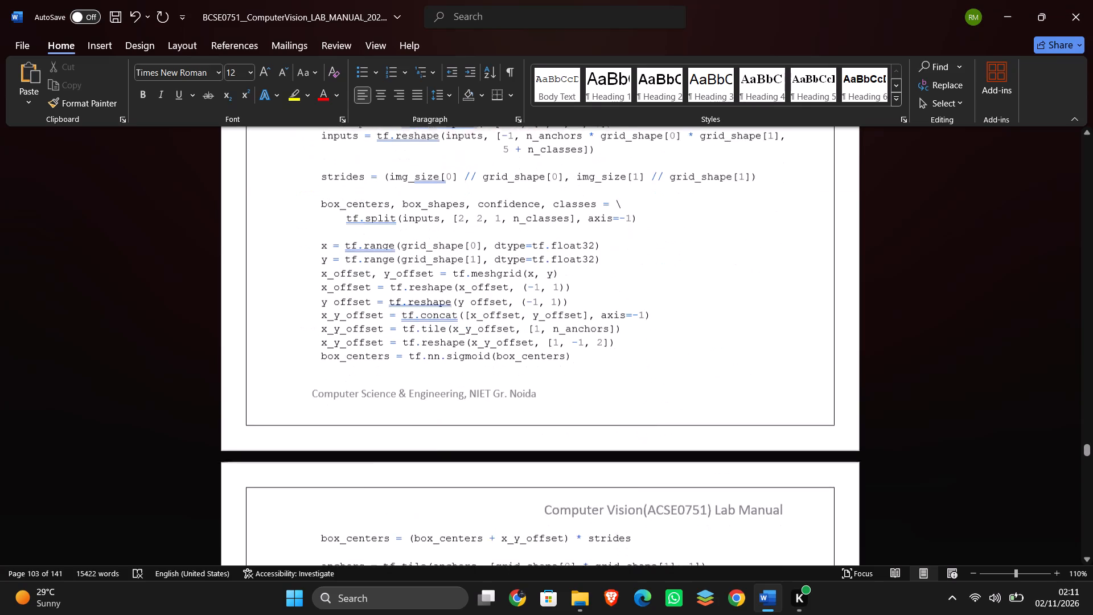
{"action": "scroll", "coordinate": [542, 259], "scroll_direction": "down", "scroll_amount": 5}
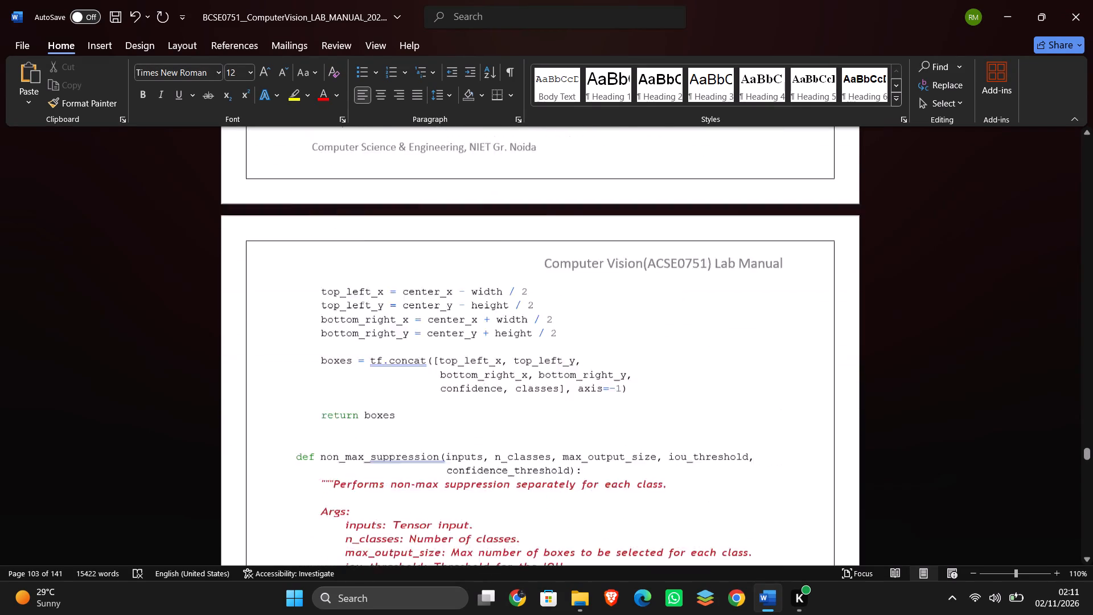
{"action": "scroll", "coordinate": [542, 259], "scroll_direction": "down", "scroll_amount": 4}
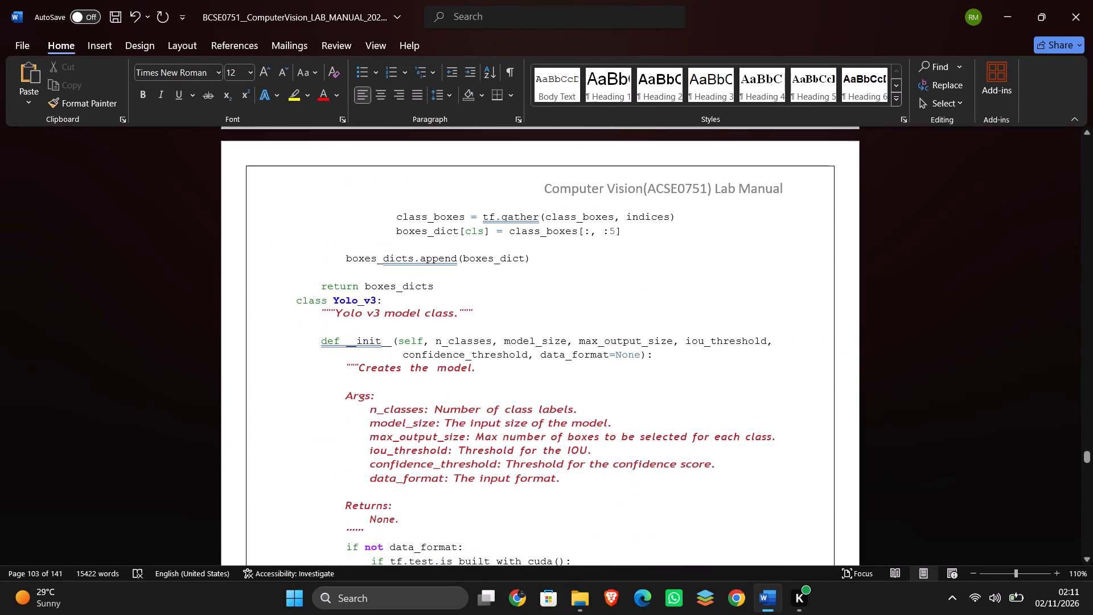
{"action": "scroll", "coordinate": [542, 259], "scroll_direction": "down", "scroll_amount": 3}
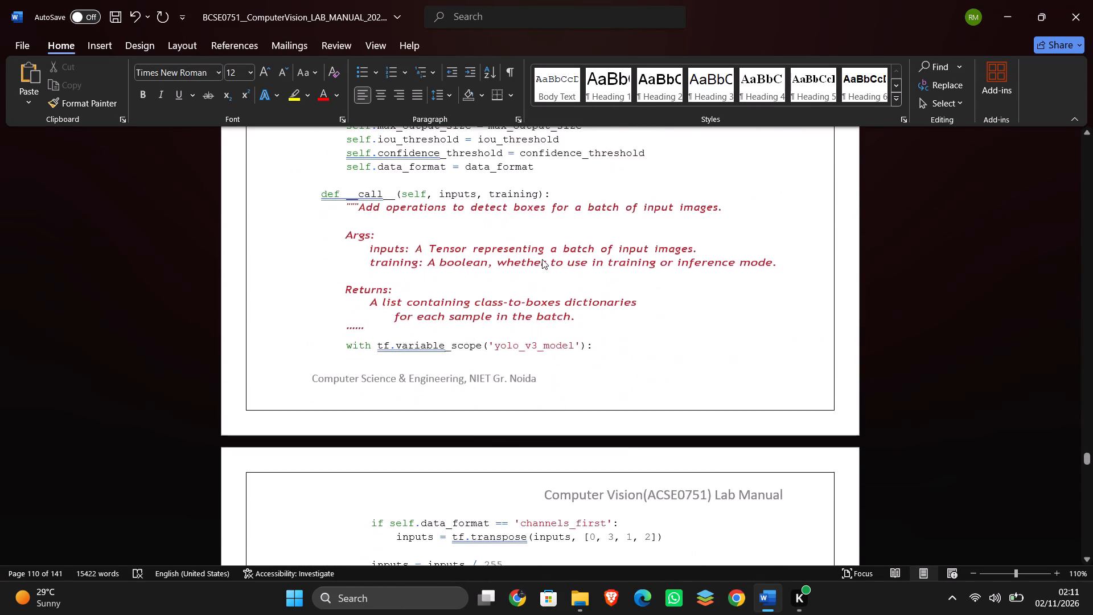
{"action": "scroll", "coordinate": [542, 259], "scroll_direction": "down", "scroll_amount": 3}
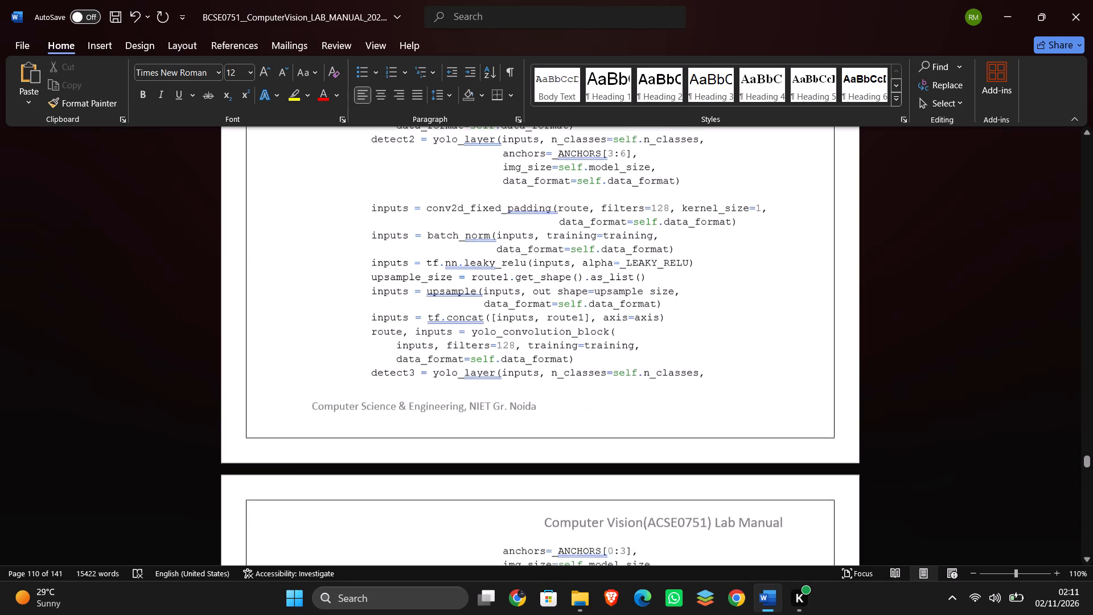
{"action": "scroll", "coordinate": [542, 259], "scroll_direction": "down", "scroll_amount": 3}
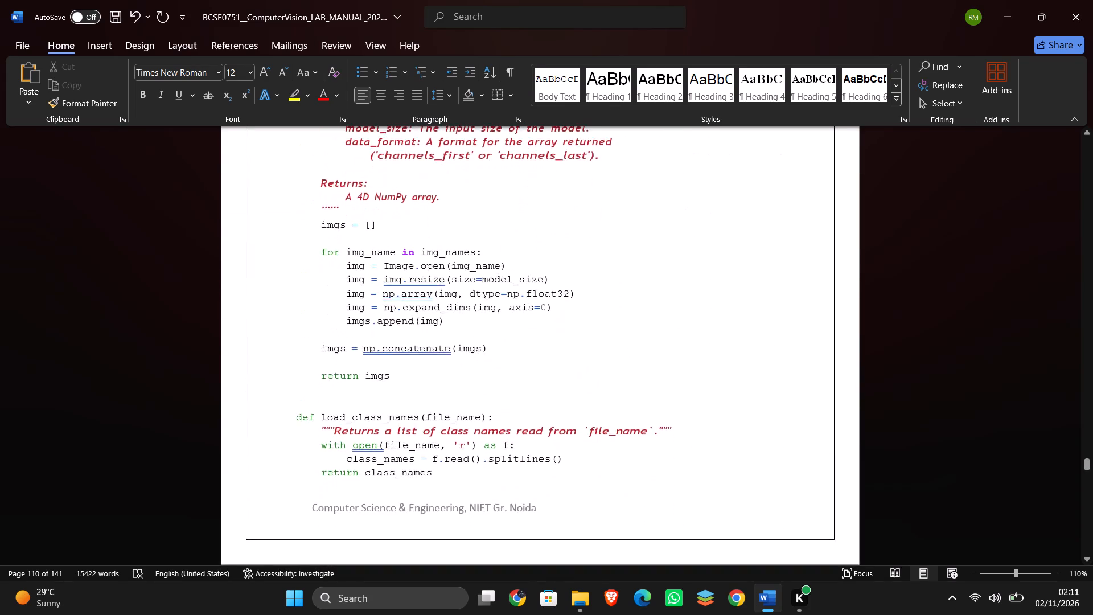
{"action": "scroll", "coordinate": [542, 259], "scroll_direction": "down", "scroll_amount": 2}
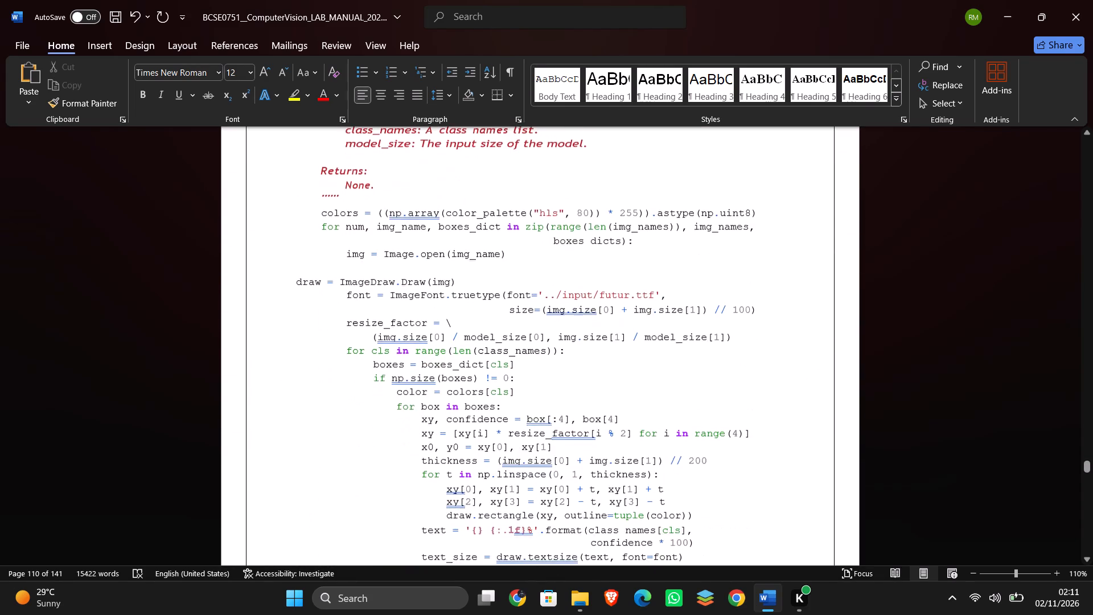
{"action": "scroll", "coordinate": [542, 259], "scroll_direction": "down", "scroll_amount": 3}
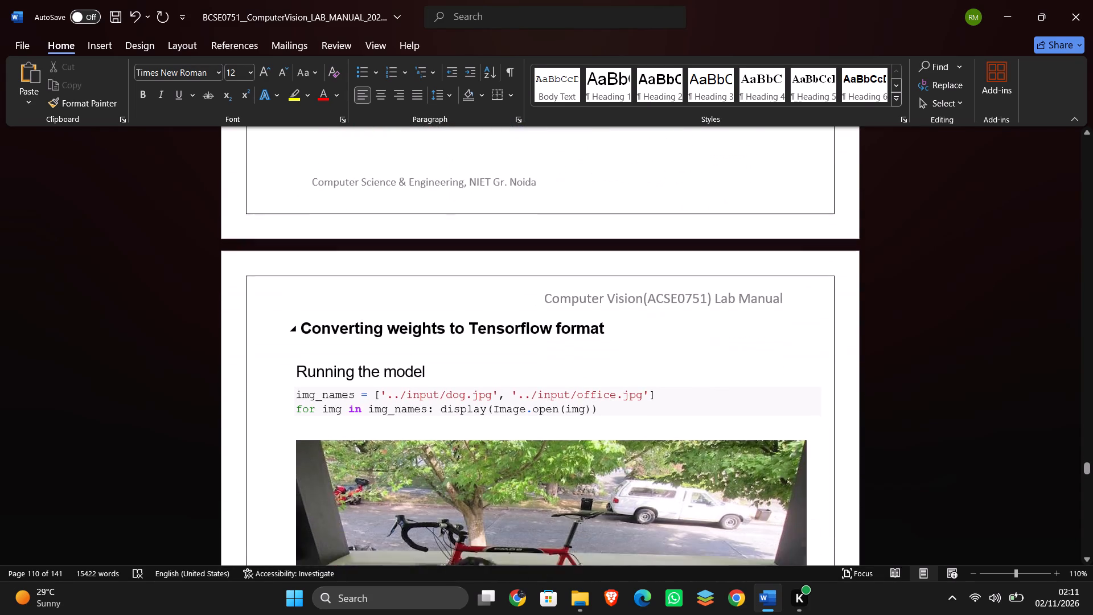
{"action": "scroll", "coordinate": [542, 259], "scroll_direction": "down", "scroll_amount": 1}
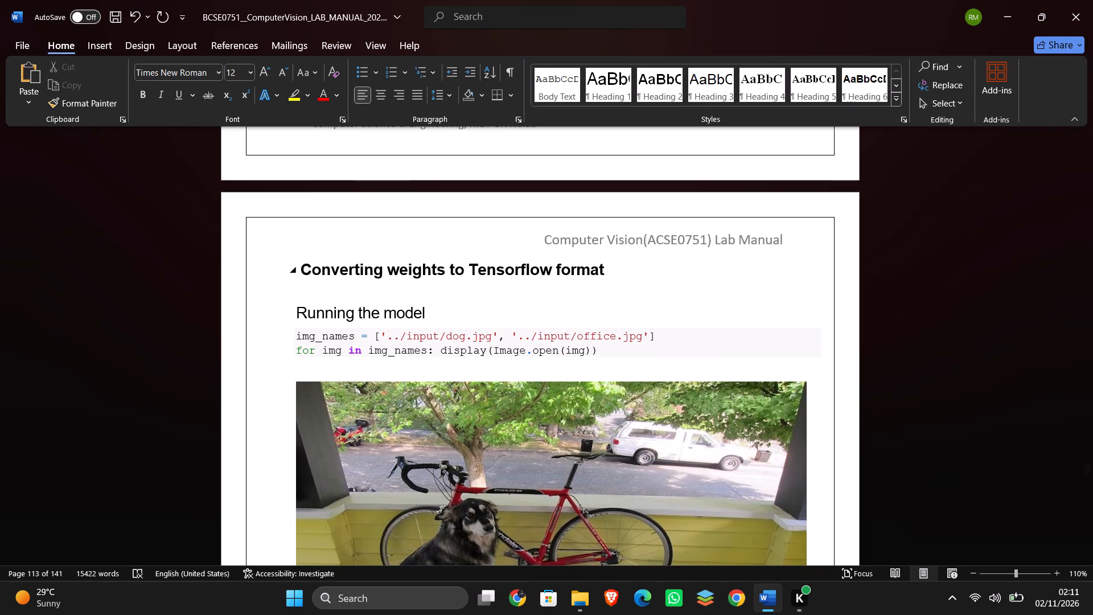
{"action": "scroll", "coordinate": [542, 259], "scroll_direction": "down", "scroll_amount": 2}
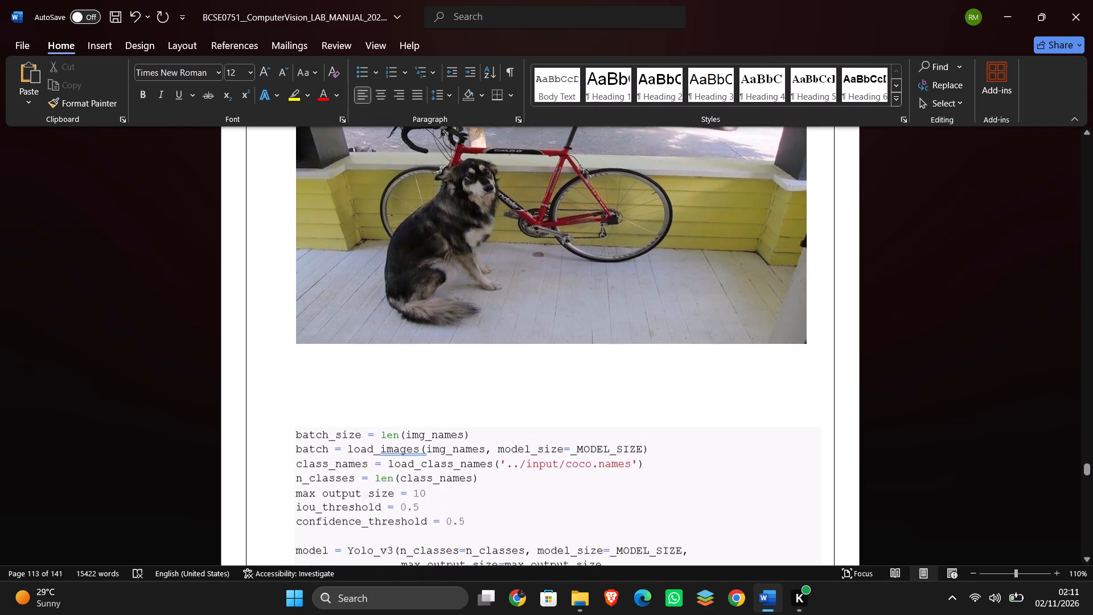
{"action": "scroll", "coordinate": [542, 259], "scroll_direction": "down", "scroll_amount": 4}
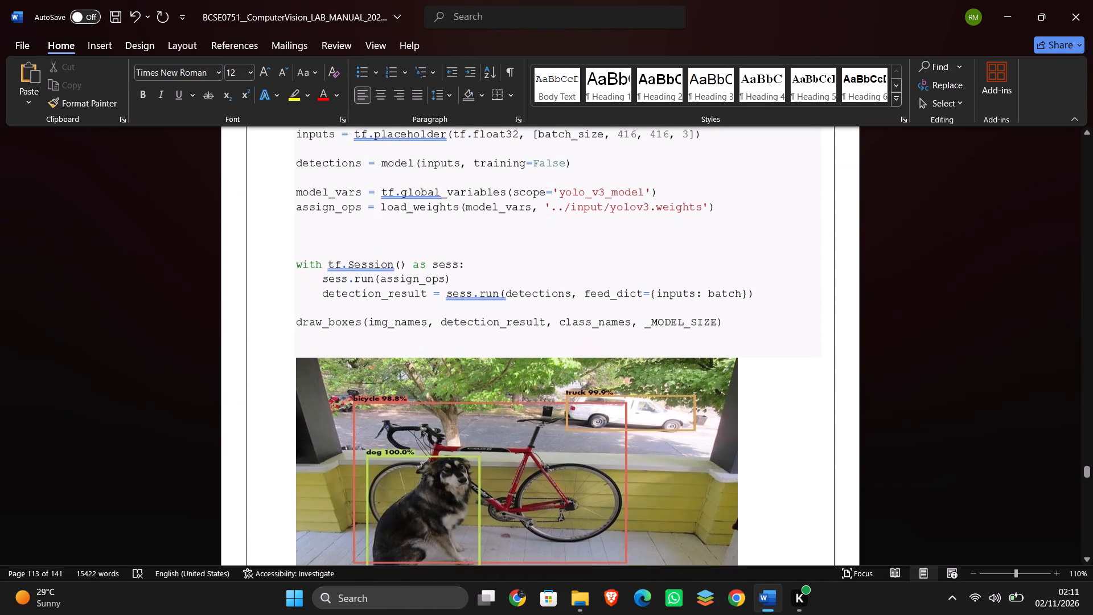
{"action": "scroll", "coordinate": [542, 259], "scroll_direction": "down", "scroll_amount": 6}
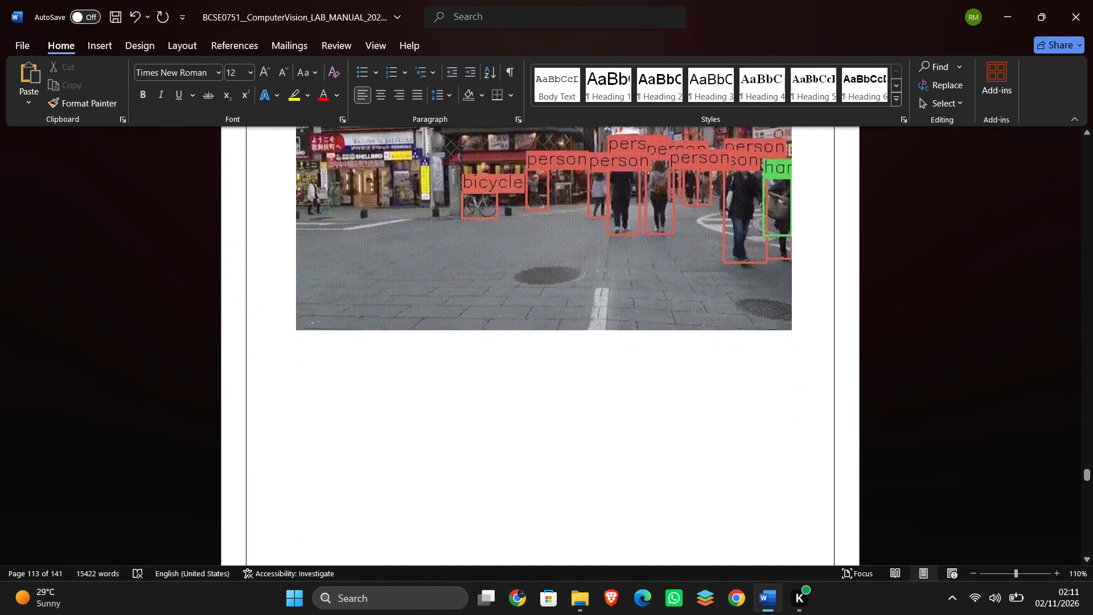
Put the "Program 9" heading on its own line above the title, centred at 20 pt.
{"action": "scroll", "coordinate": [542, 259], "scroll_direction": "down", "scroll_amount": 3}
{"action": "scroll", "coordinate": [542, 259], "scroll_direction": "up", "scroll_amount": 1}
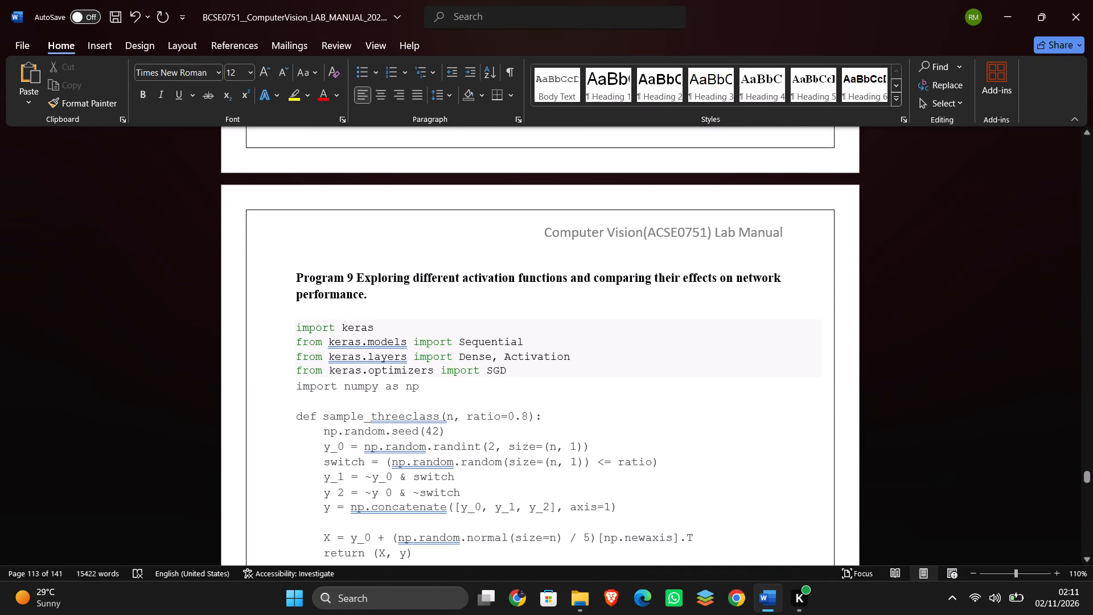
{"action": "left_click", "coordinate": [357, 277]}
{"action": "key", "text": "Return"}
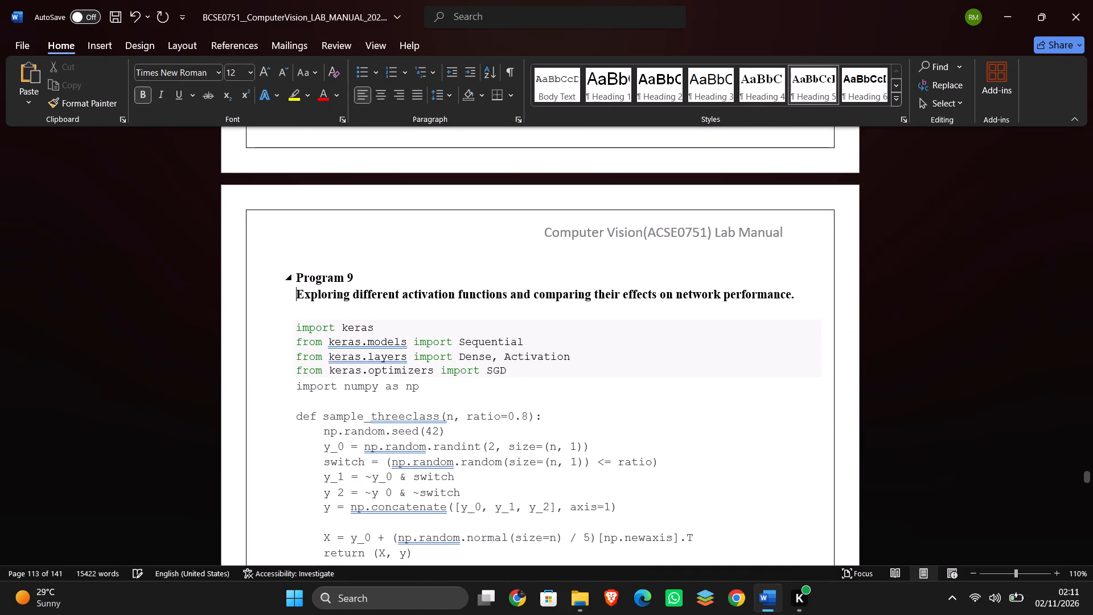
{"action": "left_click_drag", "start_coordinate": [382, 277], "coordinate": [298, 275]}
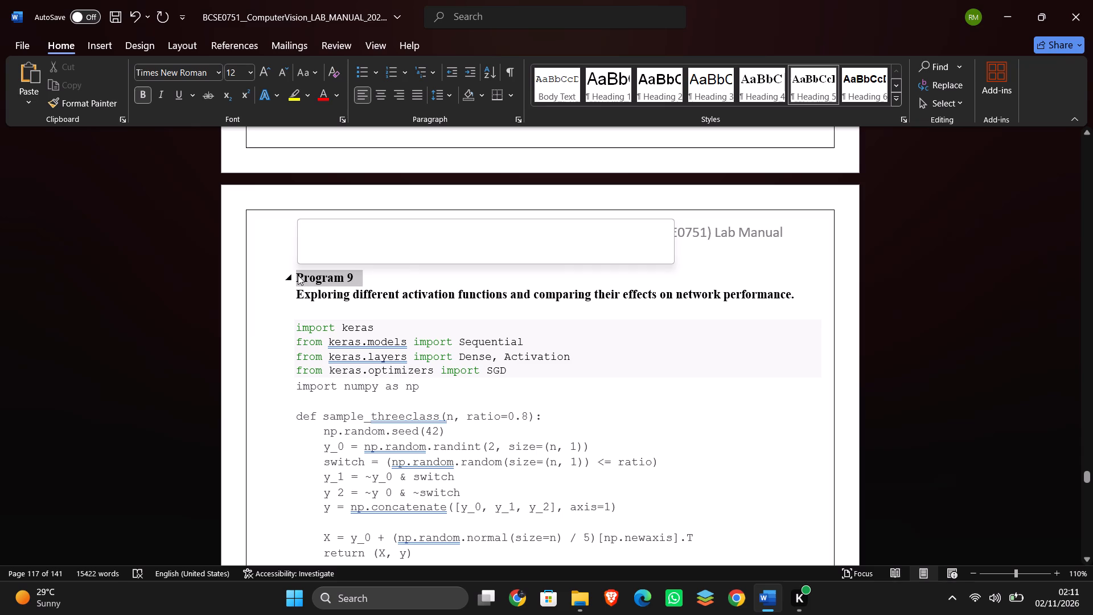
{"action": "left_click", "coordinate": [556, 240]}
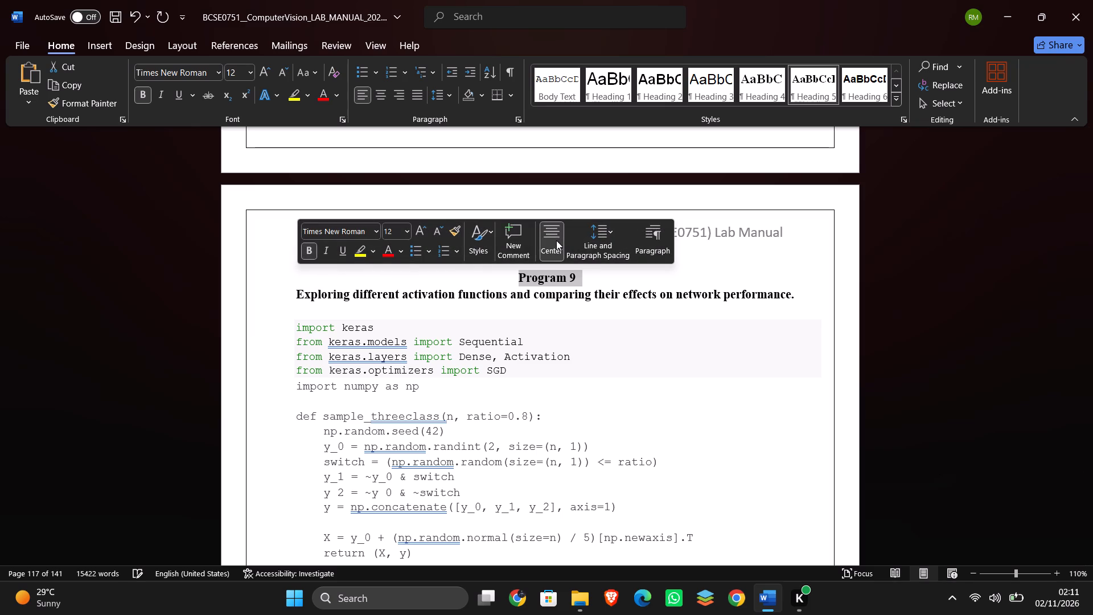
{"action": "left_click", "coordinate": [252, 75]}
{"action": "left_click", "coordinate": [247, 227]}
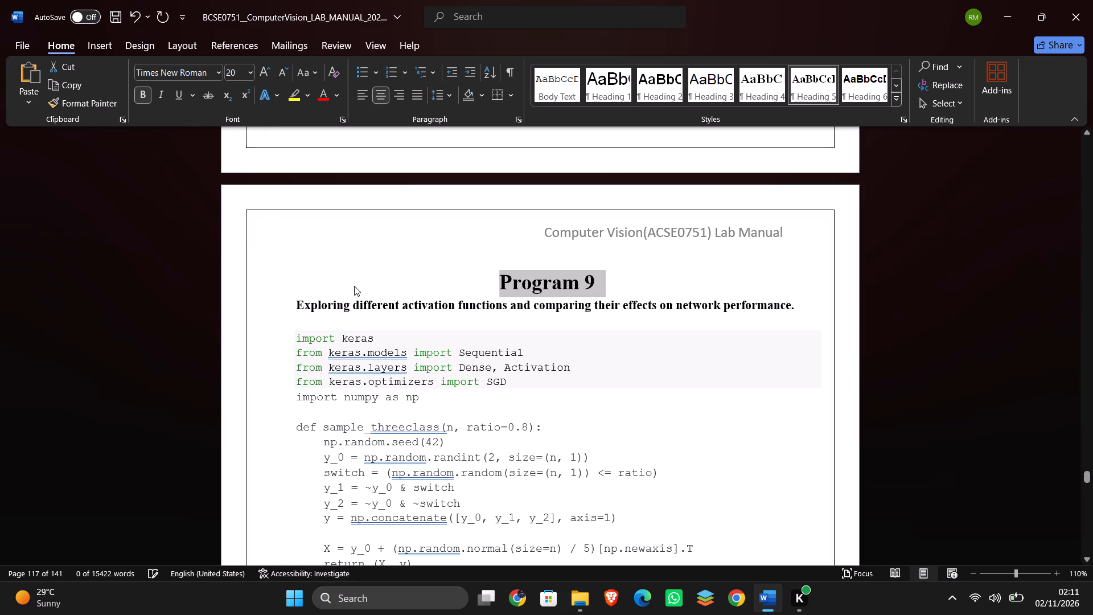
Set the word "Exploring" in the Program 9 title to 14 pt.
{"action": "triple_click", "coordinate": [336, 306]}
{"action": "left_click", "coordinate": [336, 306]}
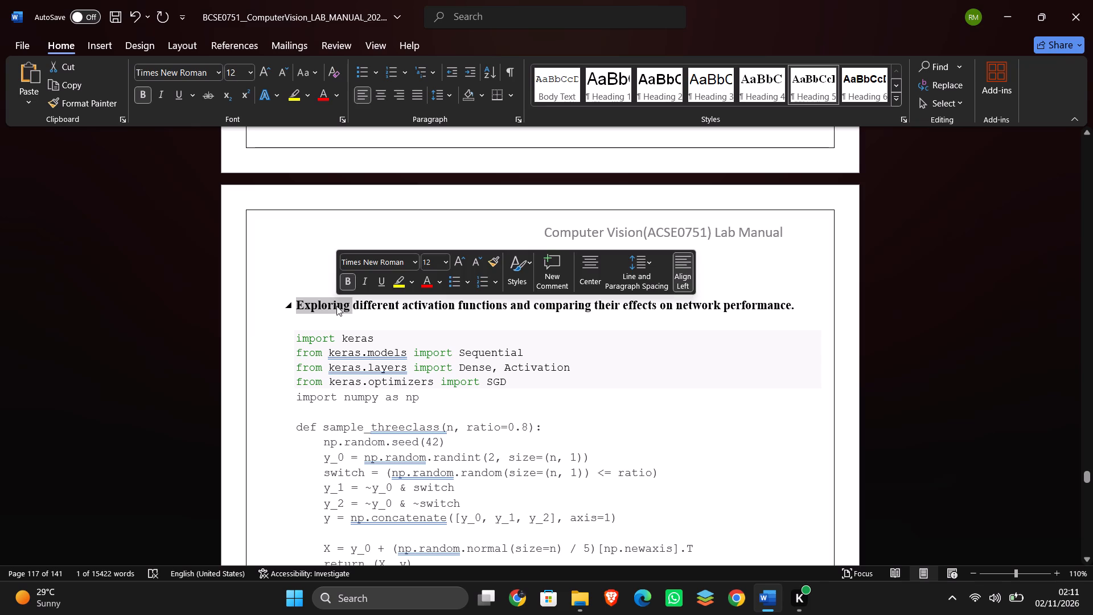
{"action": "triple_click", "coordinate": [338, 306]}
{"action": "left_click", "coordinate": [338, 306]}
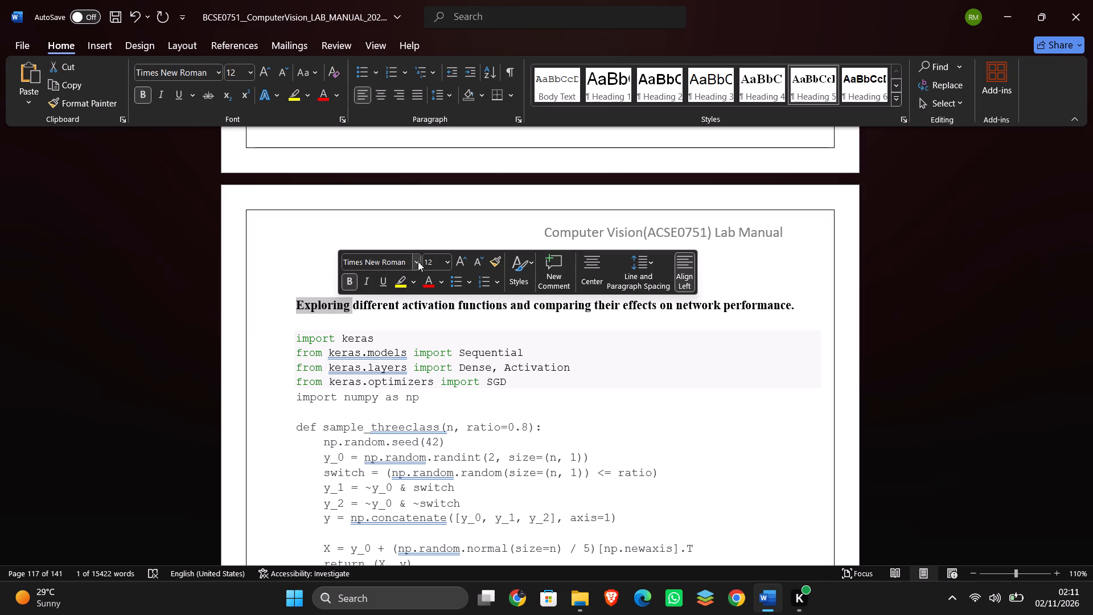
{"action": "left_click", "coordinate": [447, 265]}
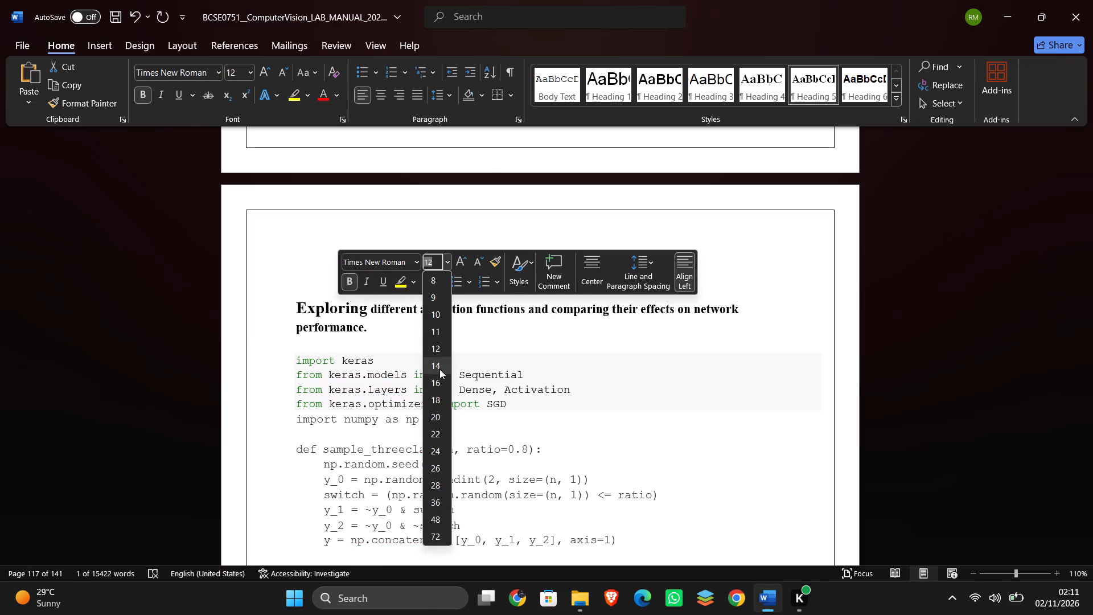
{"action": "left_click", "coordinate": [439, 368]}
{"action": "left_click", "coordinate": [490, 353]}
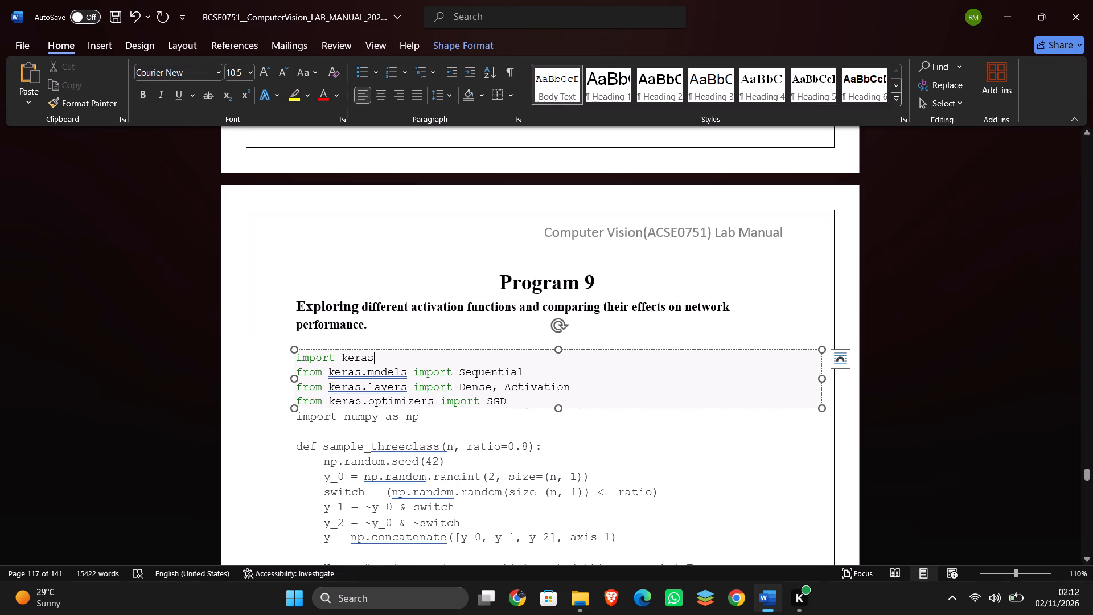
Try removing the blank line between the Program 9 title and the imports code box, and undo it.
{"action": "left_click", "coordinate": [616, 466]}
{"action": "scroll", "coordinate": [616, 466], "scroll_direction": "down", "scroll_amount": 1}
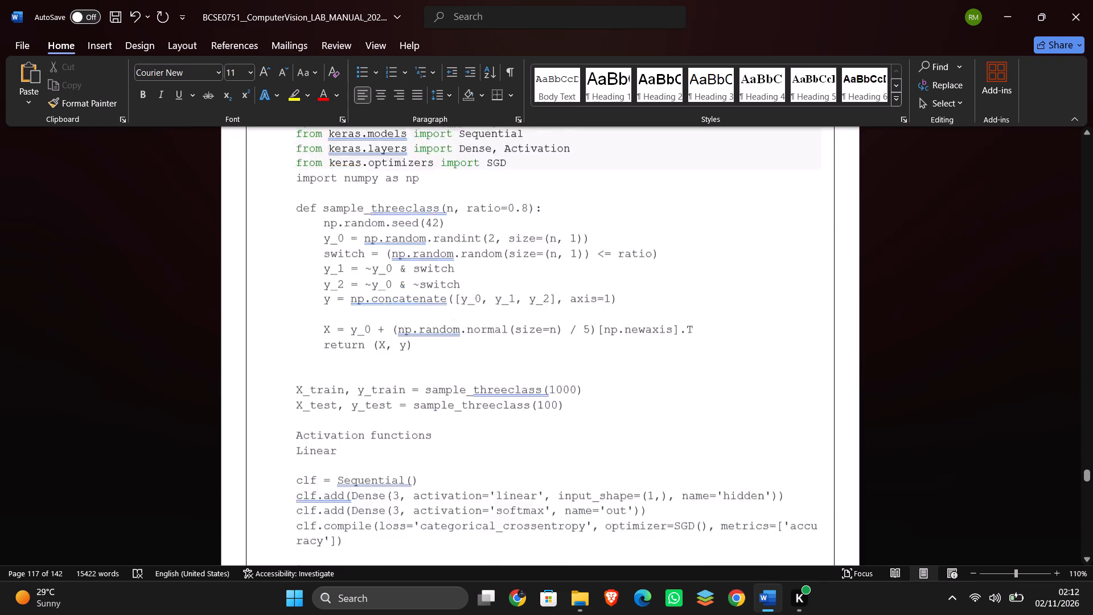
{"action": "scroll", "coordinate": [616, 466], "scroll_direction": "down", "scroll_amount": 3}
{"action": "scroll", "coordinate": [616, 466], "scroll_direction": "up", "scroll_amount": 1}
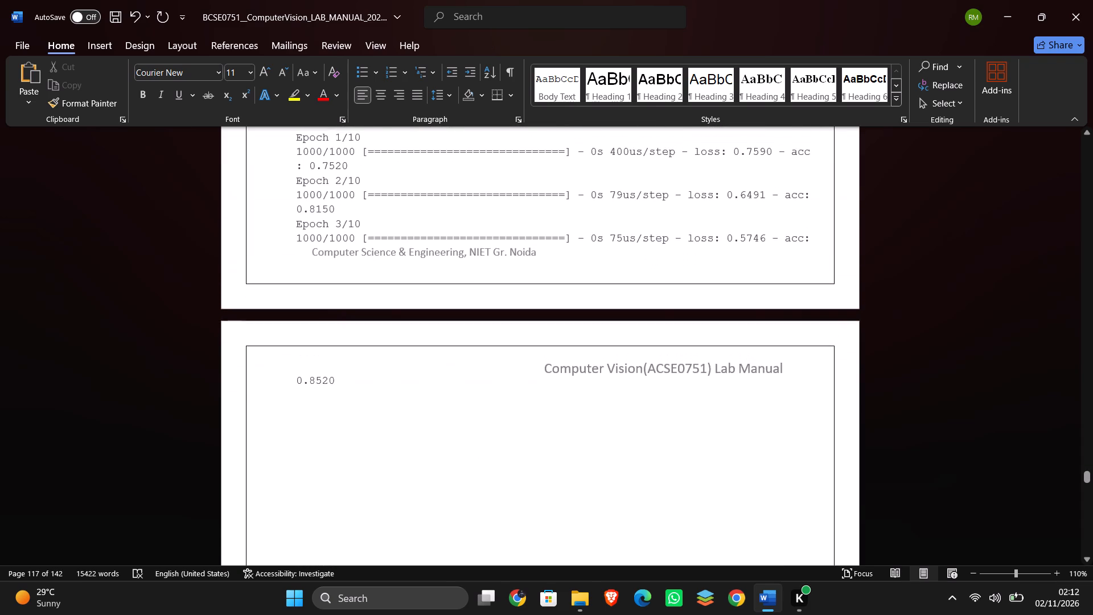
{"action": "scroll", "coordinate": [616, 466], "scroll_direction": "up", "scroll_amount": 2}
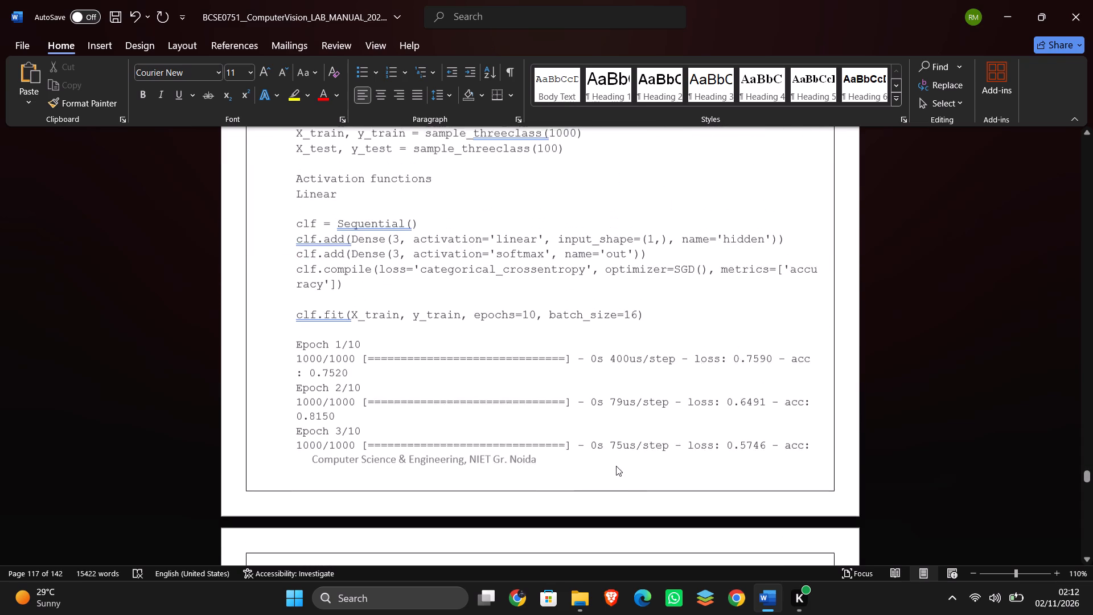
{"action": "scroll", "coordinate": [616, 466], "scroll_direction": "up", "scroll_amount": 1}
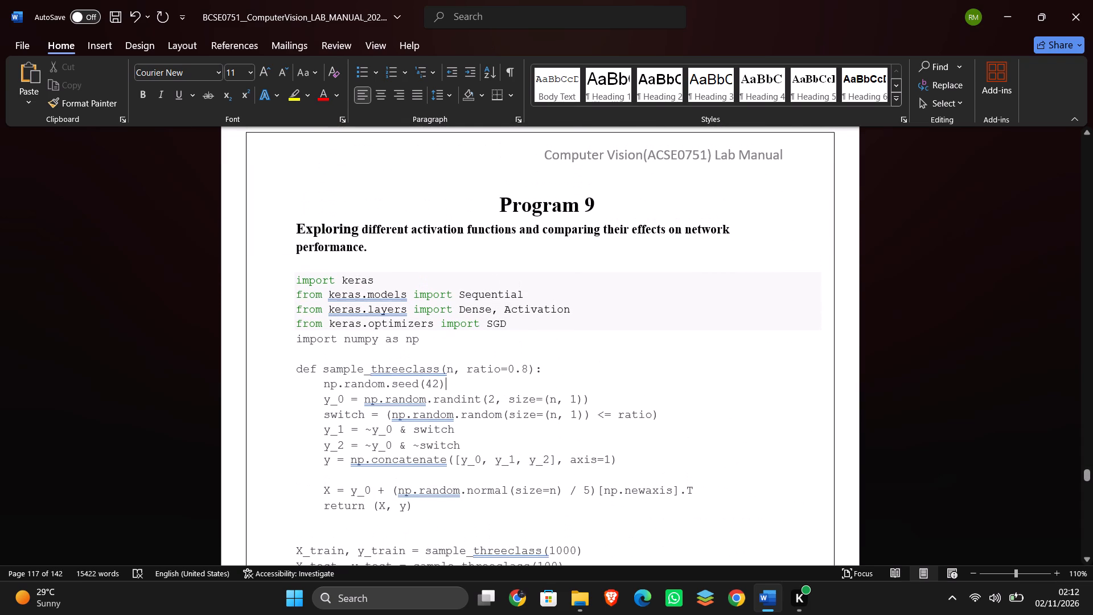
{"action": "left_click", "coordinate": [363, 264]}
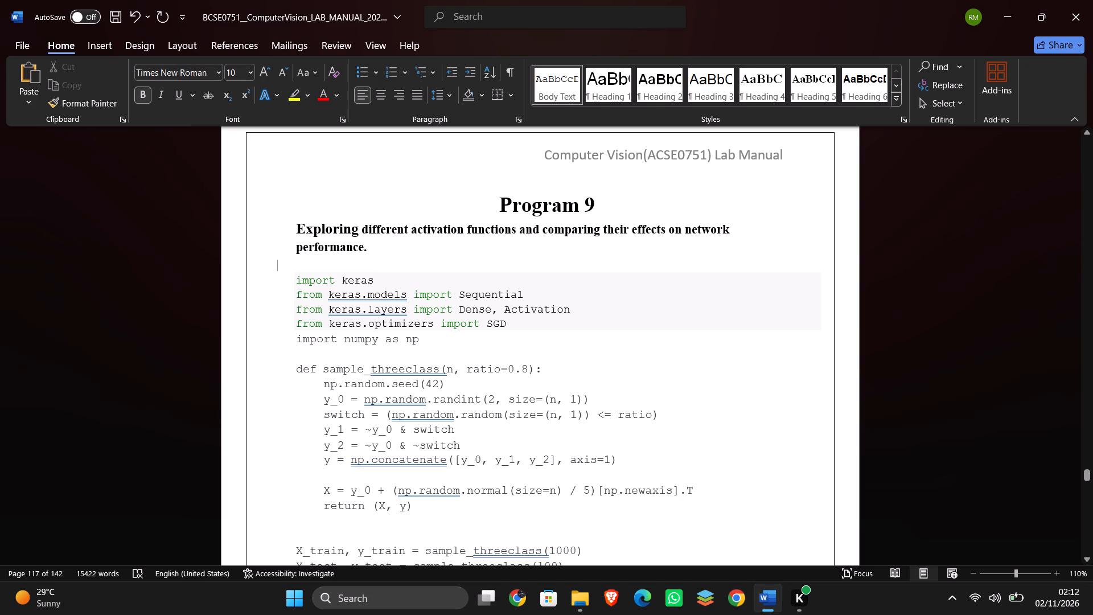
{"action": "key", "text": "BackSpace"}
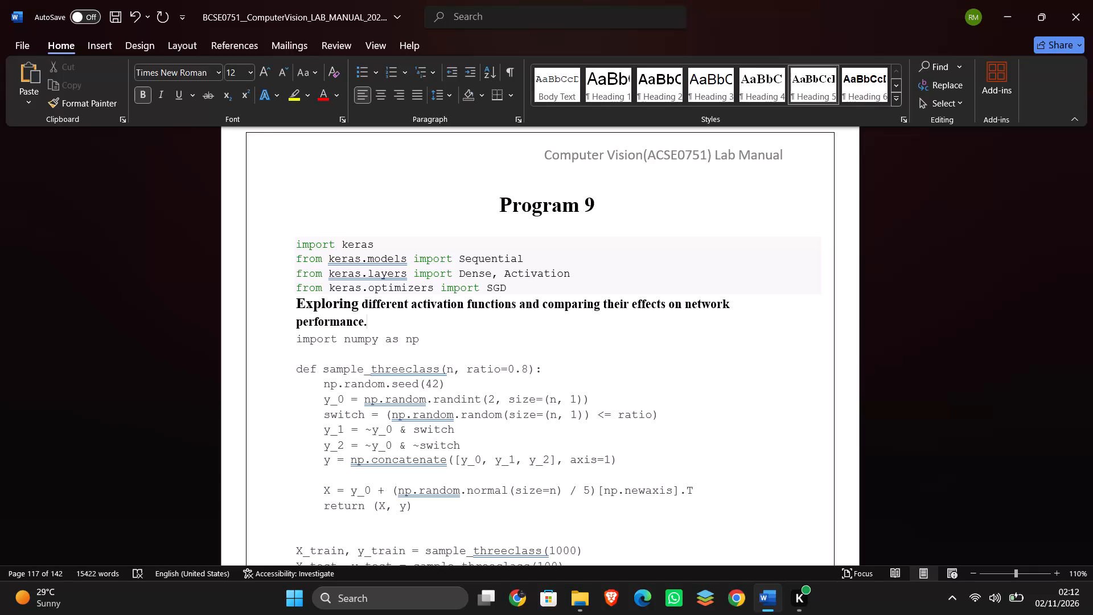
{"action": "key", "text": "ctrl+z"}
Shorten the shaded imports box under the Program 9 title by raising its bottom edge to just below the keras.layers line.
{"action": "scroll", "coordinate": [363, 264], "scroll_direction": "down", "scroll_amount": 1}
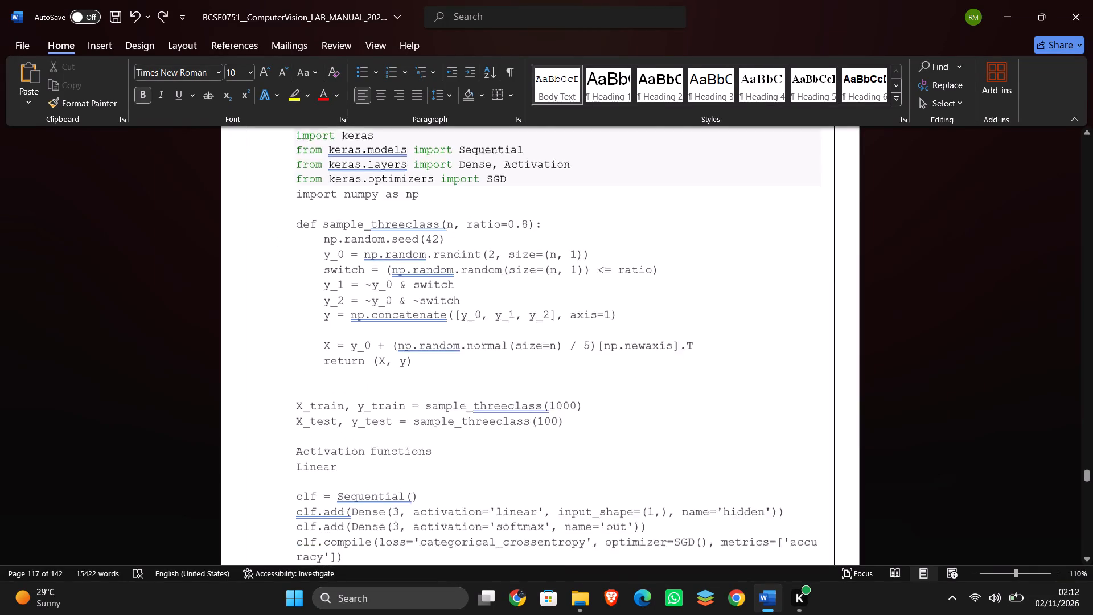
{"action": "scroll", "coordinate": [363, 264], "scroll_direction": "down", "scroll_amount": 1}
{"action": "left_click", "coordinate": [412, 393]}
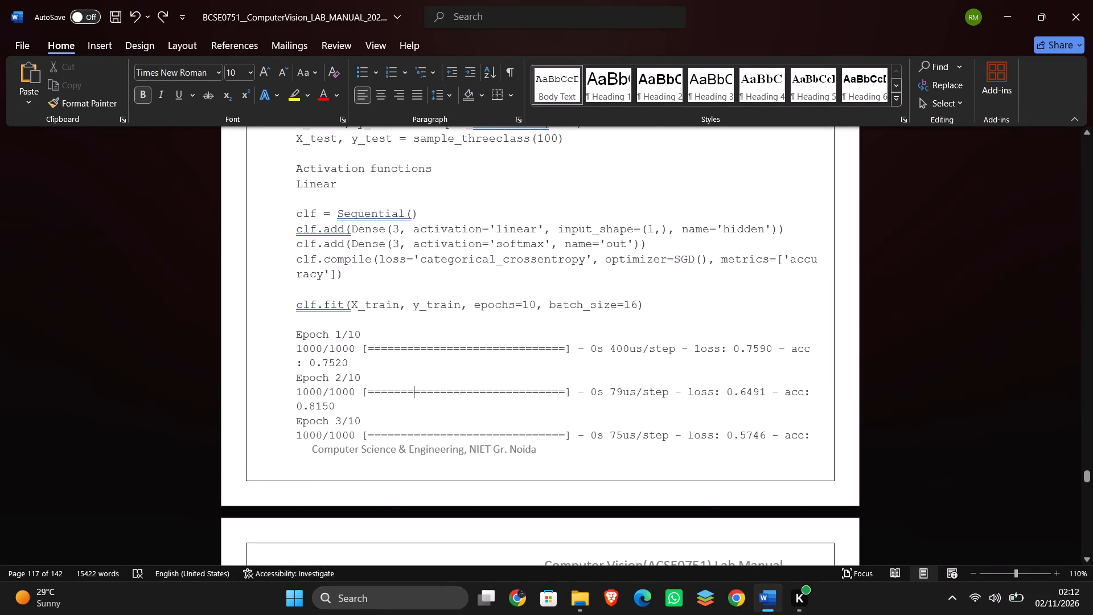
{"action": "left_click", "coordinate": [369, 237]}
{"action": "scroll", "coordinate": [369, 237], "scroll_direction": "up", "scroll_amount": 1}
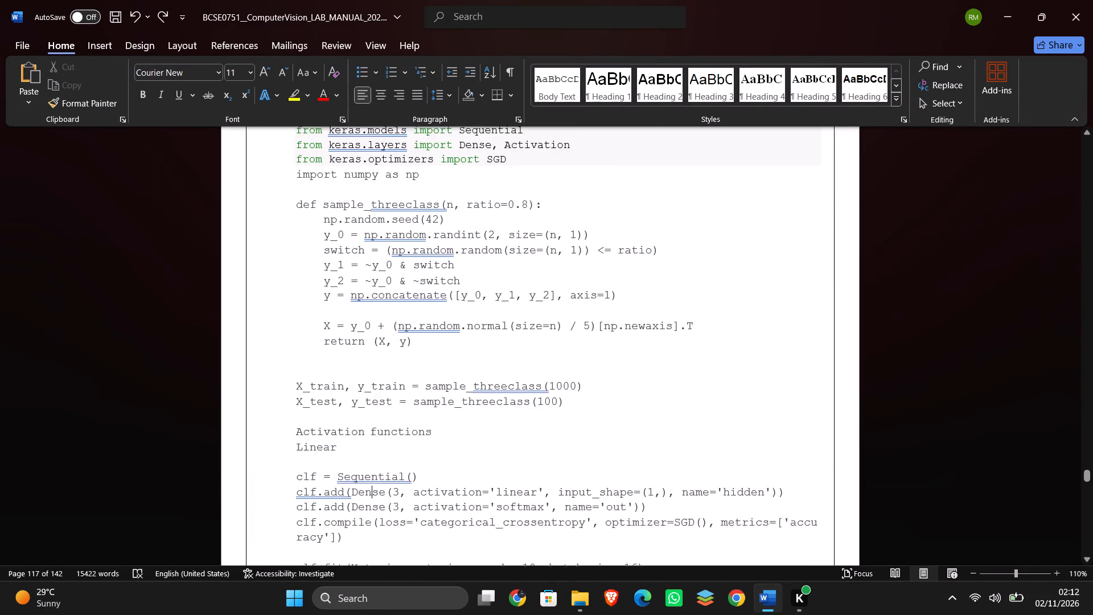
{"action": "left_click", "coordinate": [369, 261]}
{"action": "scroll", "coordinate": [369, 261], "scroll_direction": "up", "scroll_amount": 1}
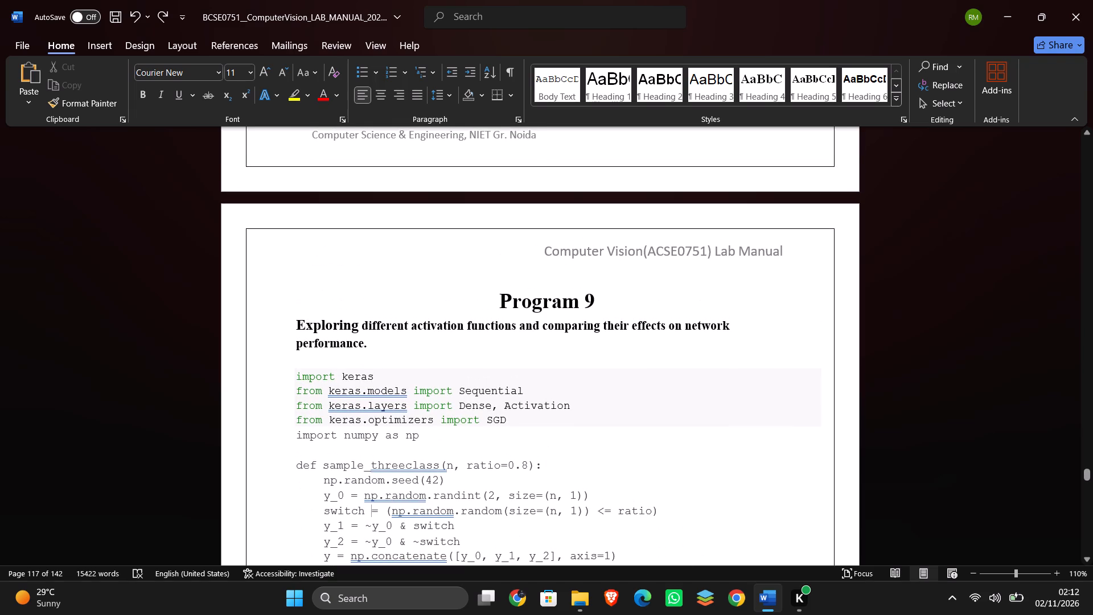
{"action": "left_click", "coordinate": [388, 395]}
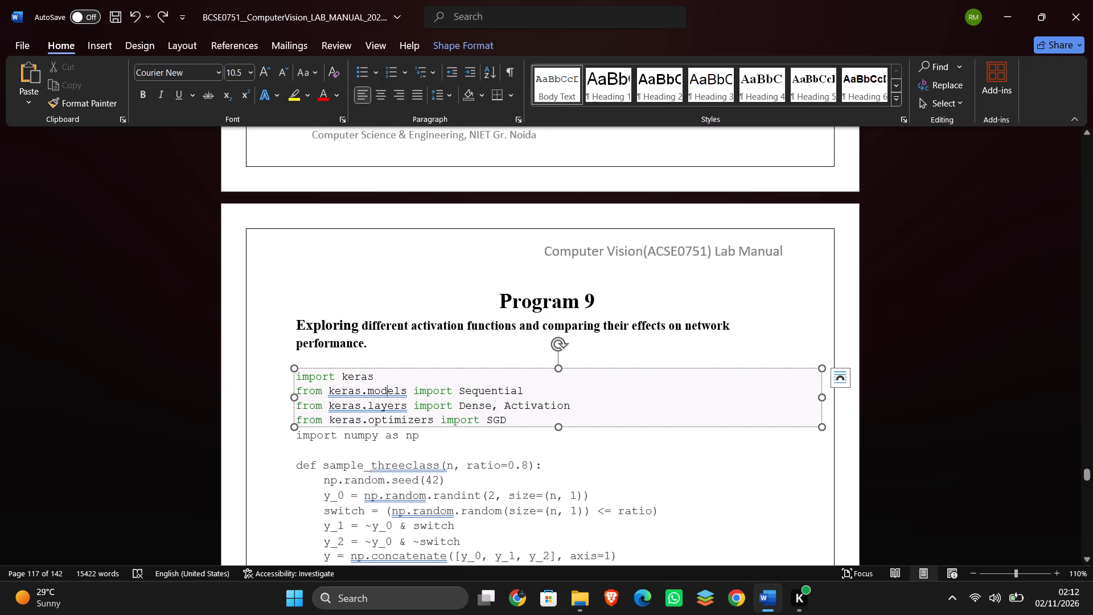
{"action": "left_click_drag", "start_coordinate": [557, 428], "coordinate": [557, 415]}
Raise the bottom edge of the Program 9 imports box about half a line further to pull the following code up.
{"action": "scroll", "coordinate": [557, 415], "scroll_direction": "down", "scroll_amount": 1}
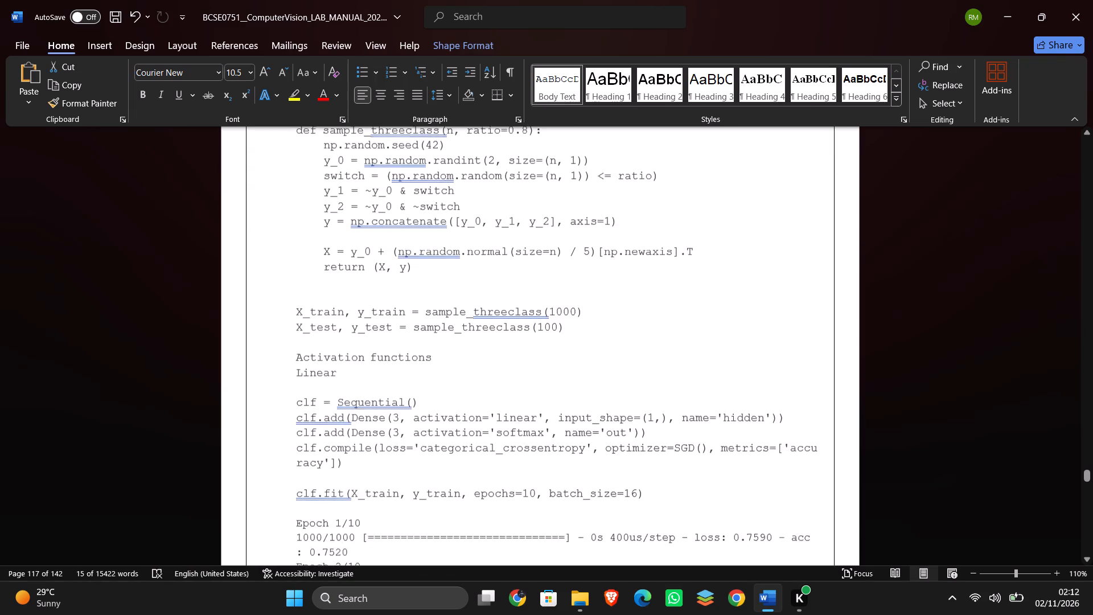
{"action": "scroll", "coordinate": [557, 415], "scroll_direction": "down", "scroll_amount": 3}
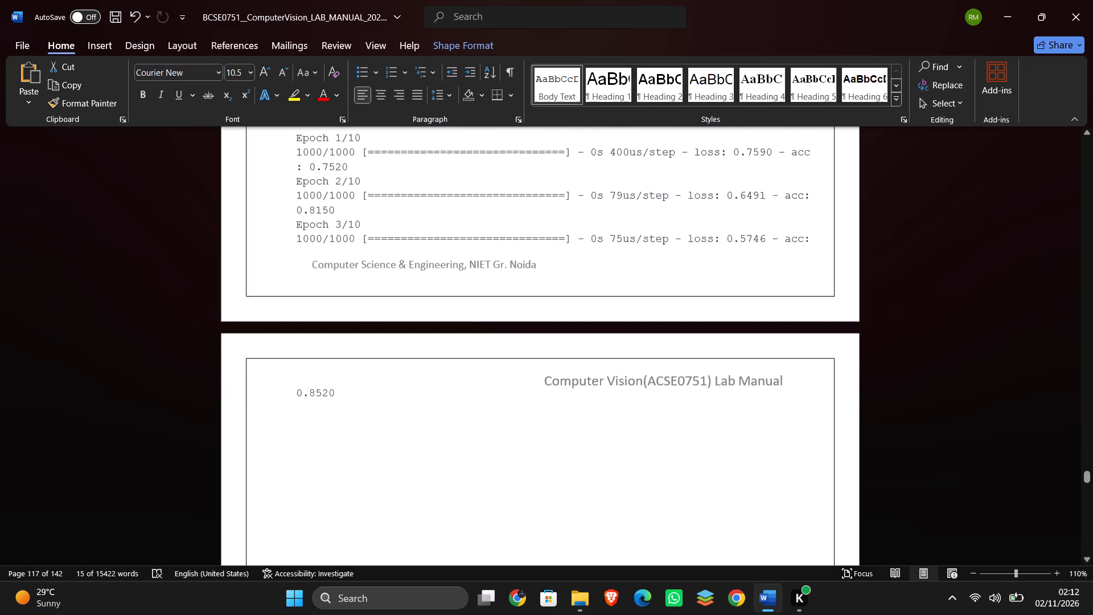
{"action": "scroll", "coordinate": [557, 415], "scroll_direction": "up", "scroll_amount": 2}
{"action": "left_click", "coordinate": [539, 293]}
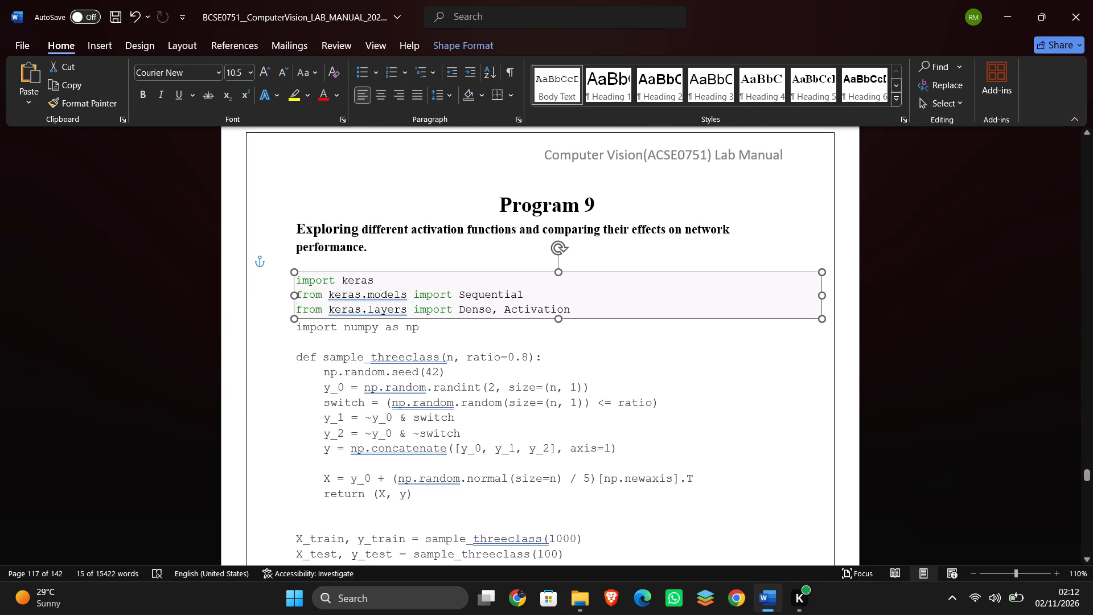
{"action": "left_click_drag", "start_coordinate": [560, 316], "coordinate": [560, 310]}
{"action": "left_click", "coordinate": [583, 329]}
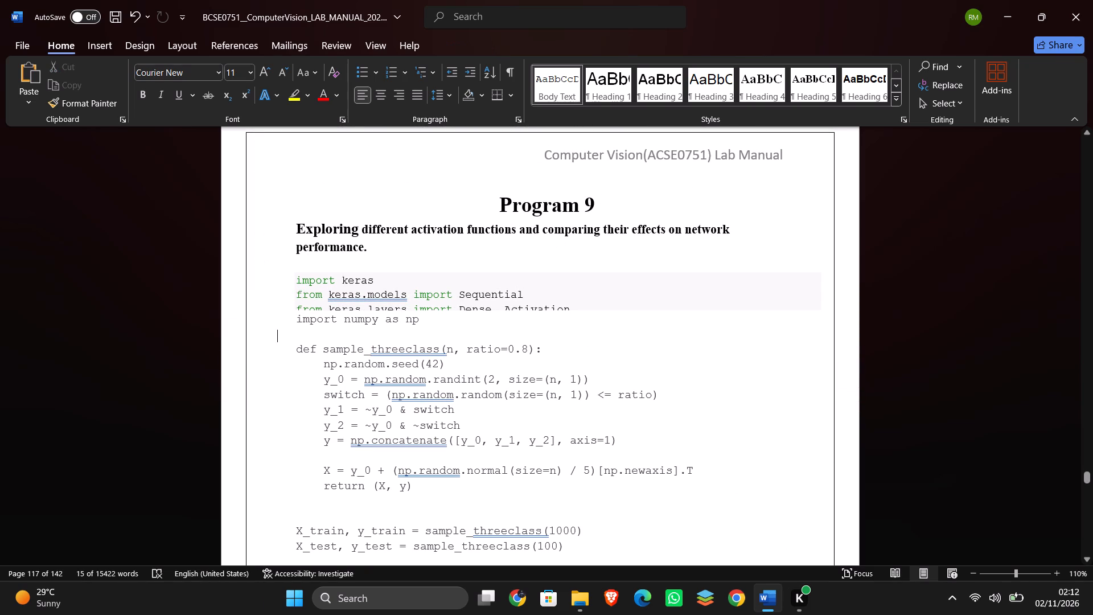
Extend the Program 9 imports box upward by moving its top edge closer to the title.
{"action": "left_click", "coordinate": [556, 293]}
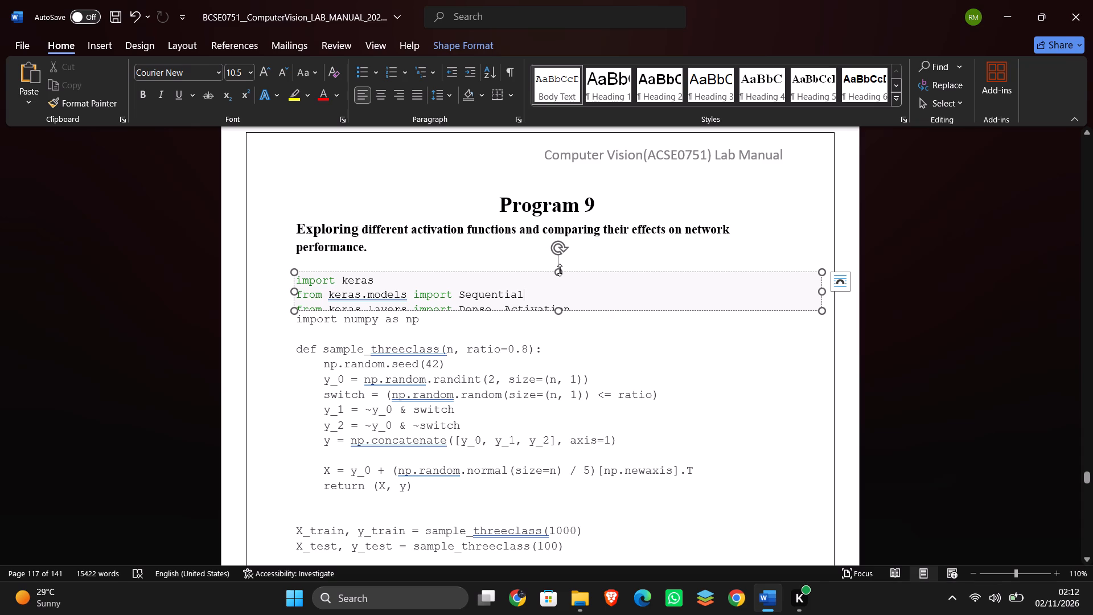
{"action": "left_click_drag", "start_coordinate": [560, 270], "coordinate": [560, 263]}
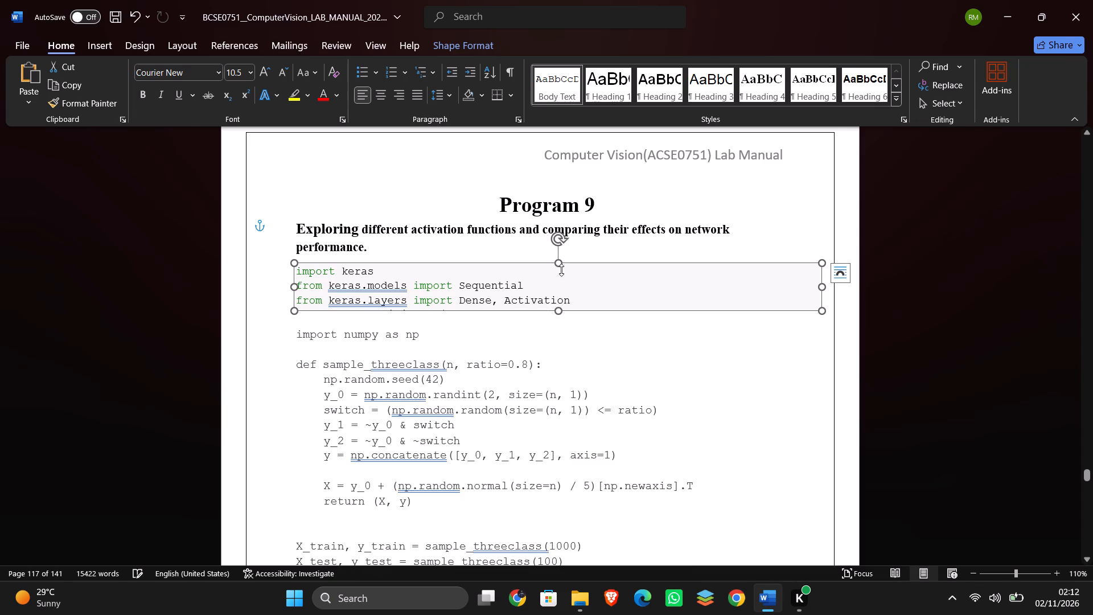
{"action": "left_click", "coordinate": [532, 334]}
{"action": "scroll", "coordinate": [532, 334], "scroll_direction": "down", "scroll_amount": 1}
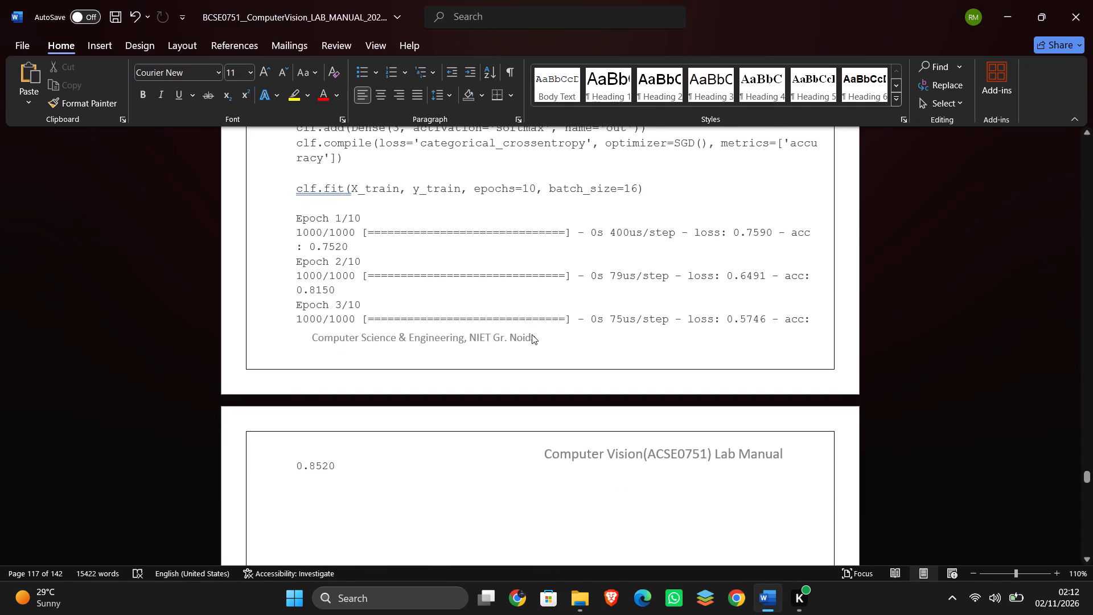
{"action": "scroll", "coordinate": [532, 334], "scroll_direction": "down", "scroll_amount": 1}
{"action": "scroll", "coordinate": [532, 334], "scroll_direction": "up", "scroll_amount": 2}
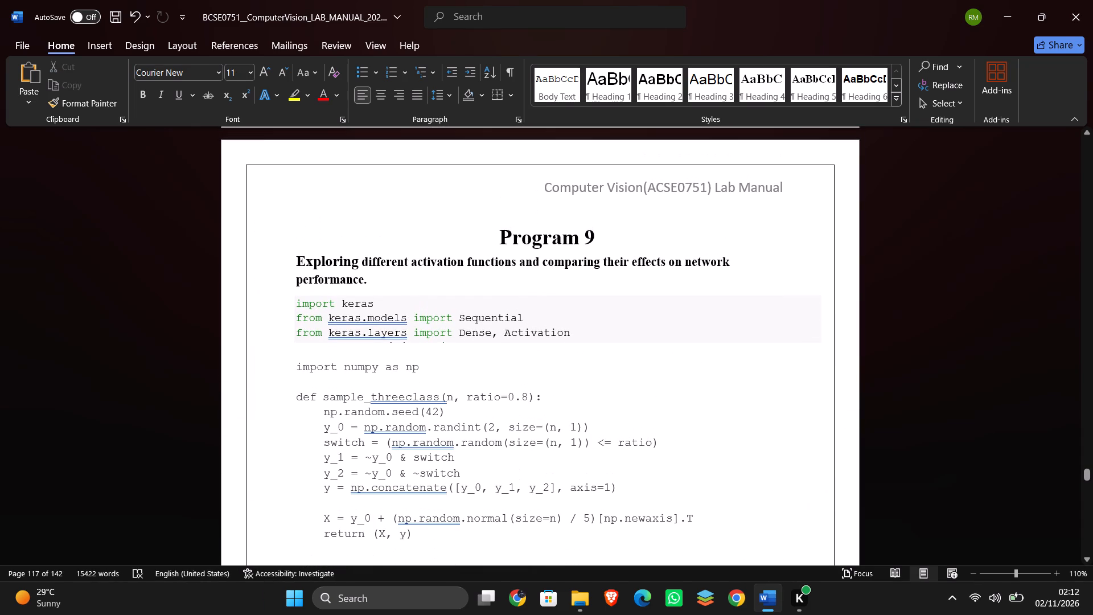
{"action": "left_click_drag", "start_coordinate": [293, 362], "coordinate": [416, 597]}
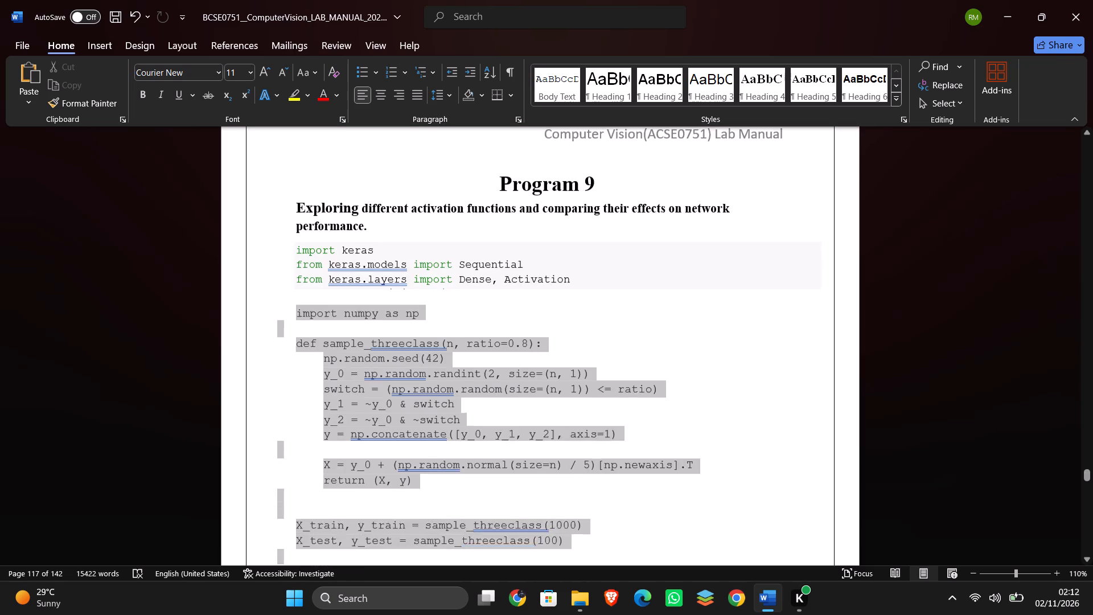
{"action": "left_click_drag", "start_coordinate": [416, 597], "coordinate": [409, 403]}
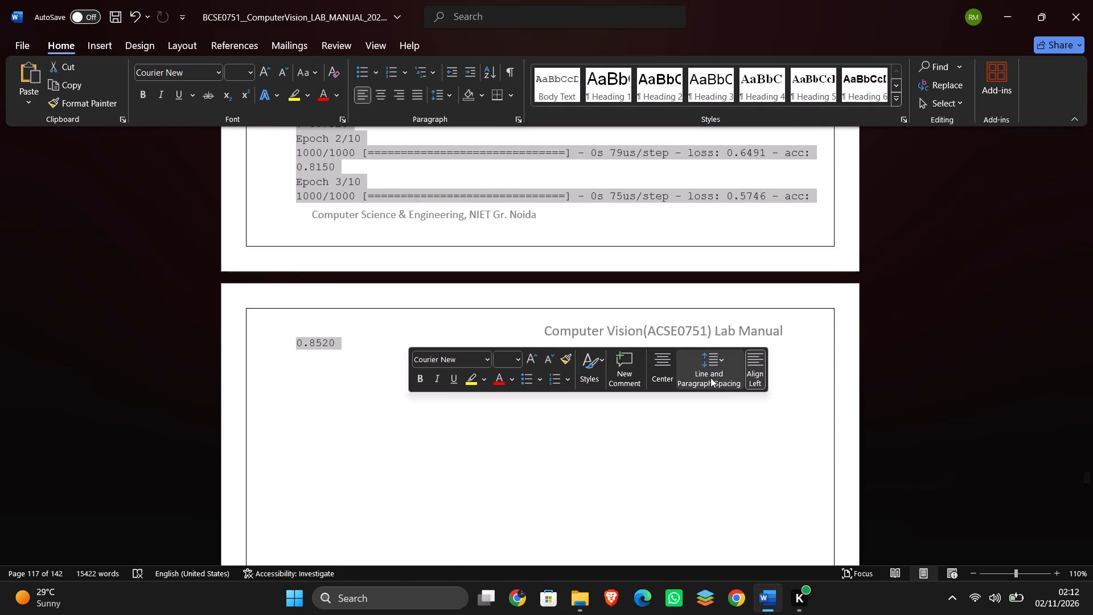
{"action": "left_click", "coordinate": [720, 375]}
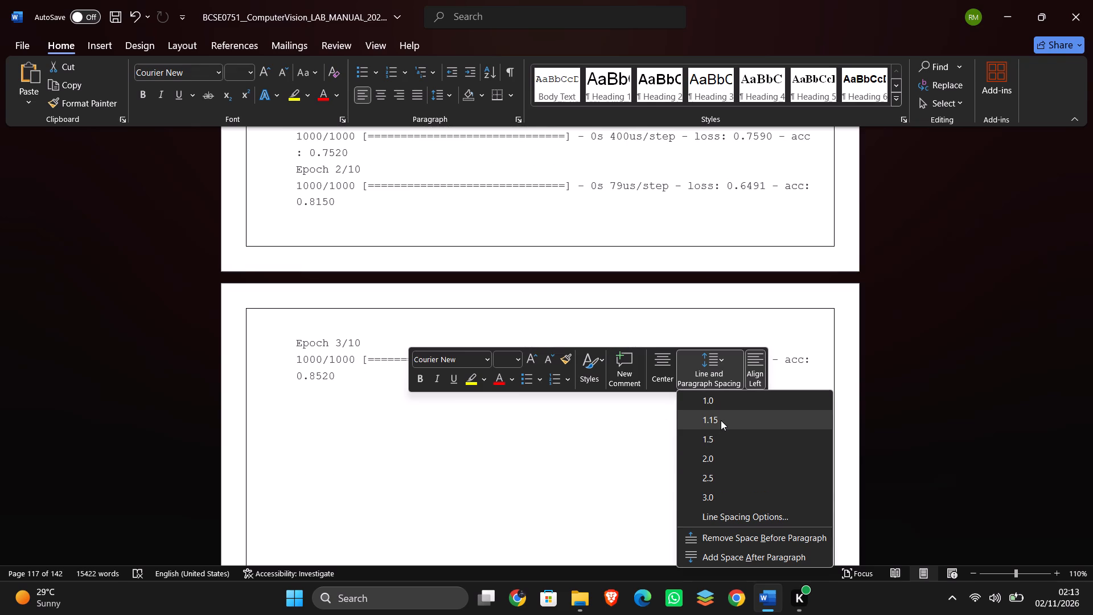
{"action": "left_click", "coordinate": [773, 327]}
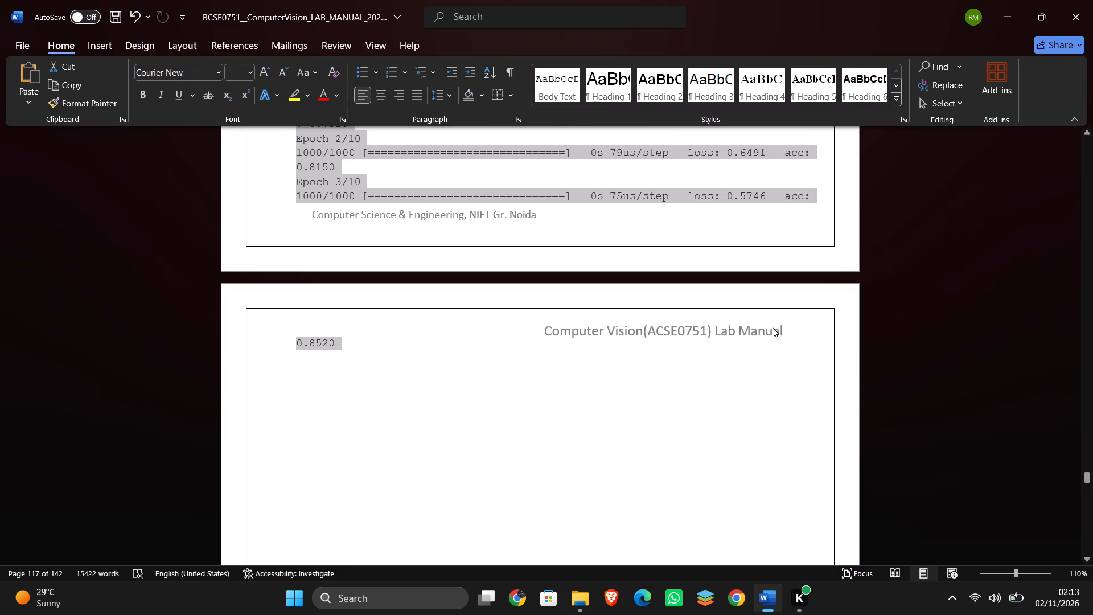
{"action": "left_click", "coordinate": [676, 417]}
Delete the blank line between the clf.fit call with epochs=10 and the "Epoch 1/10" output in Program 9.
{"action": "scroll", "coordinate": [676, 417], "scroll_direction": "up", "scroll_amount": 1}
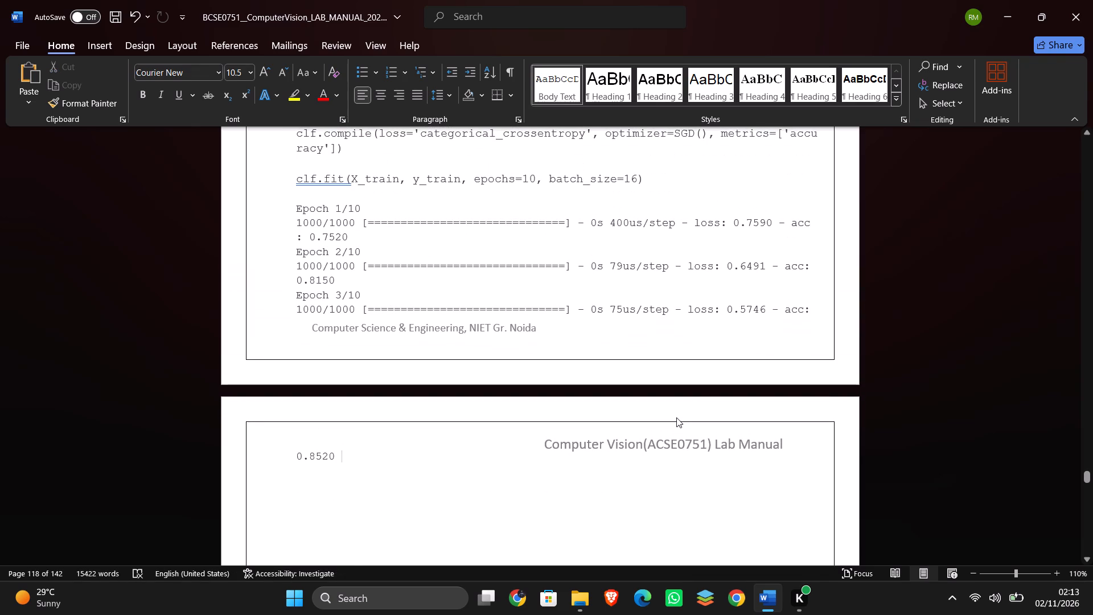
{"action": "scroll", "coordinate": [676, 417], "scroll_direction": "up", "scroll_amount": 1}
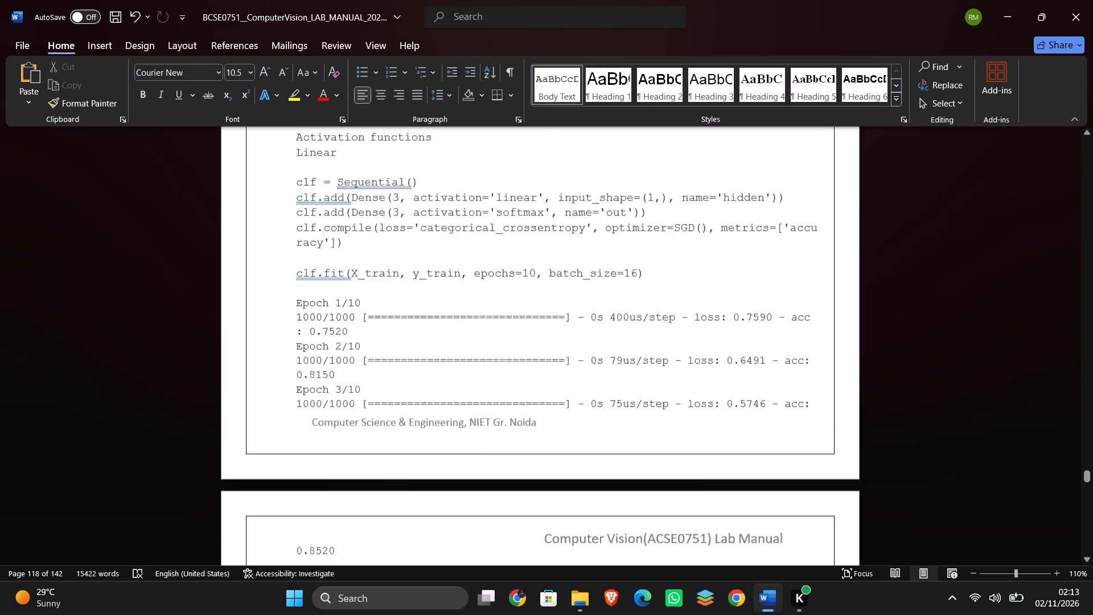
{"action": "scroll", "coordinate": [676, 417], "scroll_direction": "up", "scroll_amount": 1}
{"action": "left_click", "coordinate": [349, 465]}
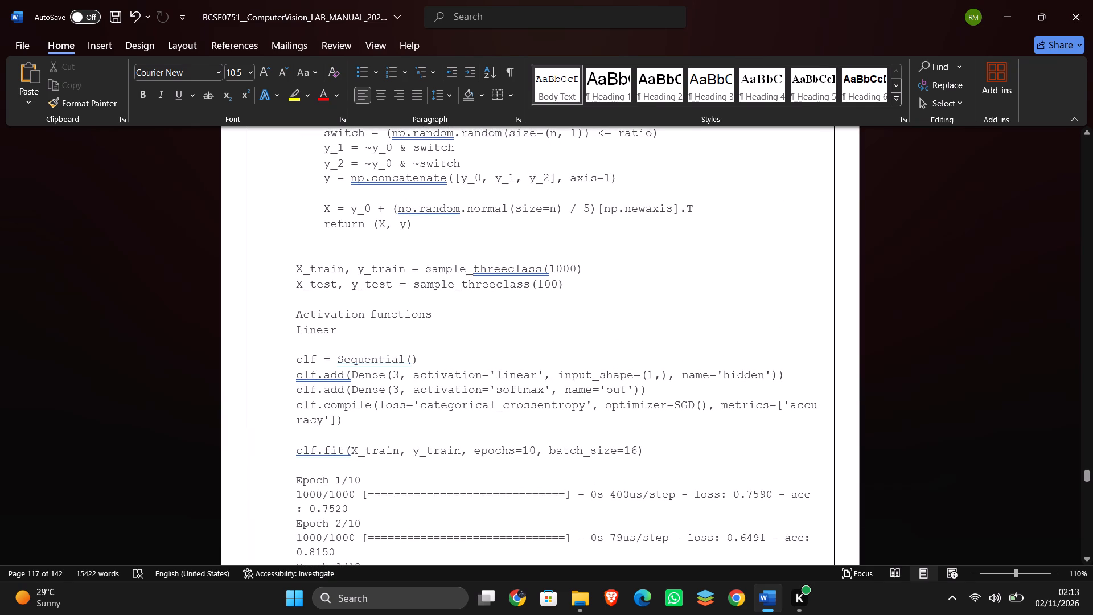
{"action": "key", "text": "BackSpace"}
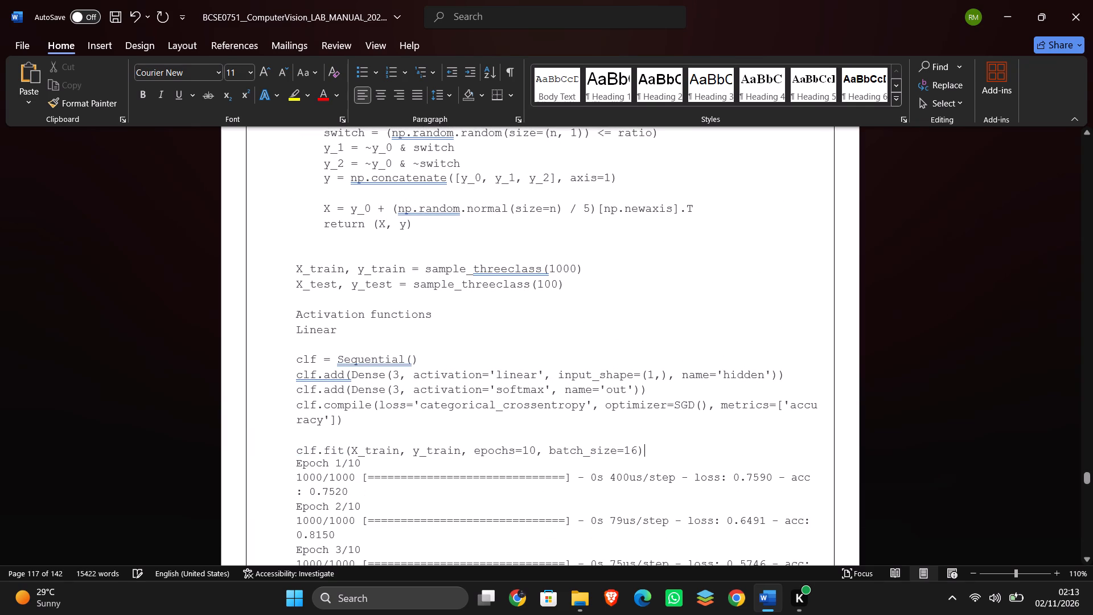
Split the Program 10 heading after the number so its "Exploring different activation functions" title starts on its own line without a leading space.
{"action": "scroll", "coordinate": [349, 465], "scroll_direction": "down", "scroll_amount": 2}
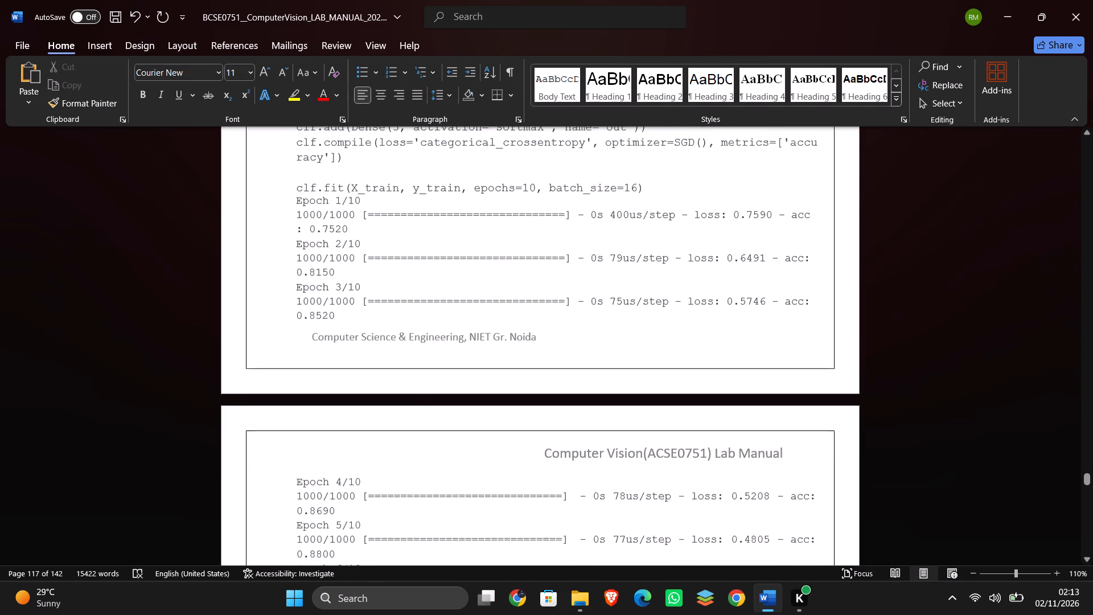
{"action": "scroll", "coordinate": [349, 465], "scroll_direction": "down", "scroll_amount": 1}
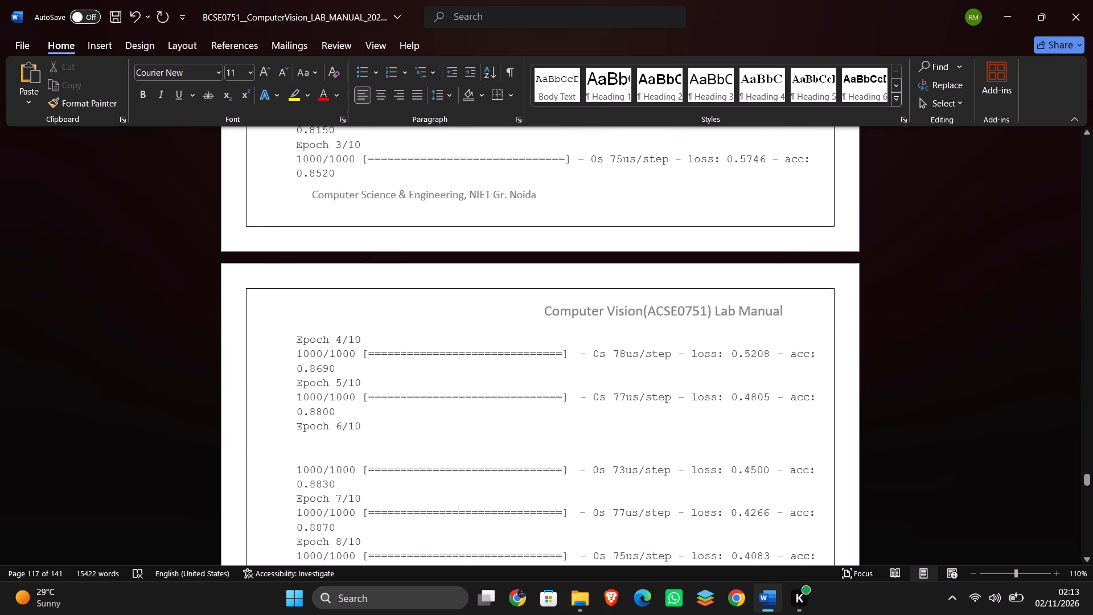
{"action": "scroll", "coordinate": [349, 465], "scroll_direction": "up", "scroll_amount": 1}
{"action": "scroll", "coordinate": [349, 465], "scroll_direction": "down", "scroll_amount": 1}
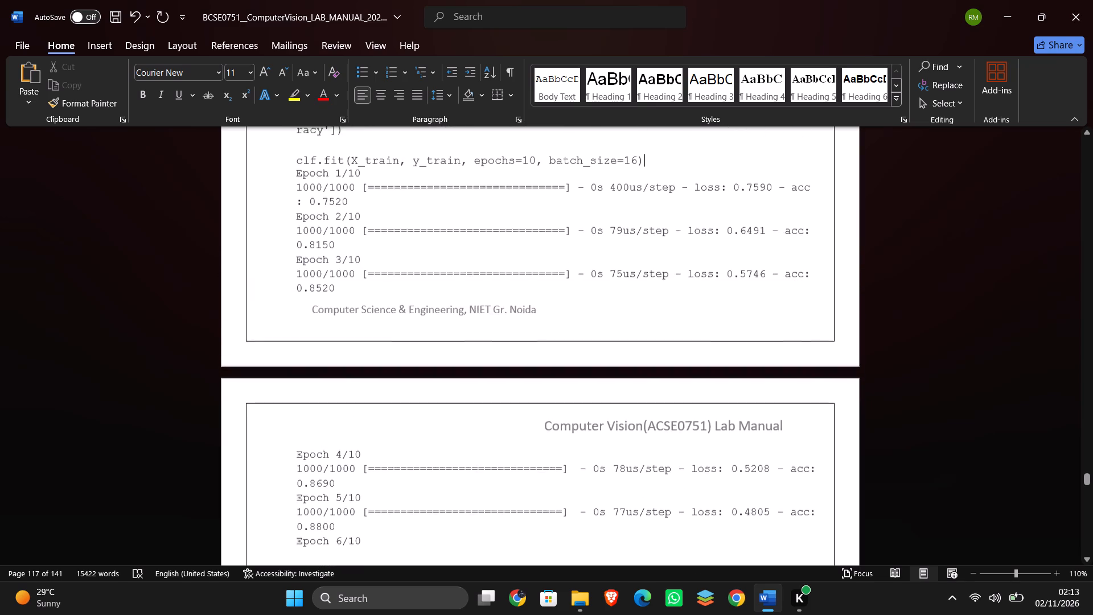
{"action": "scroll", "coordinate": [349, 465], "scroll_direction": "down", "scroll_amount": 3}
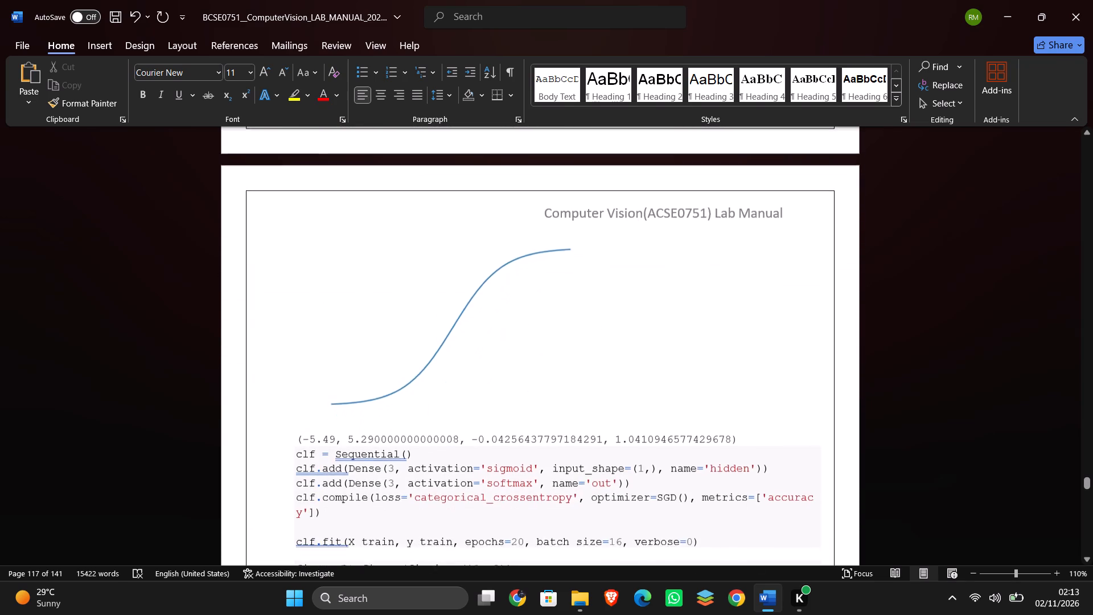
{"action": "scroll", "coordinate": [349, 465], "scroll_direction": "down", "scroll_amount": 3}
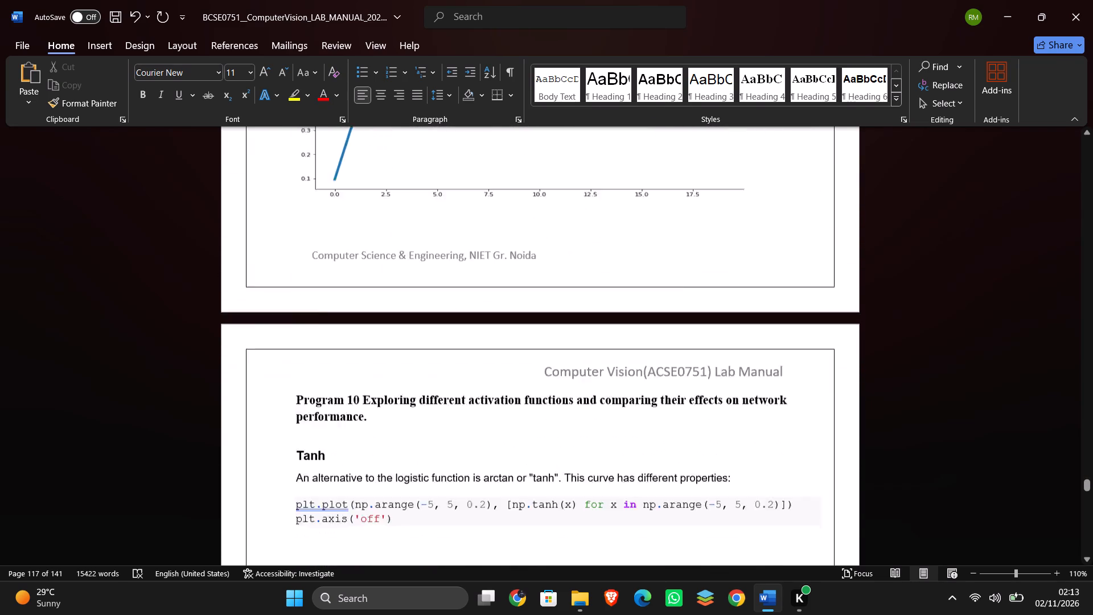
{"action": "scroll", "coordinate": [349, 465], "scroll_direction": "down", "scroll_amount": 1}
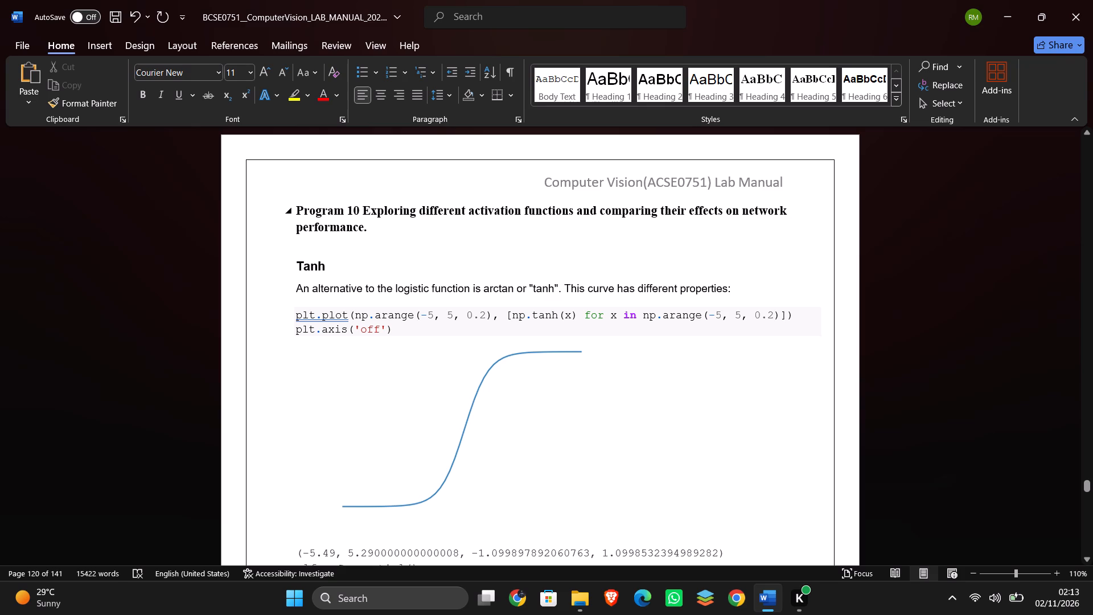
{"action": "left_click", "coordinate": [361, 206]}
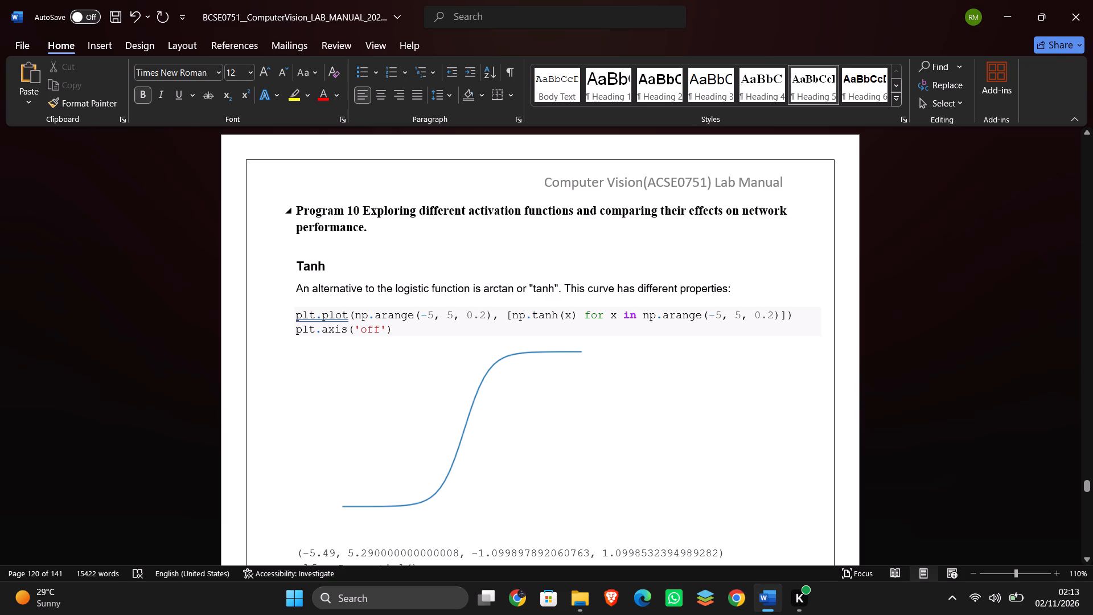
{"action": "key", "text": "Return"}
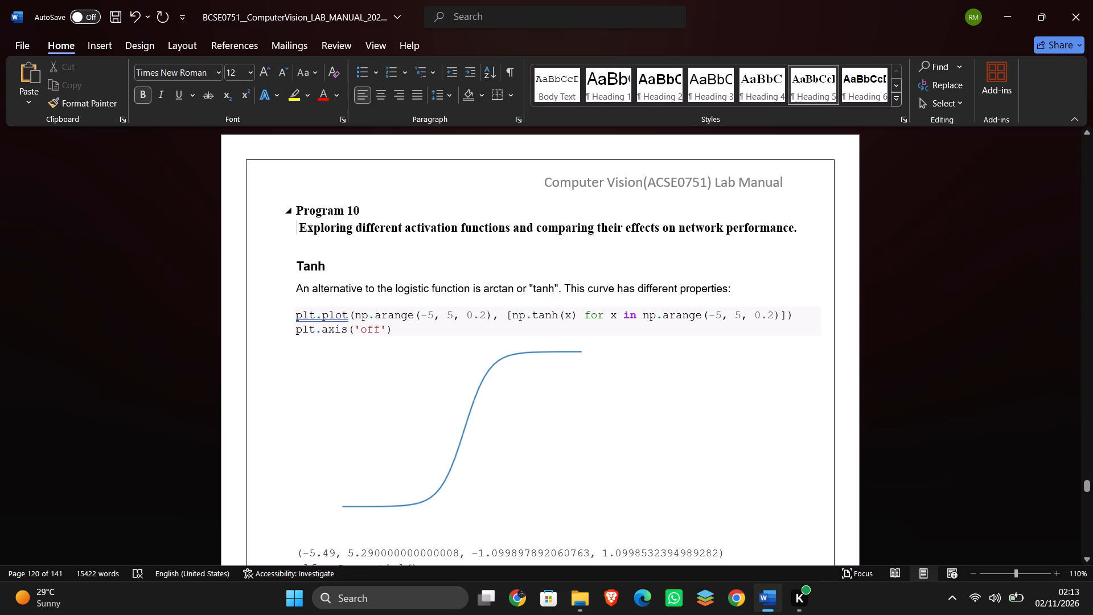
{"action": "key", "text": "Right"}
{"action": "key", "text": "BackSpace"}
{"action": "key", "text": "BackSpace"}
{"action": "key", "text": "Return"}
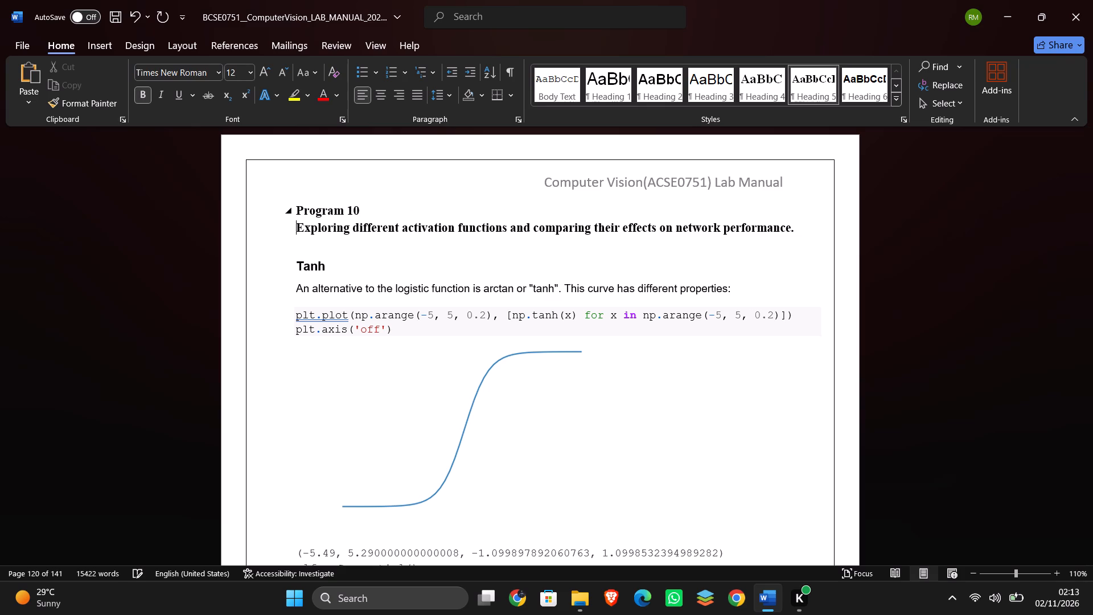
Set the "Program 10" heading line to font size 20 and center it.
{"action": "left_click_drag", "start_coordinate": [413, 202], "coordinate": [371, 213]}
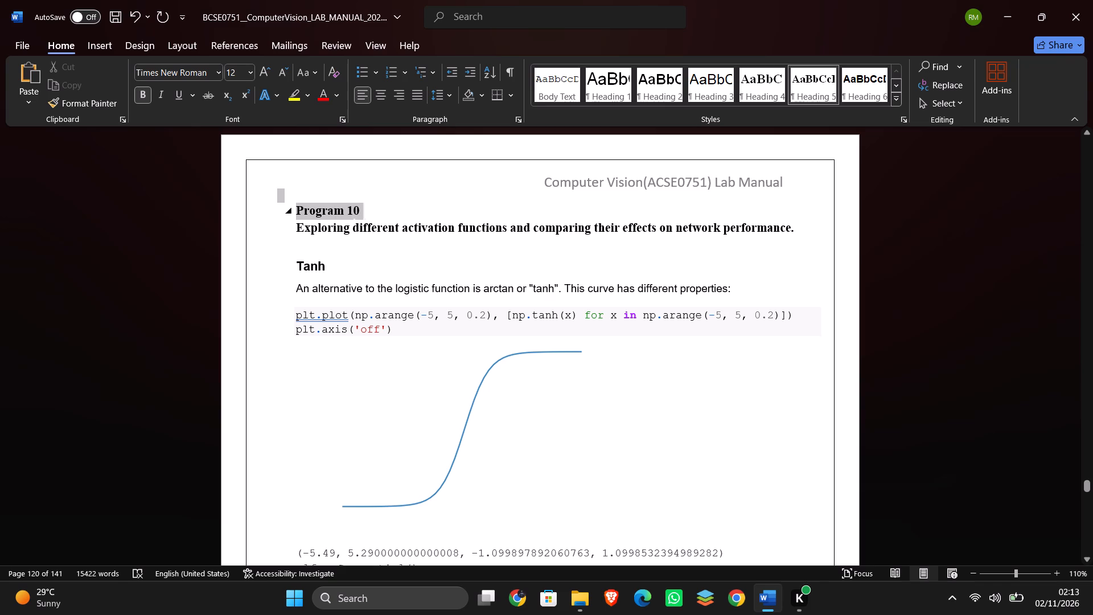
{"action": "left_click_drag", "start_coordinate": [371, 213], "coordinate": [379, 212]}
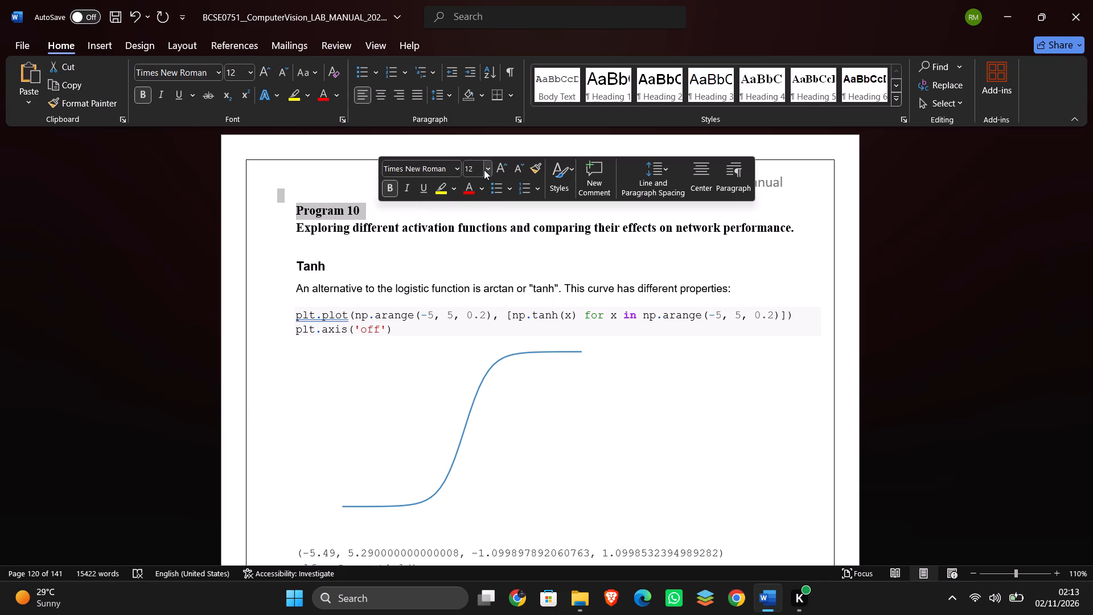
{"action": "left_click", "coordinate": [484, 169]}
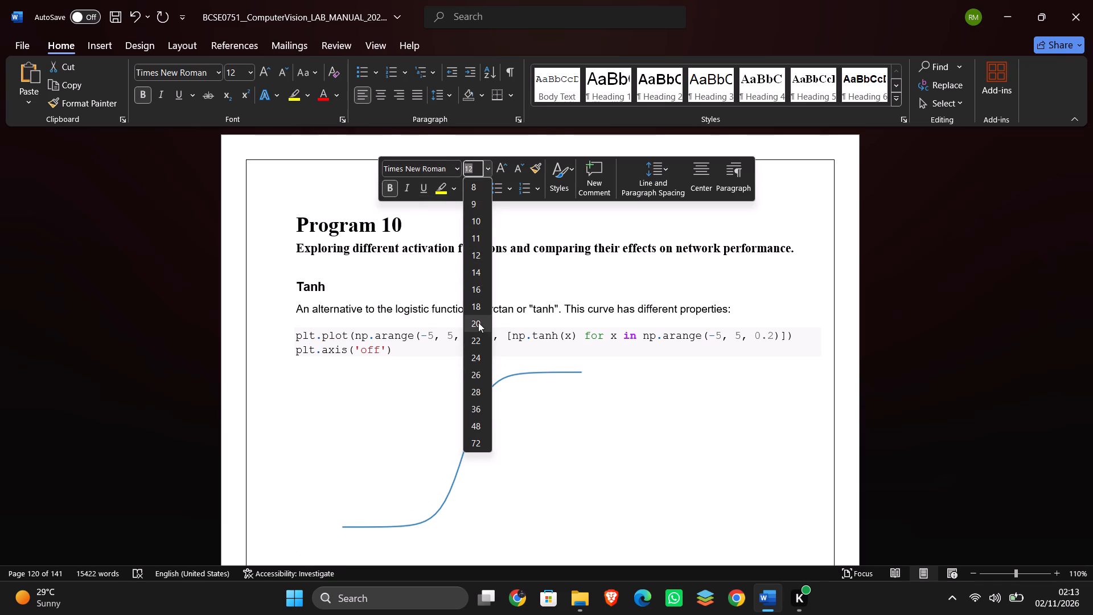
{"action": "left_click", "coordinate": [478, 322]}
{"action": "left_click", "coordinate": [376, 100]}
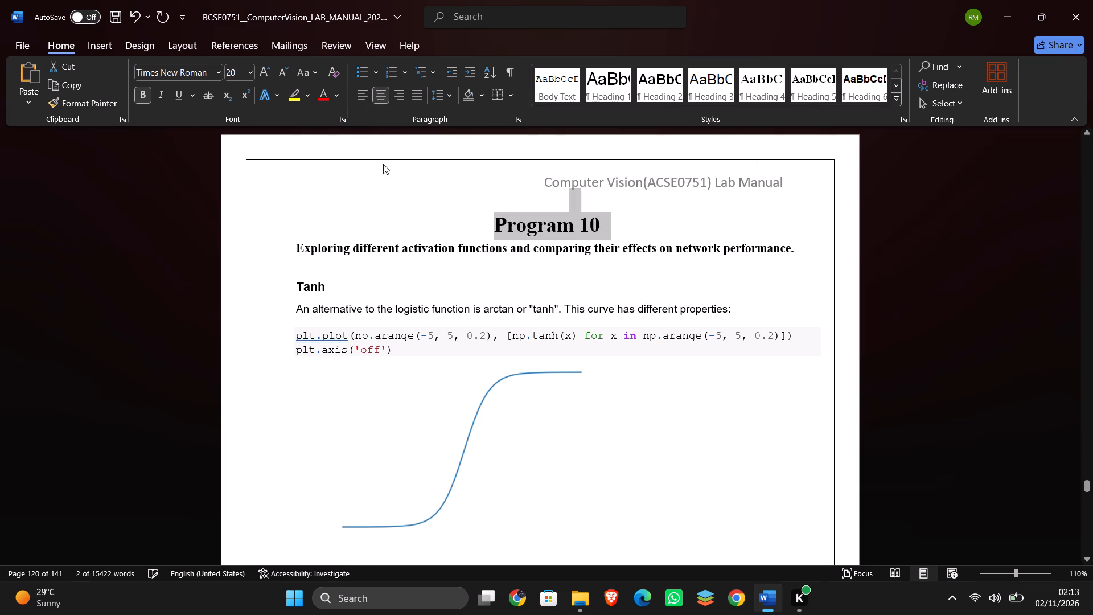
Set the activation functions title line under Program 10 to font size 14.
{"action": "left_click_drag", "start_coordinate": [297, 246], "coordinate": [734, 251]}
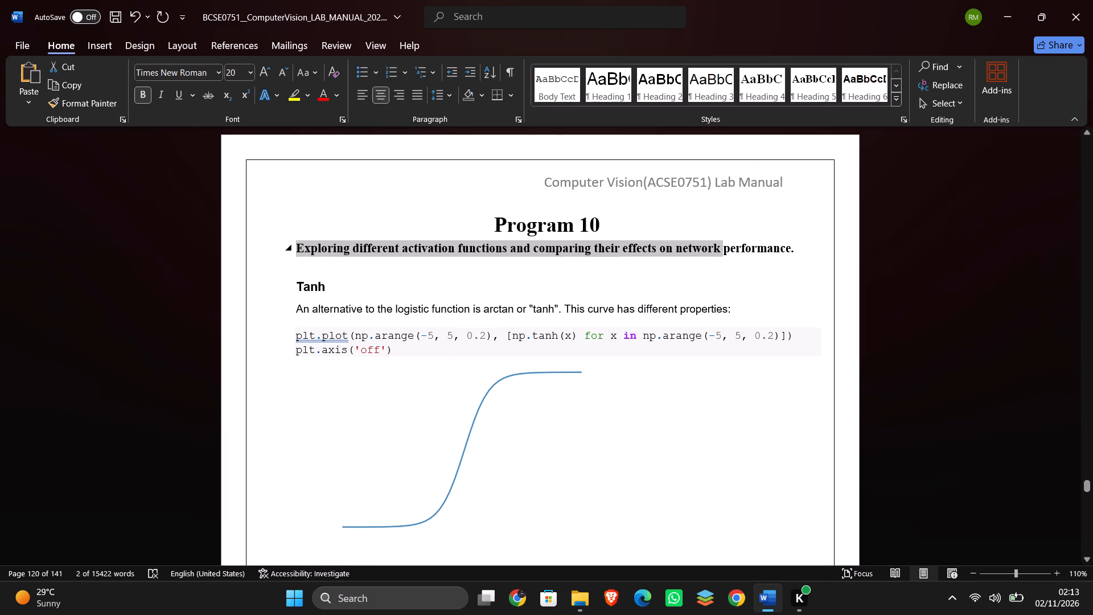
{"action": "left_click_drag", "start_coordinate": [734, 251], "coordinate": [800, 244]}
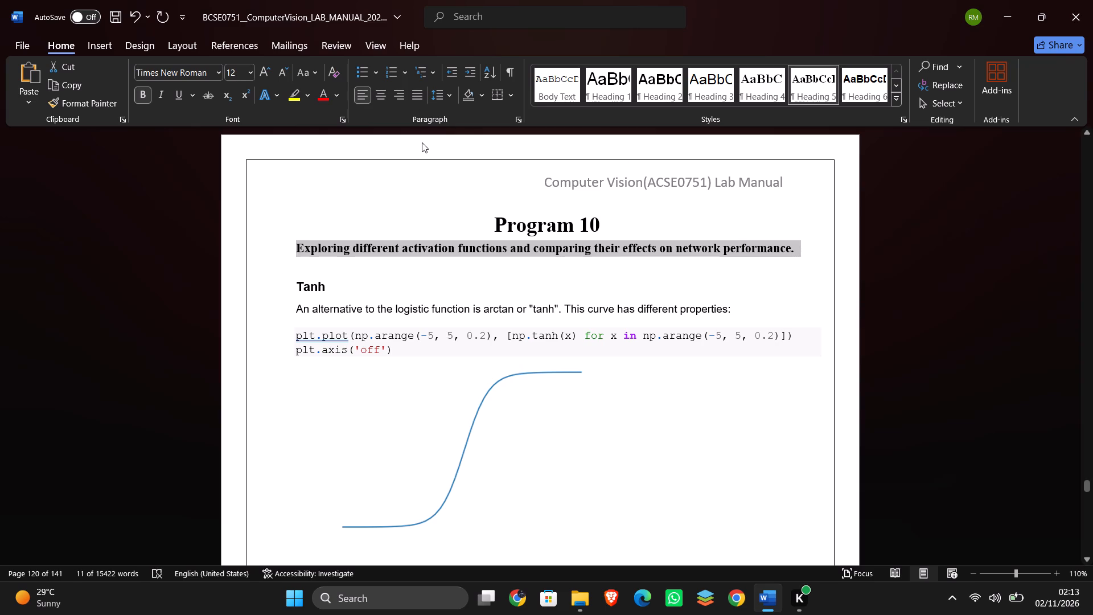
{"action": "left_click", "coordinate": [252, 72]}
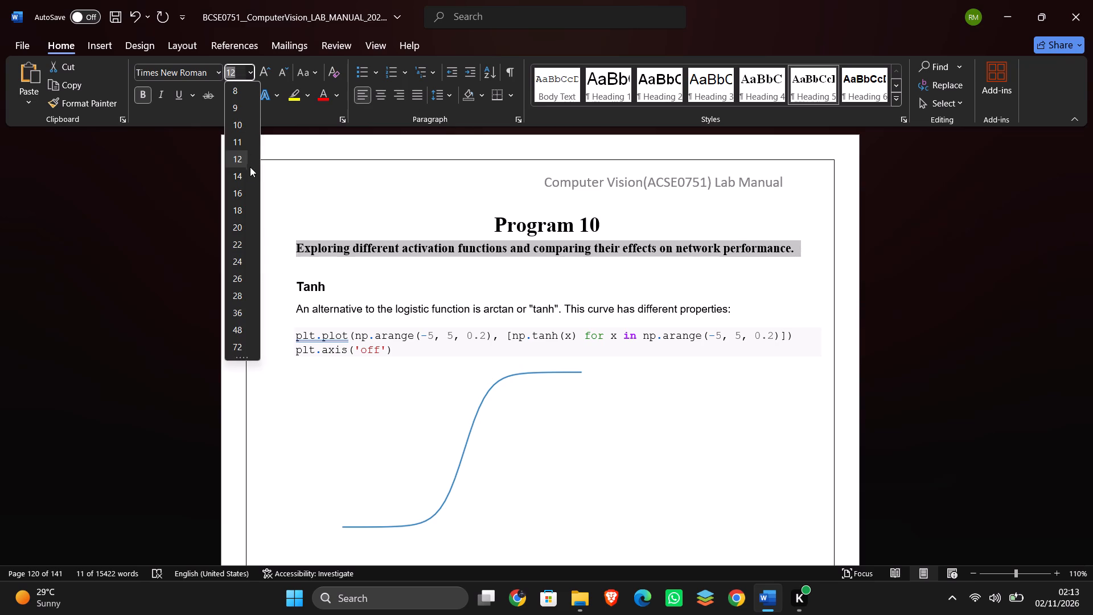
{"action": "left_click", "coordinate": [247, 174]}
{"action": "left_click", "coordinate": [428, 314]}
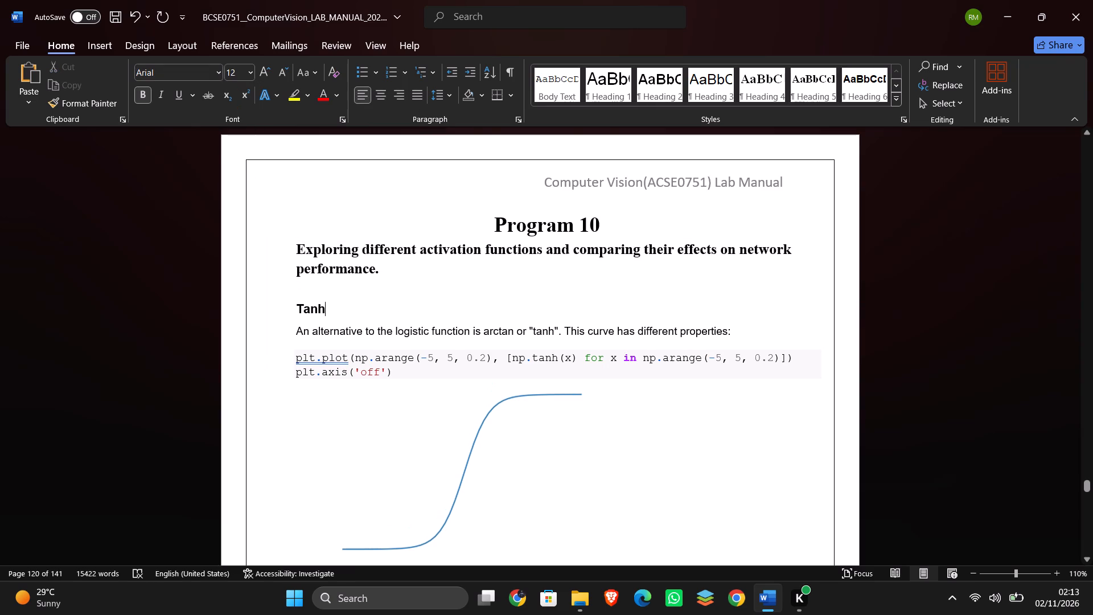
Insert blank lines between the accuracy plot and the Program 11 heading until the heading starts on the following page, just below the page header.
{"action": "scroll", "coordinate": [428, 314], "scroll_direction": "down", "scroll_amount": 4}
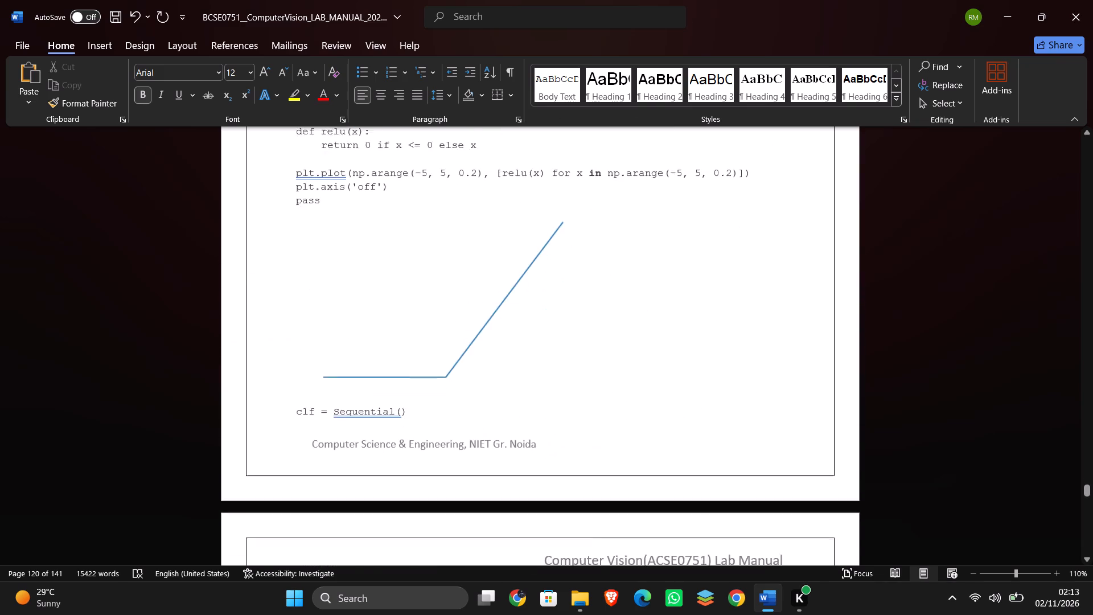
{"action": "scroll", "coordinate": [428, 314], "scroll_direction": "down", "scroll_amount": 4}
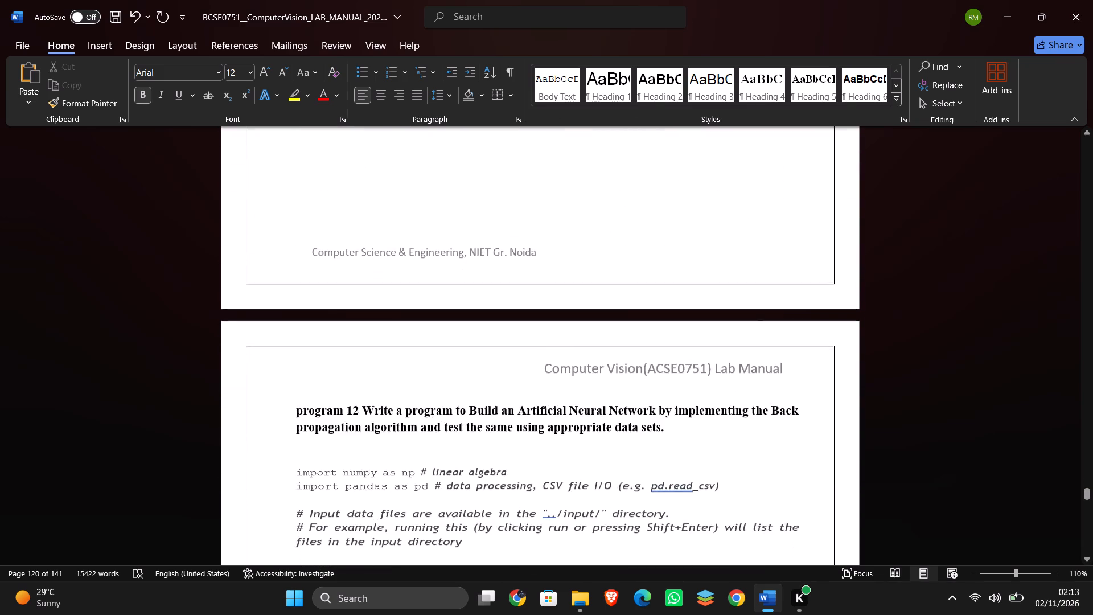
{"action": "scroll", "coordinate": [428, 314], "scroll_direction": "down", "scroll_amount": 1}
{"action": "scroll", "coordinate": [420, 325], "scroll_direction": "up", "scroll_amount": 4}
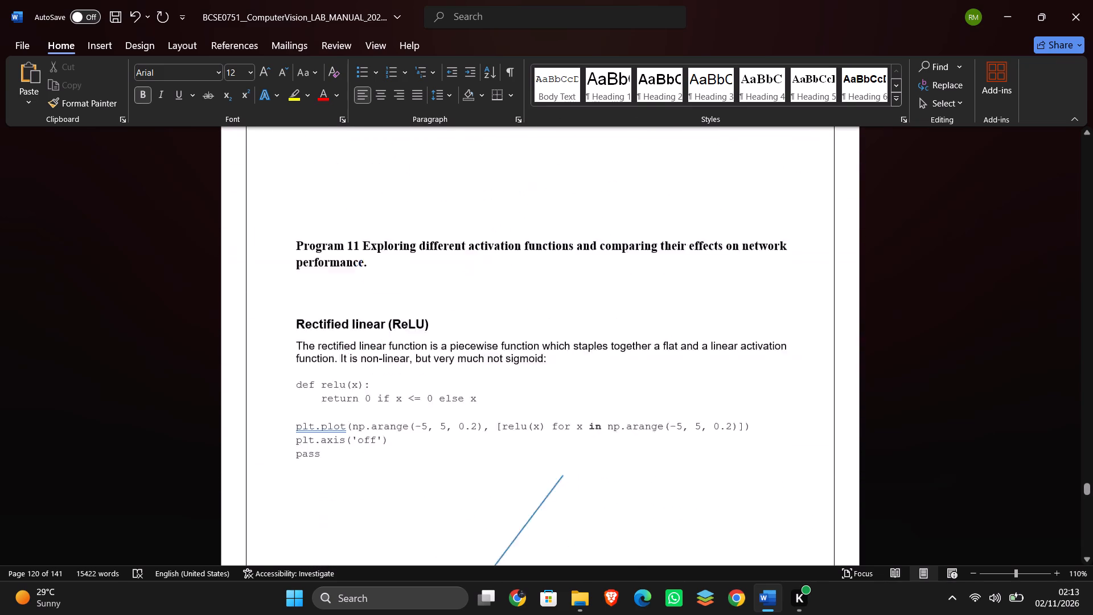
{"action": "scroll", "coordinate": [420, 325], "scroll_direction": "up", "scroll_amount": 1}
{"action": "scroll", "coordinate": [420, 325], "scroll_direction": "down", "scroll_amount": 1}
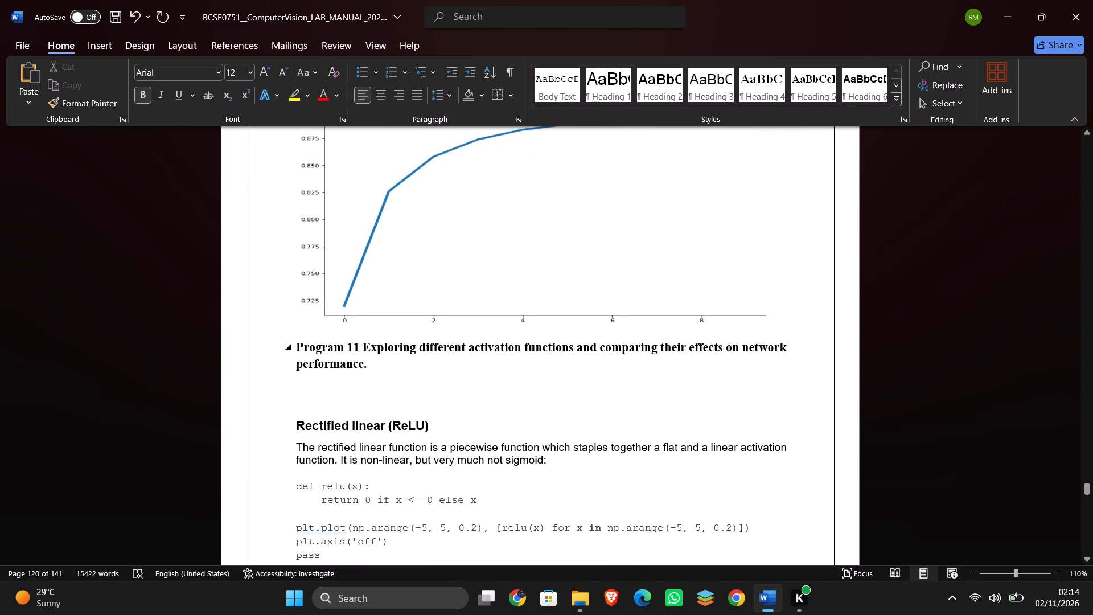
{"action": "left_click", "coordinate": [296, 335]}
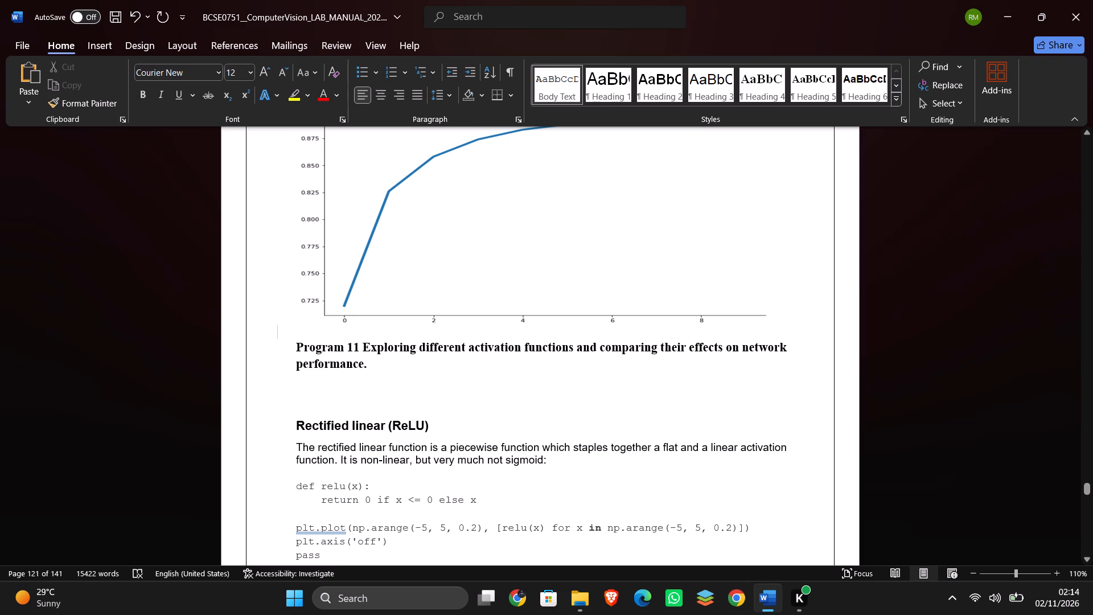
{"action": "key", "text": "Return"}
{"action": "key", "text": "Return"}
{"action": "key", "text": "Return"}
{"action": "key", "text": "Return"}
{"action": "key", "text": "Return"}
{"action": "key", "text": "Return"}
{"action": "key", "text": "Return"}
{"action": "key", "text": "Return"}
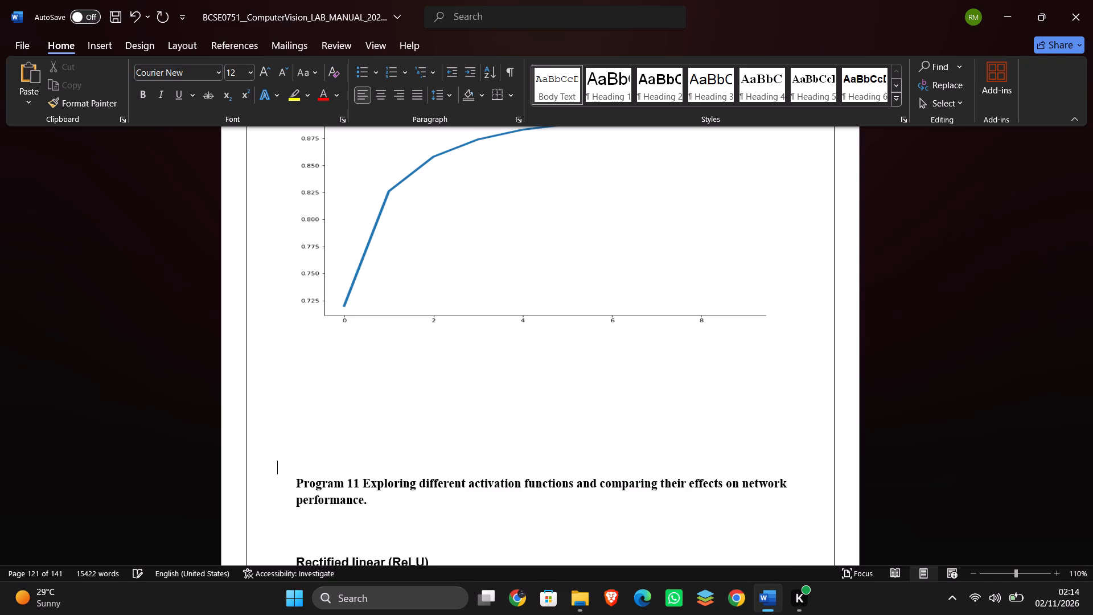
{"action": "key", "text": "Return"}
{"action": "key", "text": "Return"}
{"action": "key", "text": "Return"}
{"action": "key", "text": "Return"}
{"action": "key", "text": "Return"}
{"action": "key", "text": "Return"}
{"action": "scroll", "coordinate": [296, 335], "scroll_direction": "down", "scroll_amount": 1}
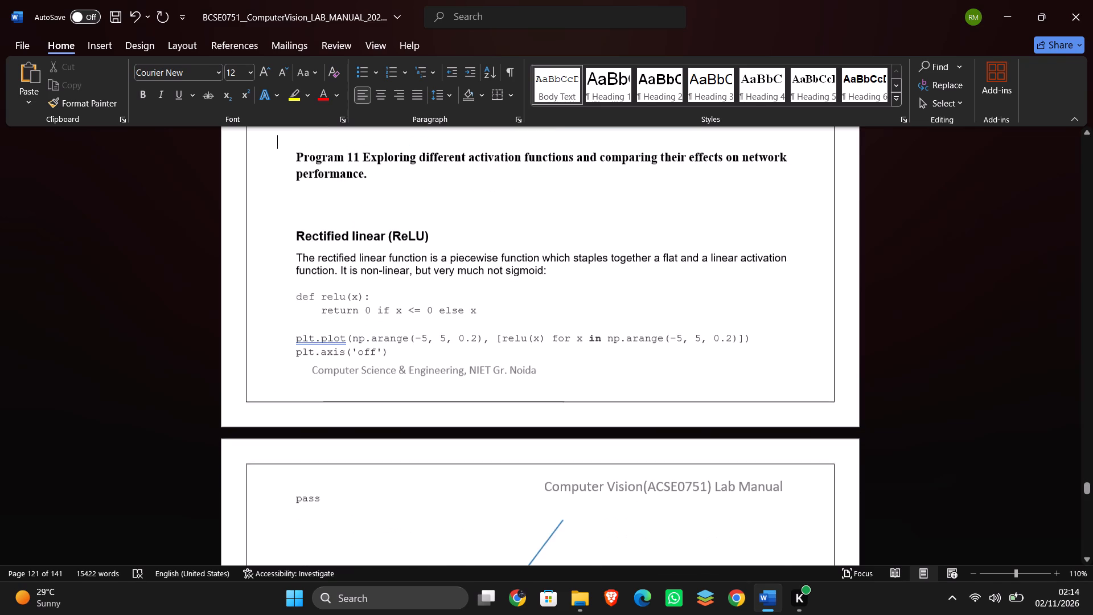
{"action": "scroll", "coordinate": [296, 335], "scroll_direction": "down", "scroll_amount": 1}
{"action": "key", "text": "Return"}
{"action": "key", "text": "Return"}
{"action": "key", "text": "Return"}
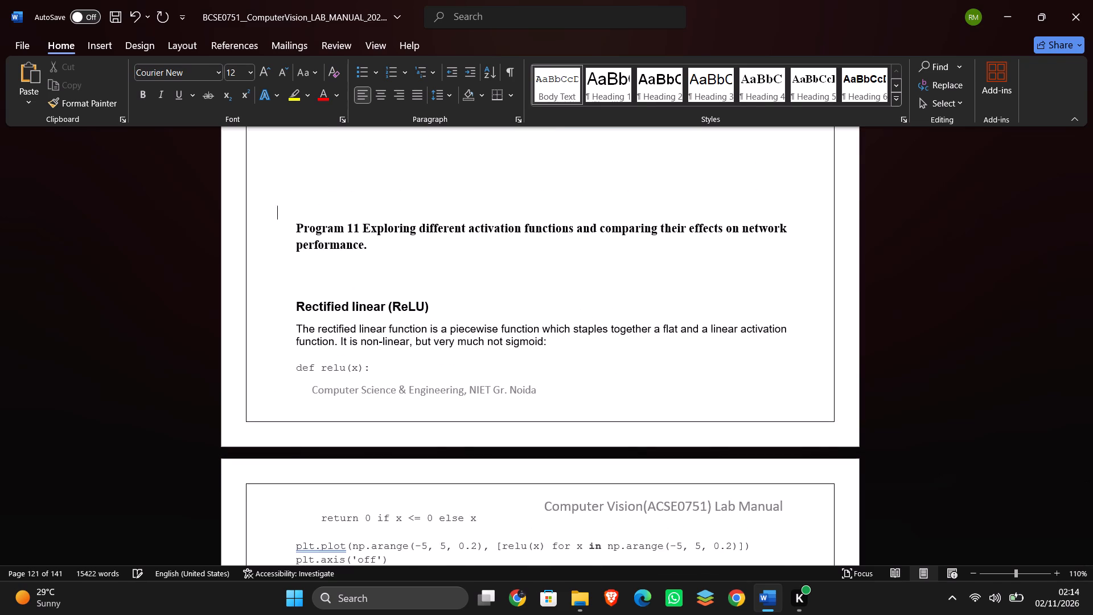
{"action": "key", "text": "Return"}
{"action": "key", "text": "Return"}
{"action": "key", "text": "Return"}
{"action": "key", "text": "Return"}
{"action": "key", "text": "Return"}
{"action": "key", "text": "Return"}
{"action": "key", "text": "Return"}
{"action": "key", "text": "Return"}
{"action": "key", "text": "Return"}
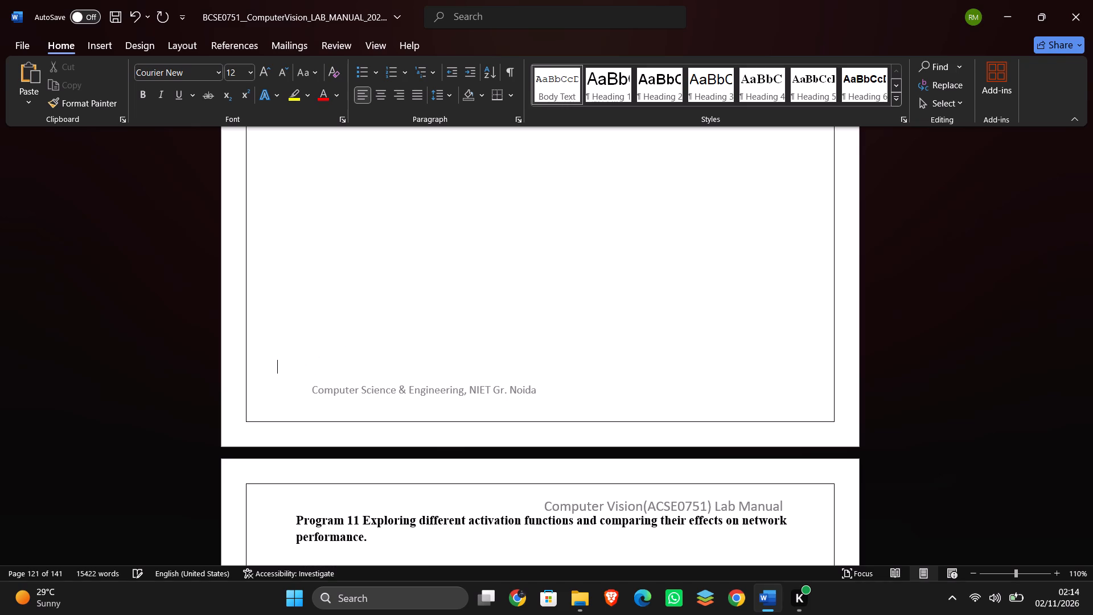
{"action": "scroll", "coordinate": [296, 335], "scroll_direction": "down", "scroll_amount": 2}
{"action": "key", "text": "Return"}
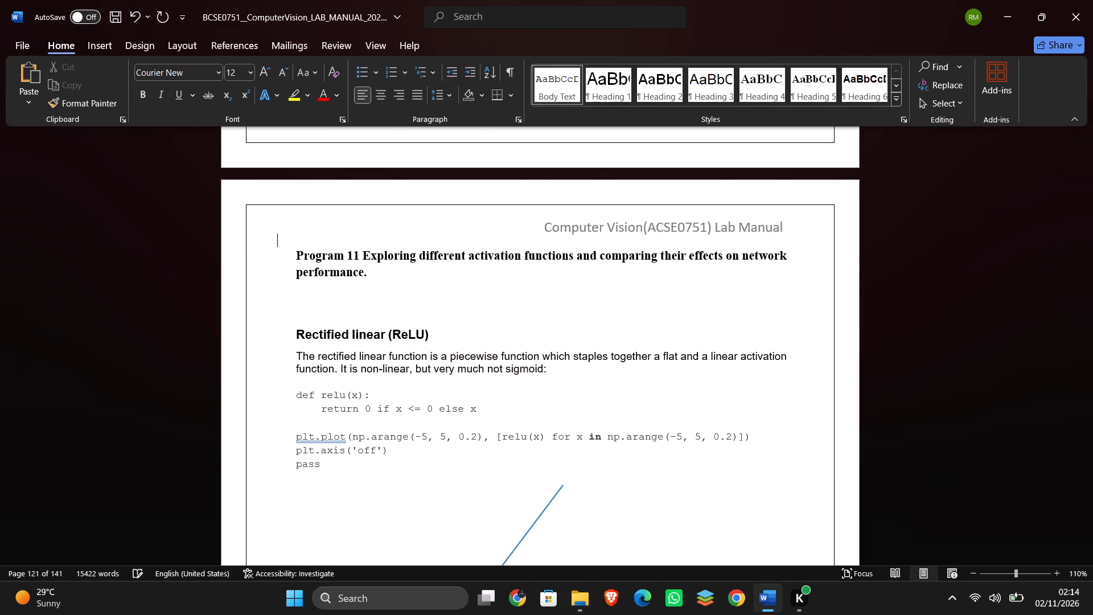
Split the Program 11 heading after the number so its "Exploring different activation functions" title starts on its own line.
{"action": "left_click_drag", "start_coordinate": [363, 254], "coordinate": [367, 279]}
{"action": "left_click", "coordinate": [367, 279]}
{"action": "left_click", "coordinate": [362, 256]}
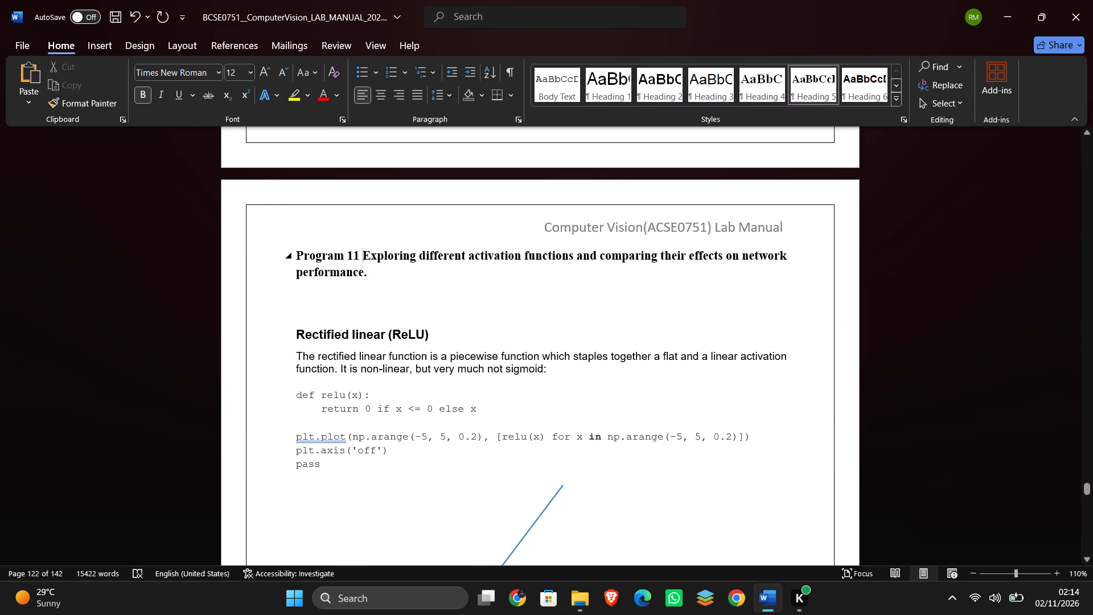
{"action": "key", "text": "BackSpace"}
{"action": "key", "text": "Return"}
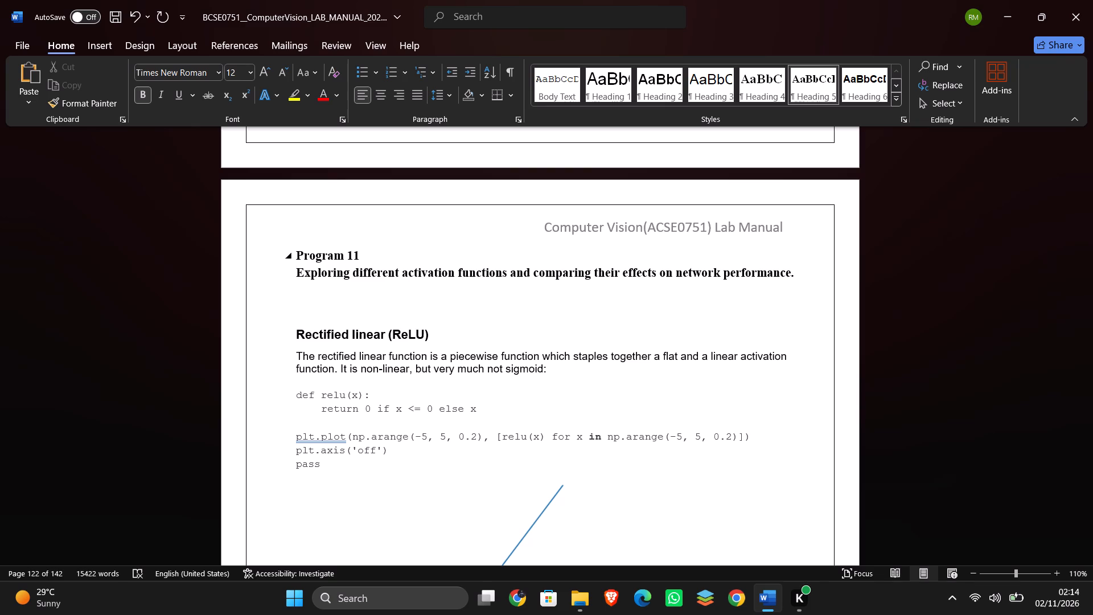
Center the "Program 11" heading line and set it to font size 20.
{"action": "left_click_drag", "start_coordinate": [371, 259], "coordinate": [314, 258]}
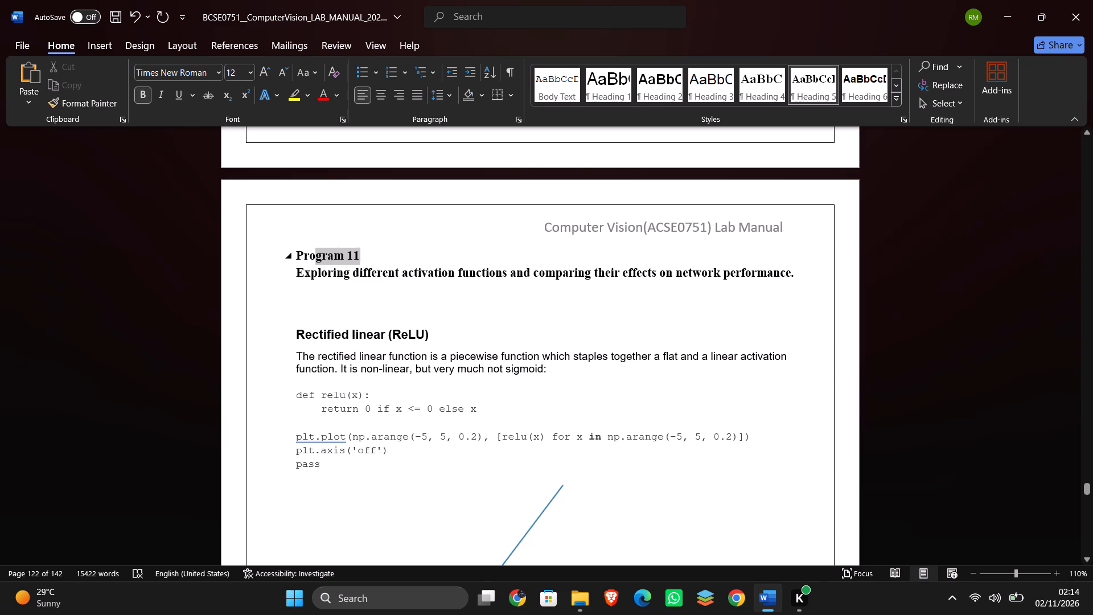
{"action": "left_click_drag", "start_coordinate": [314, 258], "coordinate": [289, 260]}
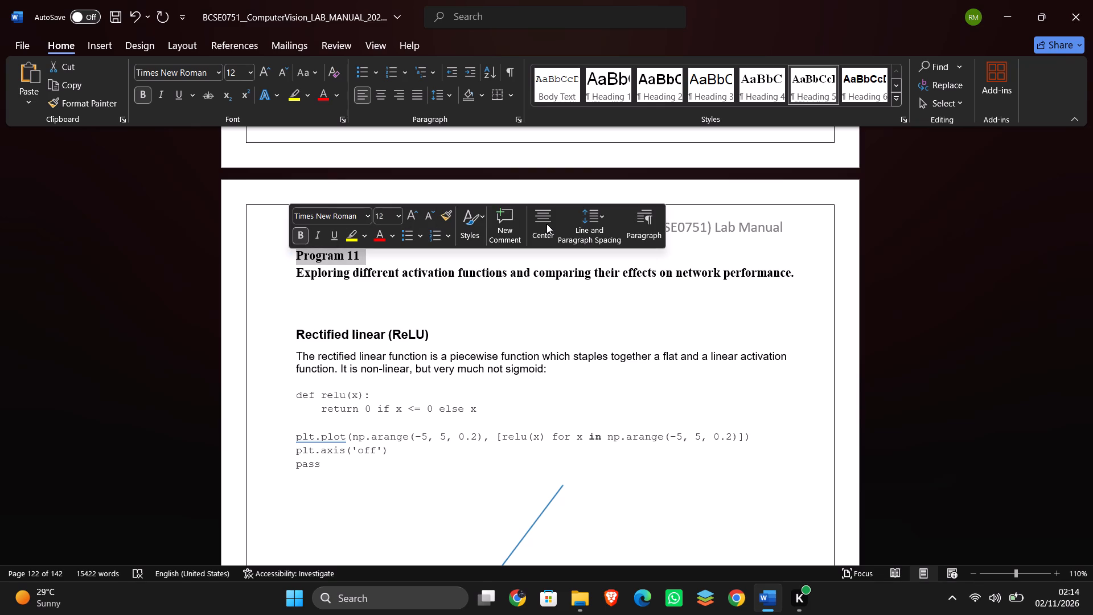
{"action": "left_click", "coordinate": [546, 224]}
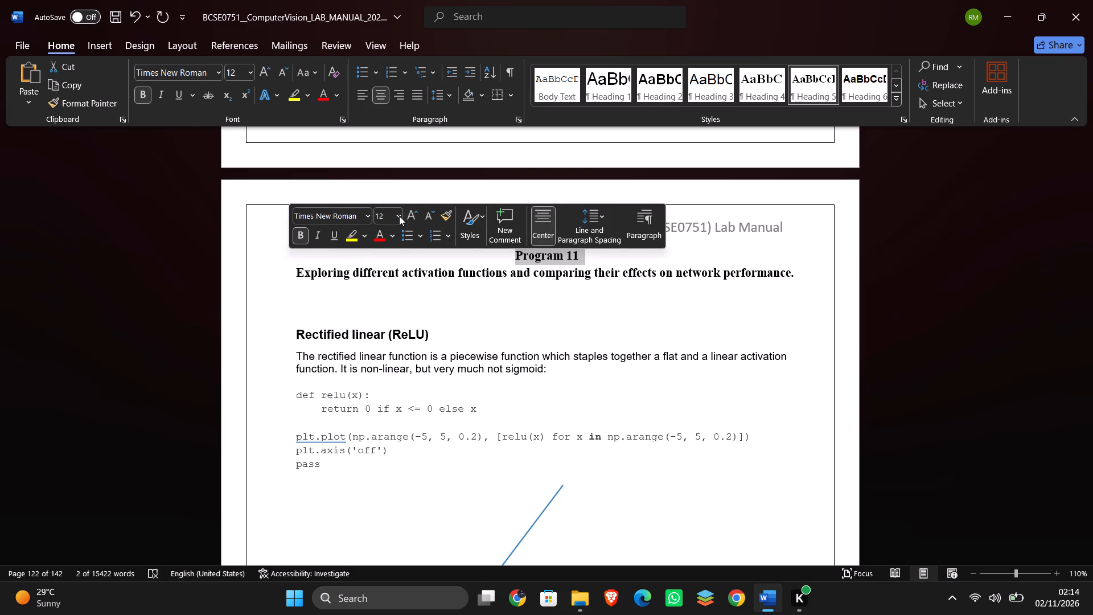
{"action": "left_click", "coordinate": [399, 216]}
{"action": "left_click", "coordinate": [391, 365]}
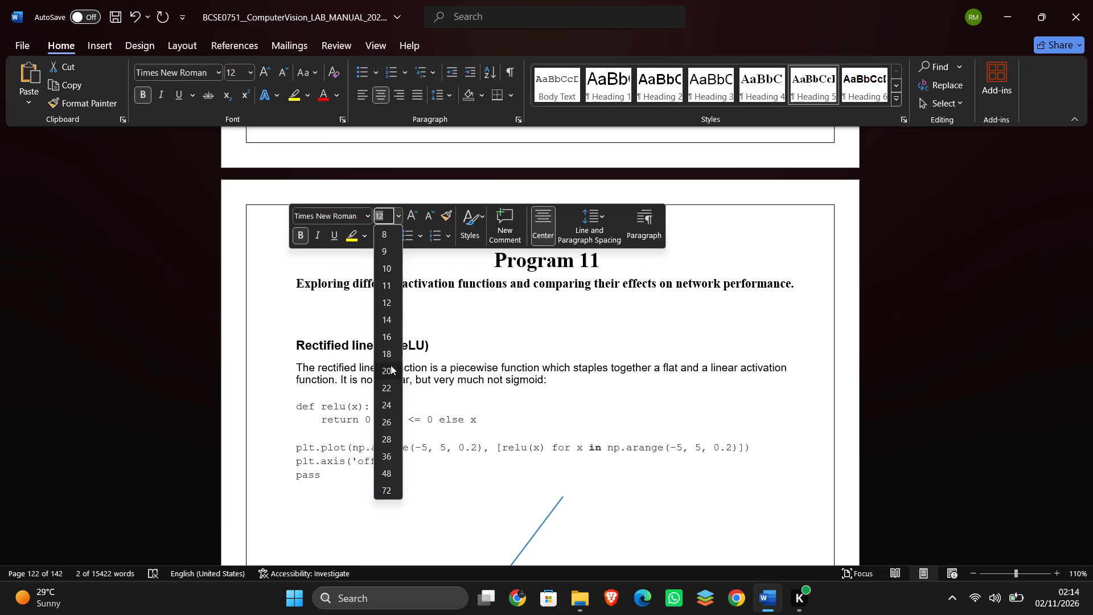
Set the "Exploring different activation functions" title line under Program 11 to font size 14.
{"action": "triple_click", "coordinate": [427, 290]}
{"action": "left_click", "coordinate": [427, 290]}
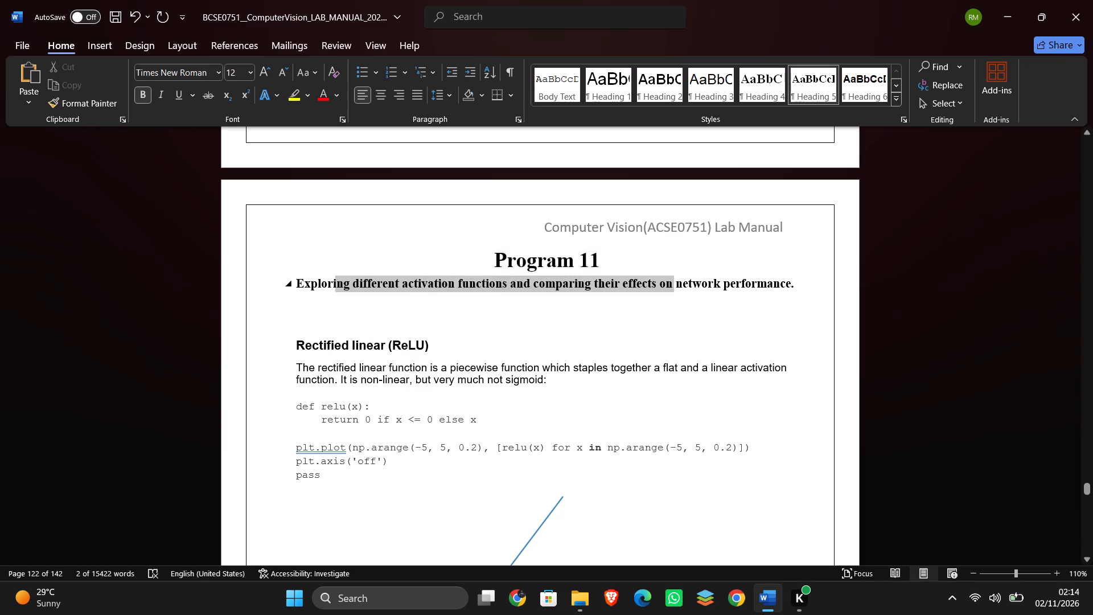
{"action": "triple_click", "coordinate": [479, 288]}
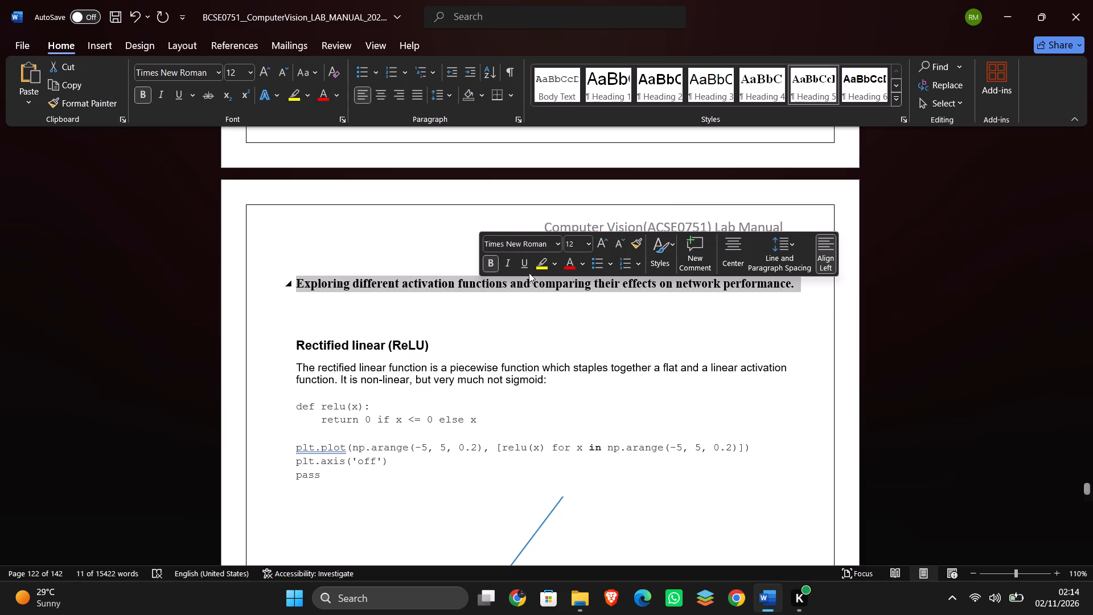
{"action": "left_click", "coordinate": [586, 243]}
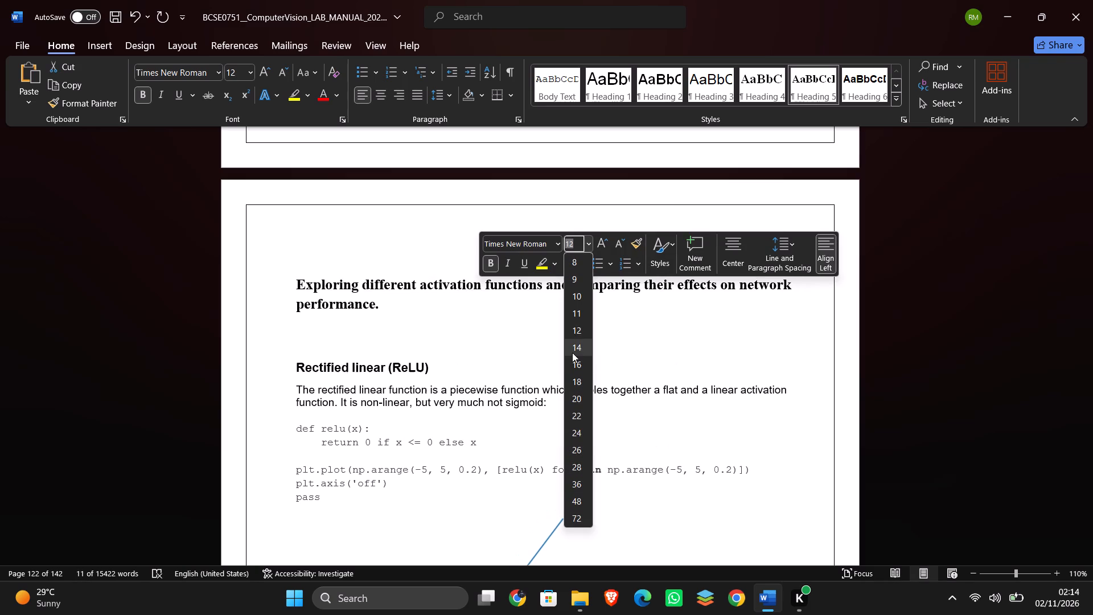
{"action": "left_click", "coordinate": [574, 347]}
Reduce the gap between the Program 11 title and the "Rectified linear (ReLU)" subheading to a single blank line.
{"action": "left_click", "coordinate": [508, 342]}
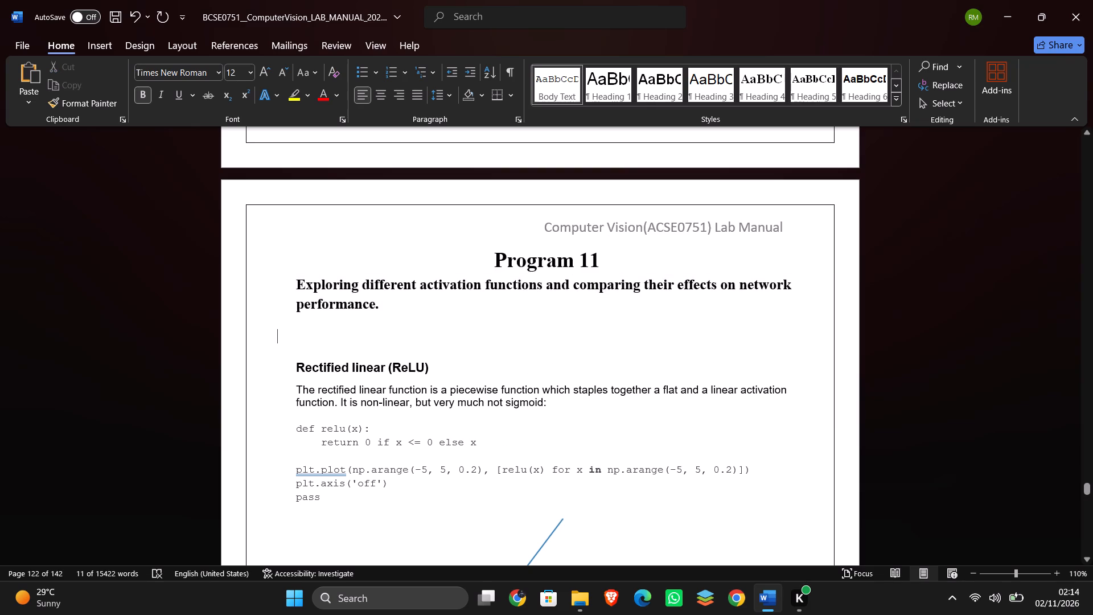
{"action": "scroll", "coordinate": [508, 342], "scroll_direction": "down", "scroll_amount": 1}
{"action": "key", "text": "BackSpace"}
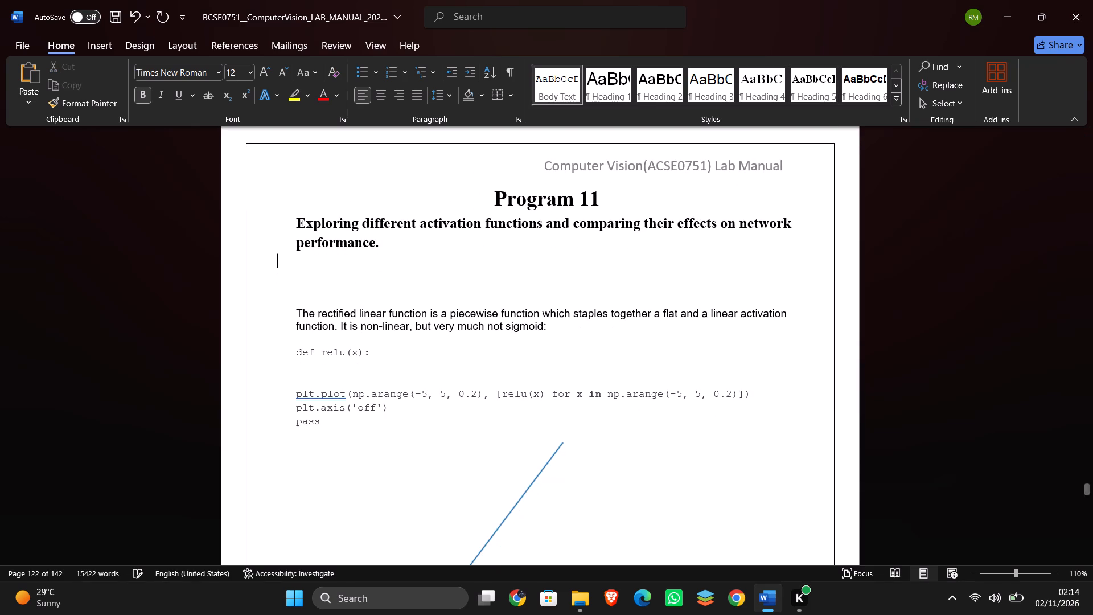
{"action": "key", "text": "BackSpace"}
{"action": "key", "text": "Down"}
{"action": "key", "text": "BackSpace"}
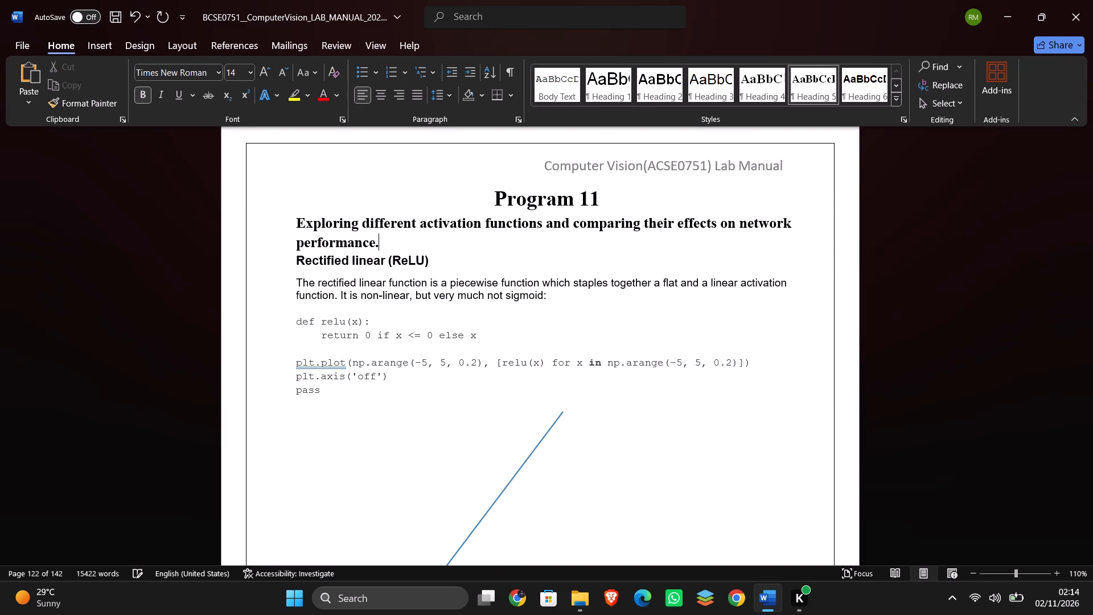
{"action": "key", "text": "Return"}
Add a new empty line directly below "clf = Sequential()" under the ReLU plot.
{"action": "scroll", "coordinate": [379, 313], "scroll_direction": "down", "scroll_amount": 1}
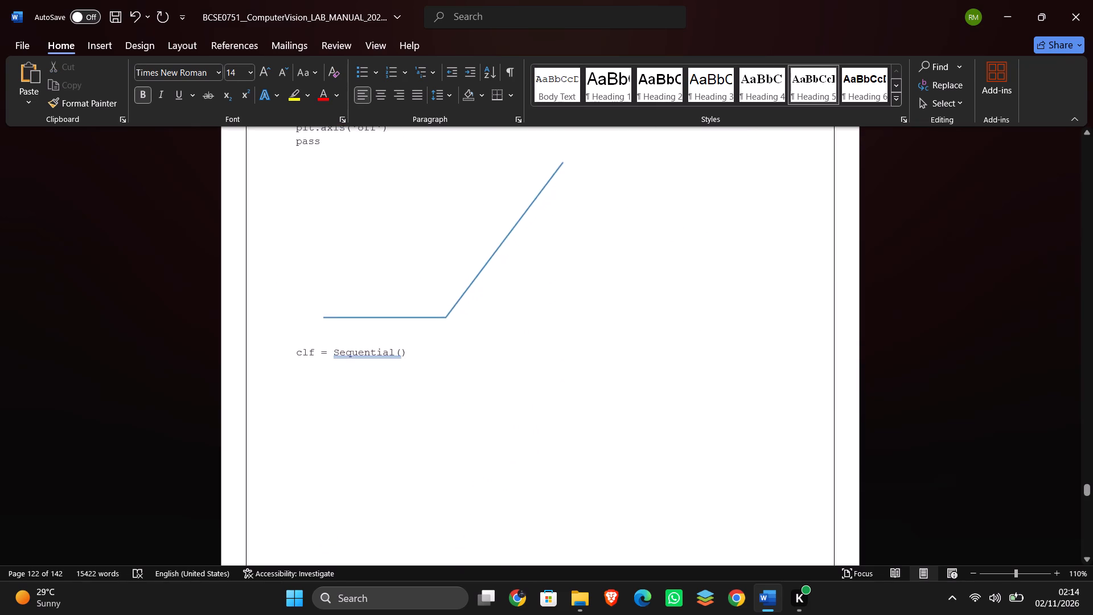
{"action": "scroll", "coordinate": [379, 313], "scroll_direction": "down", "scroll_amount": 3}
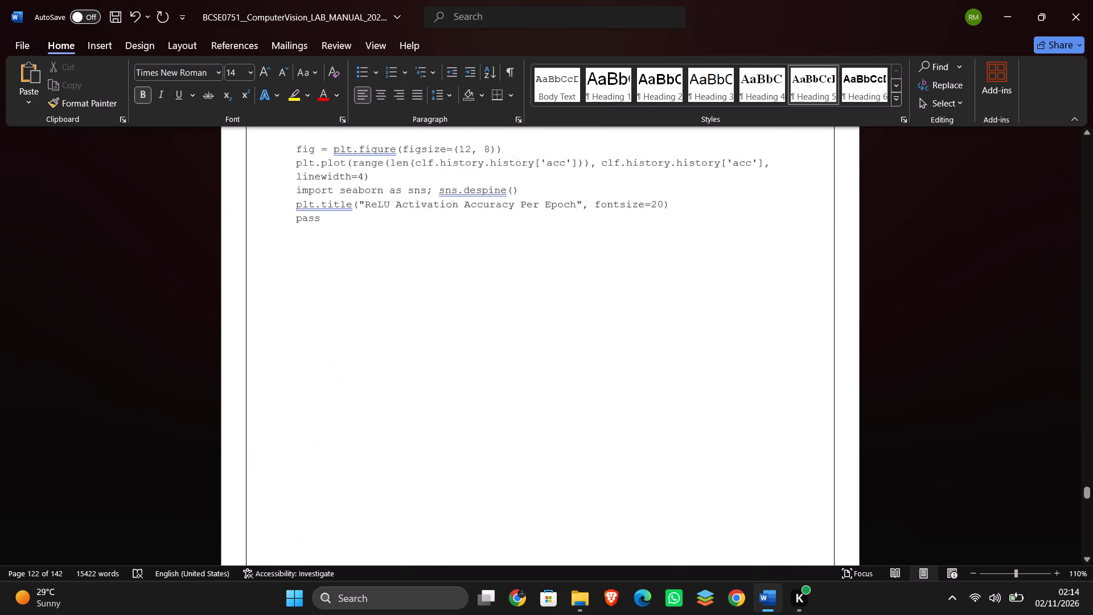
{"action": "scroll", "coordinate": [379, 313], "scroll_direction": "down", "scroll_amount": 2}
{"action": "scroll", "coordinate": [379, 313], "scroll_direction": "up", "scroll_amount": 3}
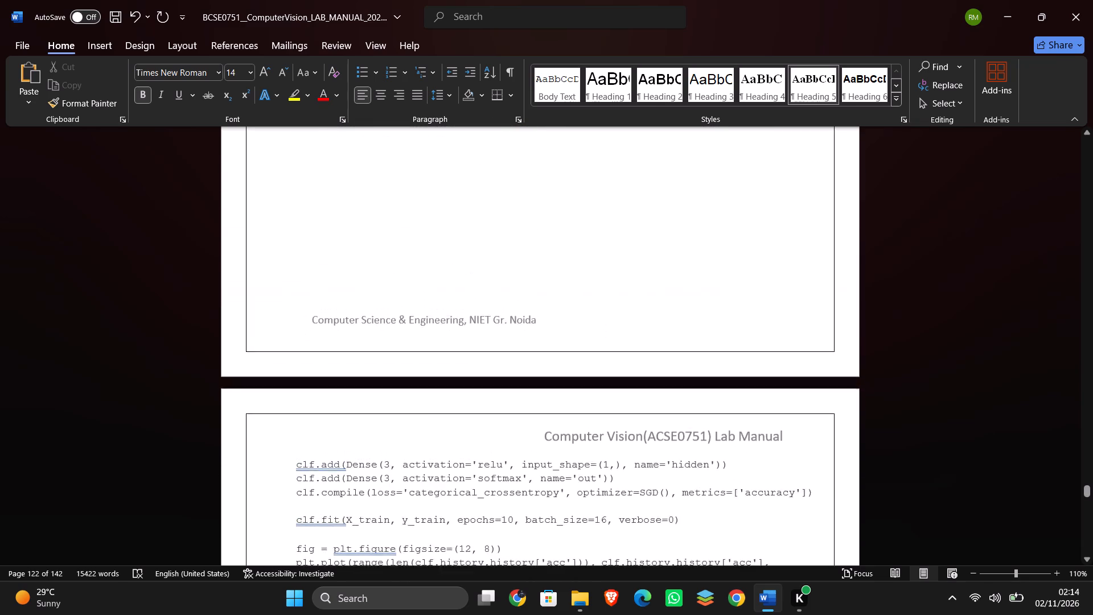
{"action": "scroll", "coordinate": [379, 313], "scroll_direction": "up", "scroll_amount": 1}
{"action": "scroll", "coordinate": [368, 412], "scroll_direction": "down", "scroll_amount": 1}
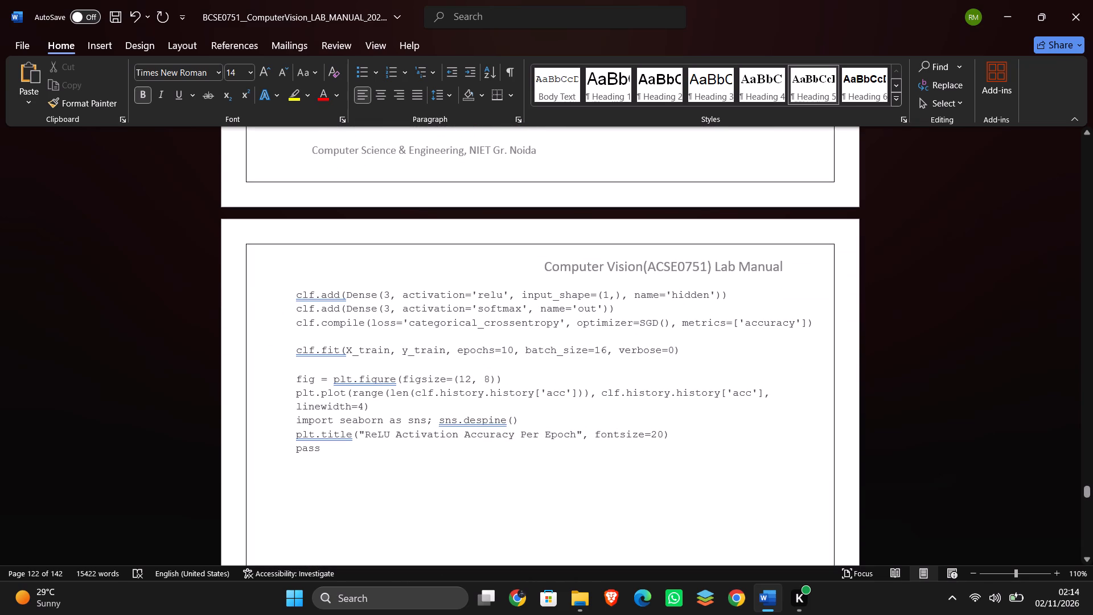
{"action": "left_click", "coordinate": [306, 272]}
{"action": "key", "text": "BackSpace"}
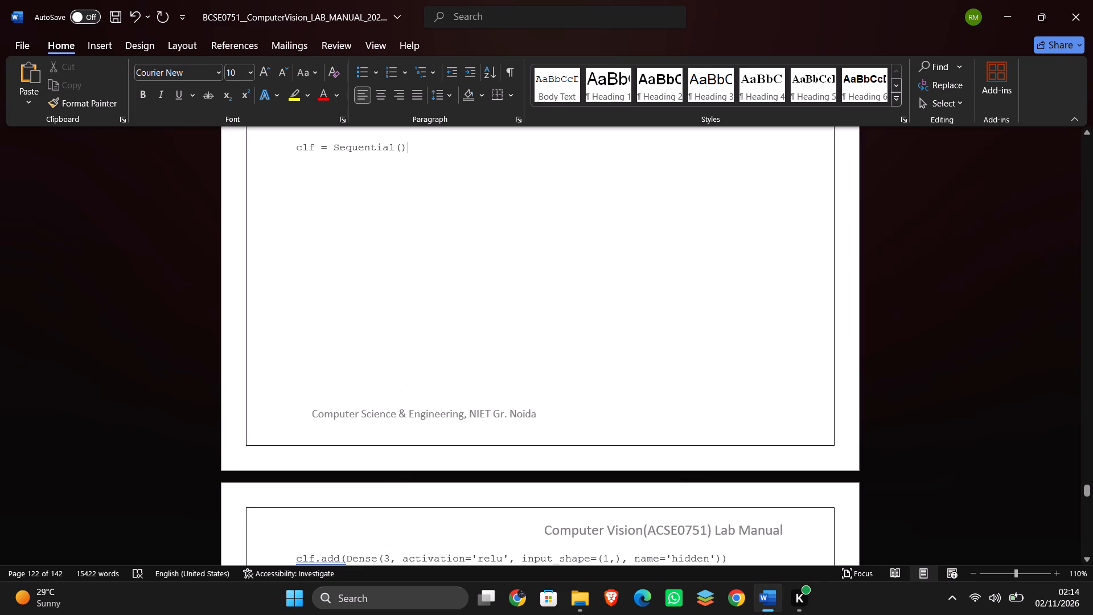
{"action": "key", "text": "Return"}
{"action": "key", "text": "BackSpace"}
{"action": "key", "text": "Return"}
{"action": "key", "text": "Return"}
Move the code from the relu "clf.add" line through "pass" off the following page to directly below "clf = Sequential()".
{"action": "scroll", "coordinate": [437, 165], "scroll_direction": "down", "scroll_amount": 1}
{"action": "left_click_drag", "start_coordinate": [294, 273], "coordinate": [347, 427]}
{"action": "key", "text": "ctrl+x"}
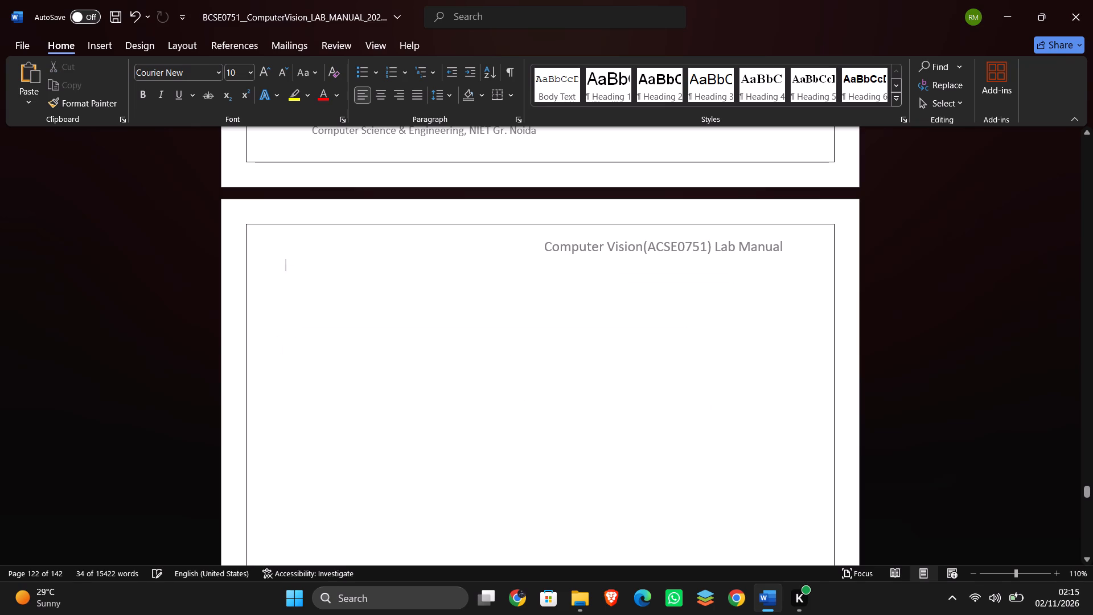
{"action": "scroll", "coordinate": [347, 427], "scroll_direction": "up", "scroll_amount": 1}
{"action": "left_click", "coordinate": [318, 223]}
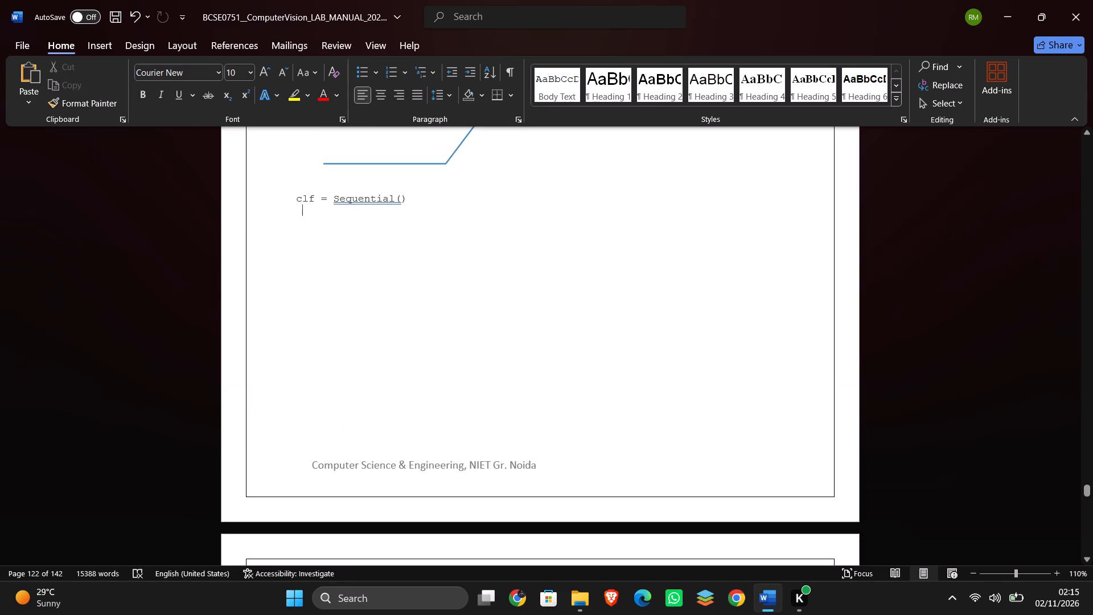
{"action": "key", "text": "ctrl+v"}
{"action": "left_click", "coordinate": [318, 223]}
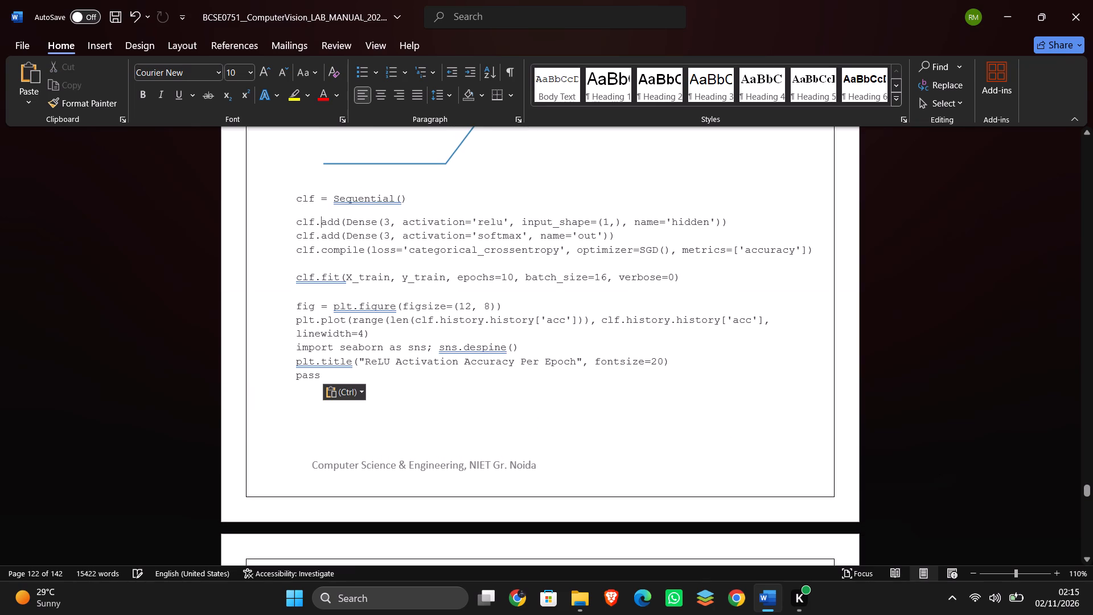
Delete the leftover blank page between the ReLU code and the Program 12 heading.
{"action": "scroll", "coordinate": [376, 305], "scroll_direction": "down", "scroll_amount": 4}
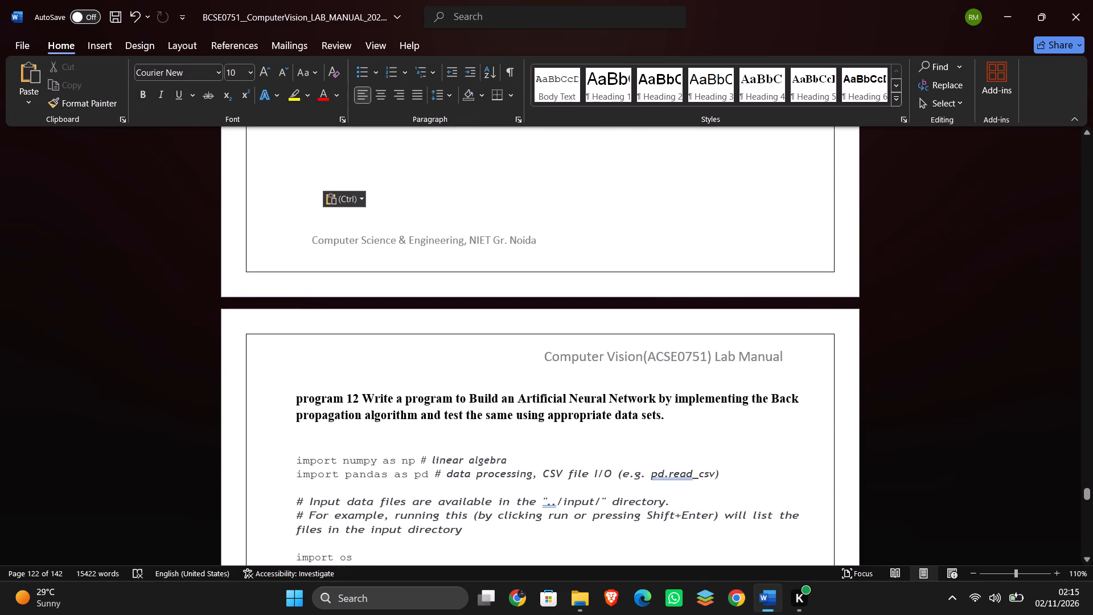
{"action": "left_click", "coordinate": [328, 369]}
{"action": "key", "text": "BackSpace"}
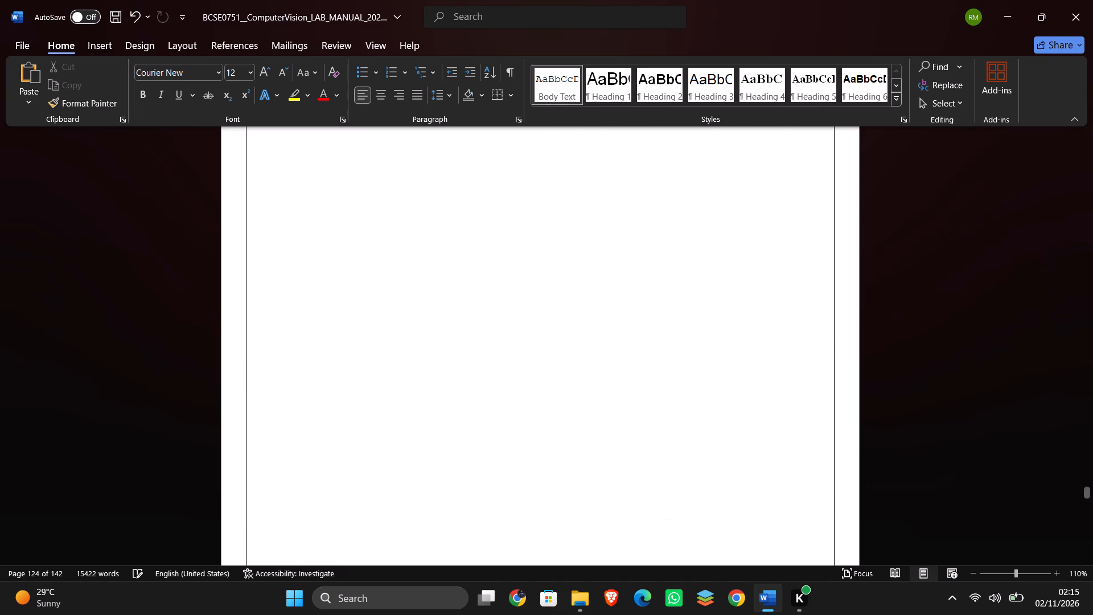
{"action": "scroll", "coordinate": [328, 369], "scroll_direction": "up", "scroll_amount": 3}
{"action": "scroll", "coordinate": [328, 369], "scroll_direction": "down", "scroll_amount": 1}
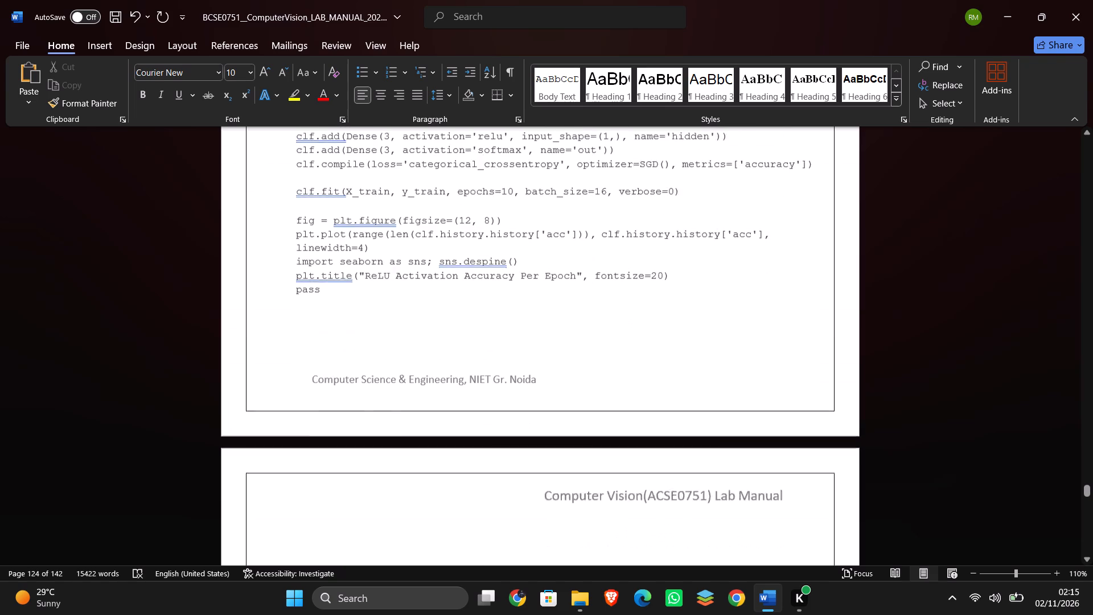
{"action": "scroll", "coordinate": [328, 369], "scroll_direction": "down", "scroll_amount": 1}
{"action": "left_click", "coordinate": [393, 348]}
{"action": "right_click", "coordinate": [393, 348]}
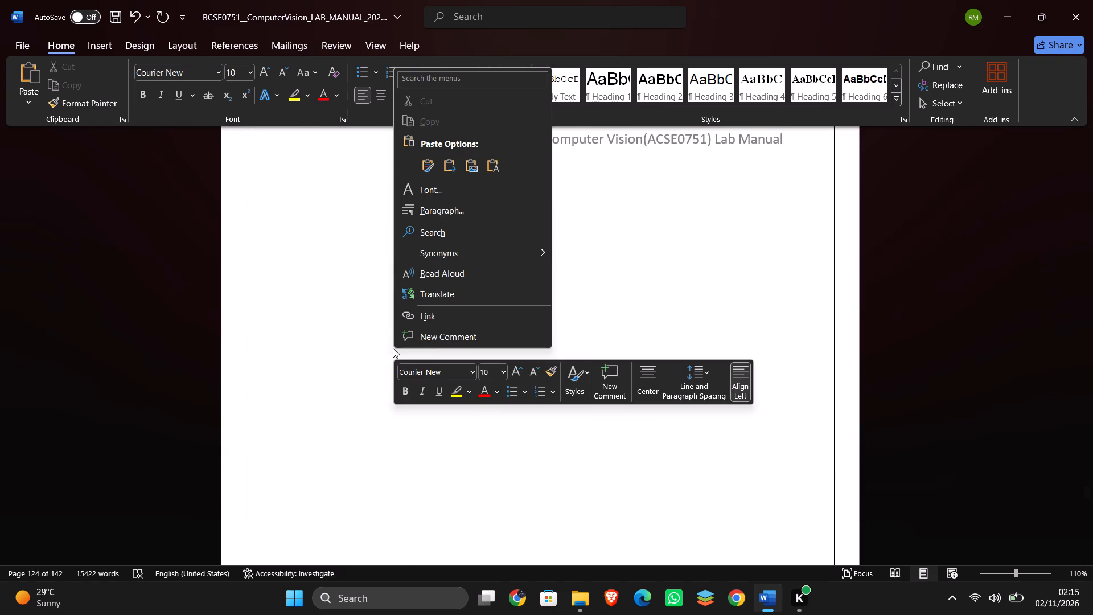
{"action": "left_click", "coordinate": [323, 376]}
{"action": "right_click", "coordinate": [323, 376]}
{"action": "left_click", "coordinate": [323, 376]}
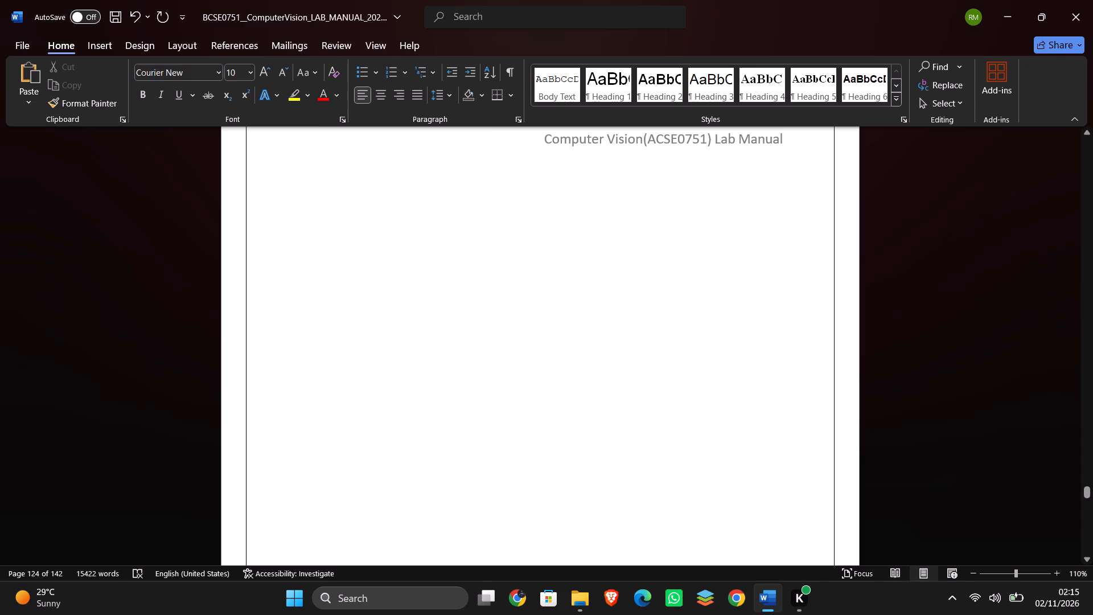
{"action": "key", "text": "Delete"}
{"action": "scroll", "coordinate": [323, 376], "scroll_direction": "up", "scroll_amount": 3}
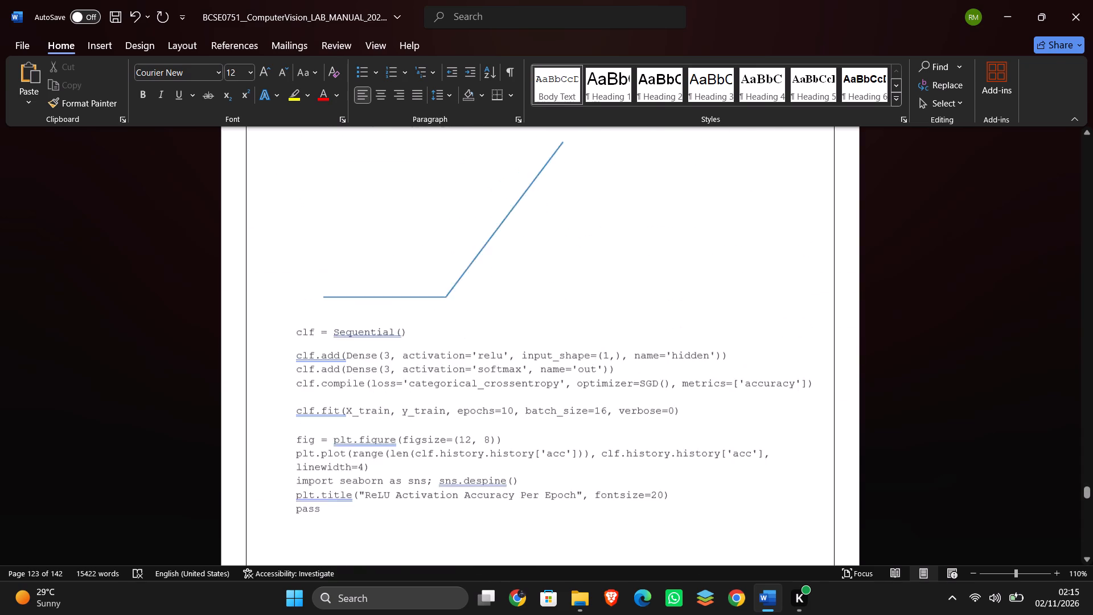
Split the Program 12 heading after the number so its "Write a program to Build an Artificial Neural Network" title starts on its own line.
{"action": "scroll", "coordinate": [323, 376], "scroll_direction": "down", "scroll_amount": 4}
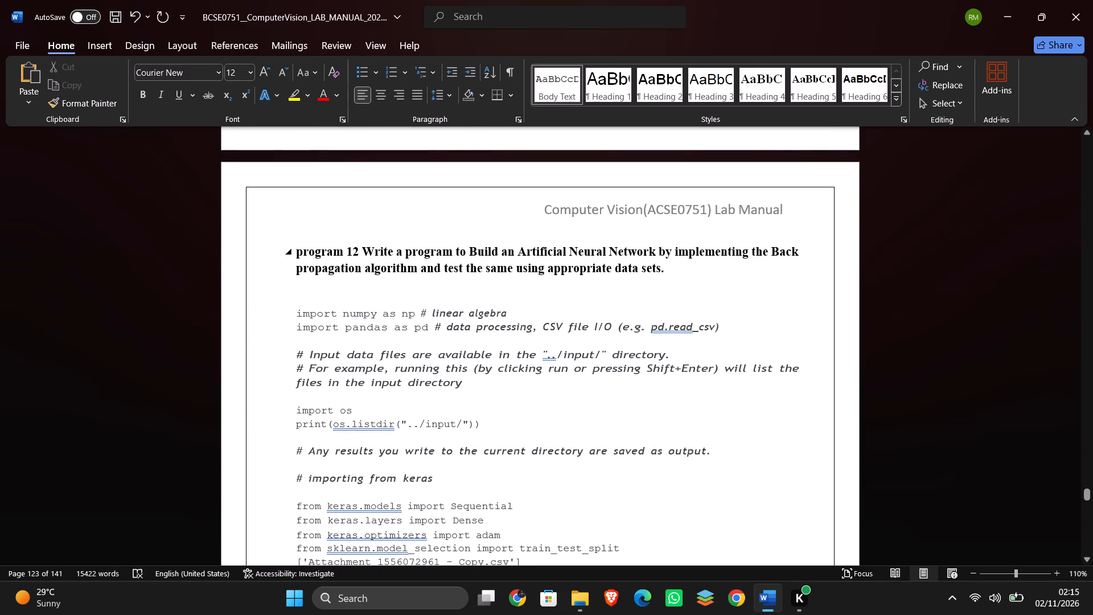
{"action": "left_click", "coordinate": [361, 251]}
{"action": "key", "text": "Return"}
{"action": "key", "text": "BackSpace"}
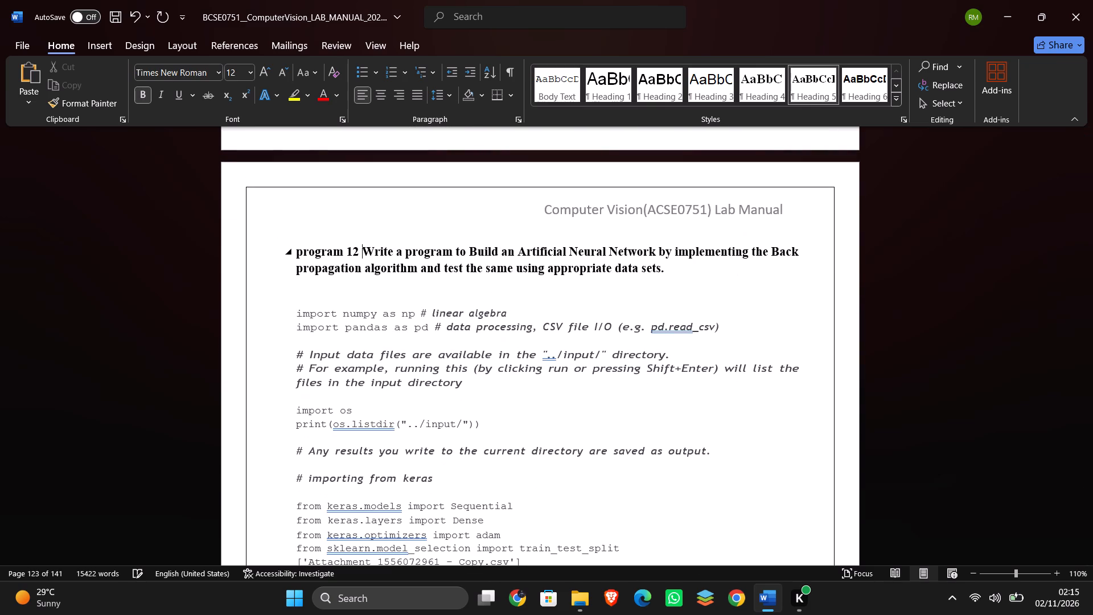
{"action": "key", "text": "BackSpace"}
{"action": "key", "text": "Return"}
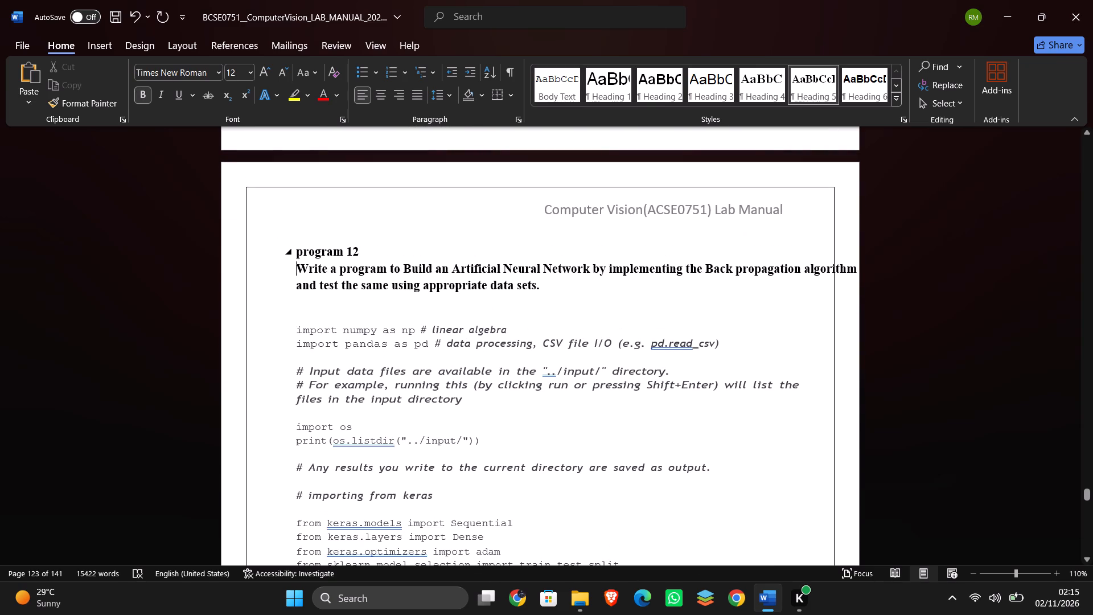
Set the "program 12" heading line to font size 20 and center it.
{"action": "left_click_drag", "start_coordinate": [381, 250], "coordinate": [292, 256]}
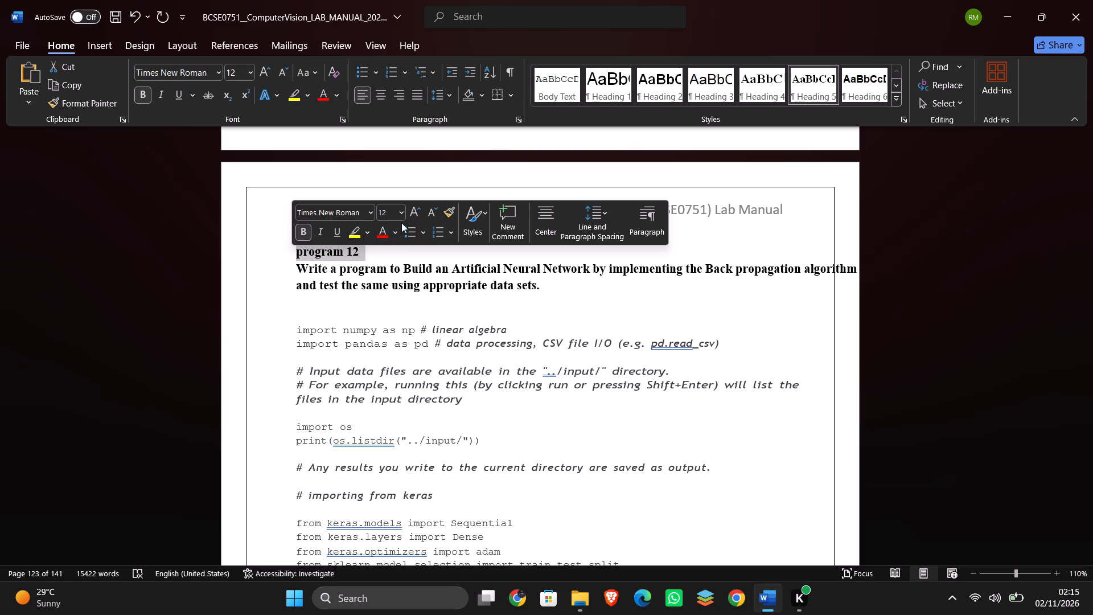
{"action": "left_click", "coordinate": [403, 216]}
{"action": "left_click", "coordinate": [392, 367]}
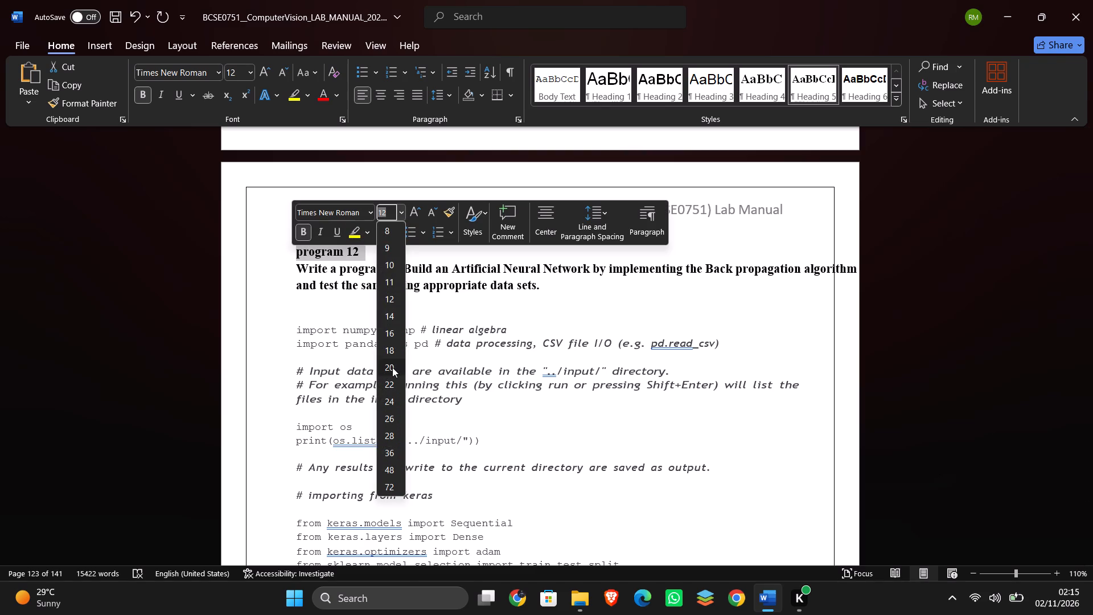
{"action": "left_click", "coordinate": [549, 222]}
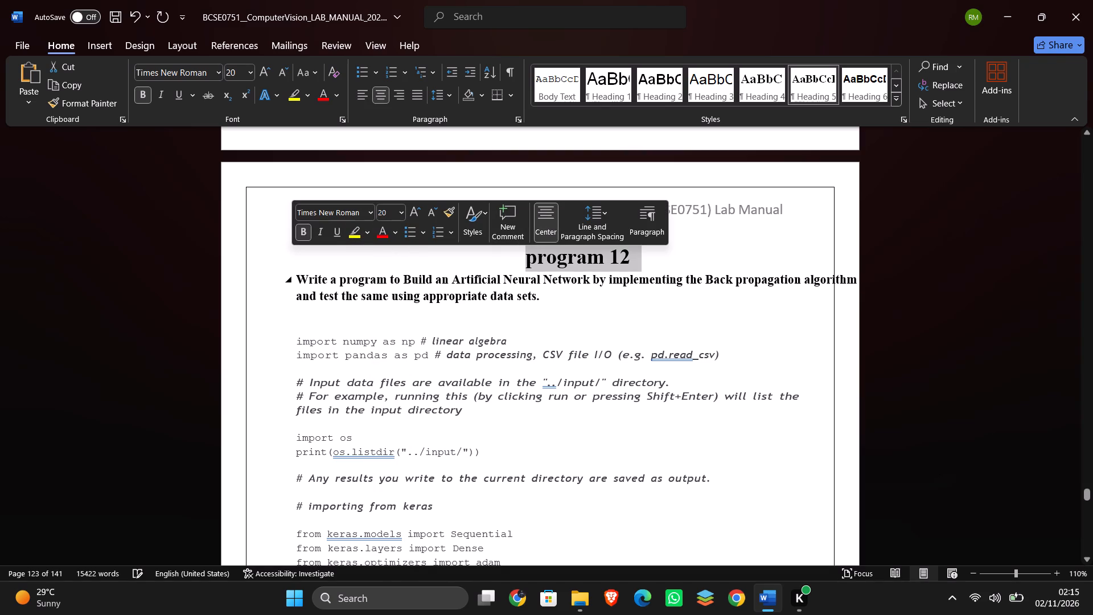
Set the two-line Artificial Neural Network title under the program 12 heading to font size 14.
{"action": "left_click_drag", "start_coordinate": [544, 294], "coordinate": [305, 281]}
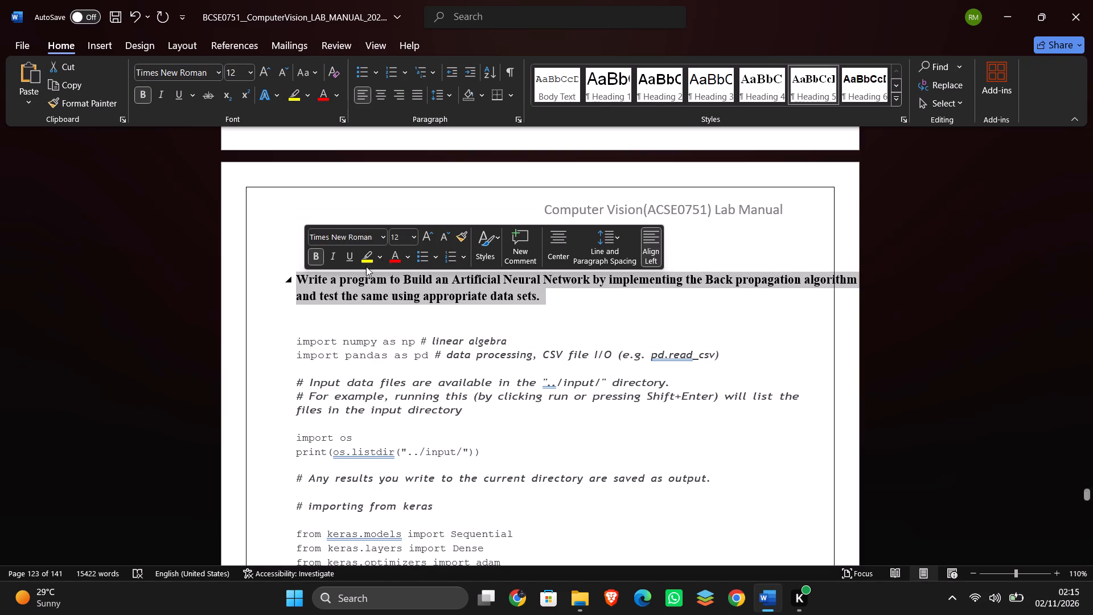
{"action": "left_click", "coordinate": [414, 235]}
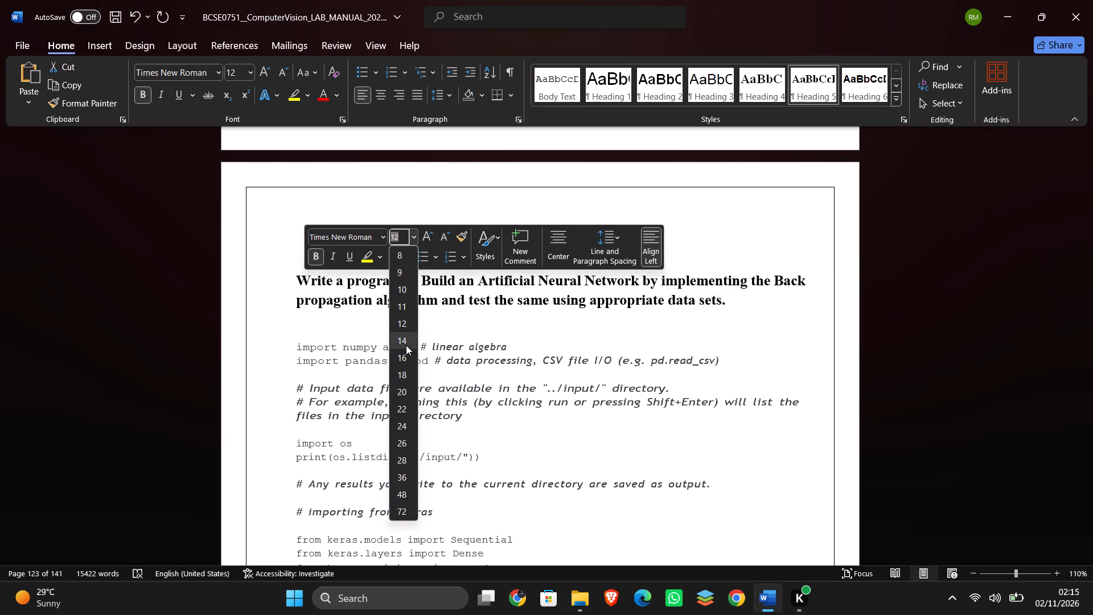
{"action": "left_click", "coordinate": [406, 345]}
Remove one blank line between the program 12 title and the "import numpy as np" code line.
{"action": "left_click", "coordinate": [343, 347]}
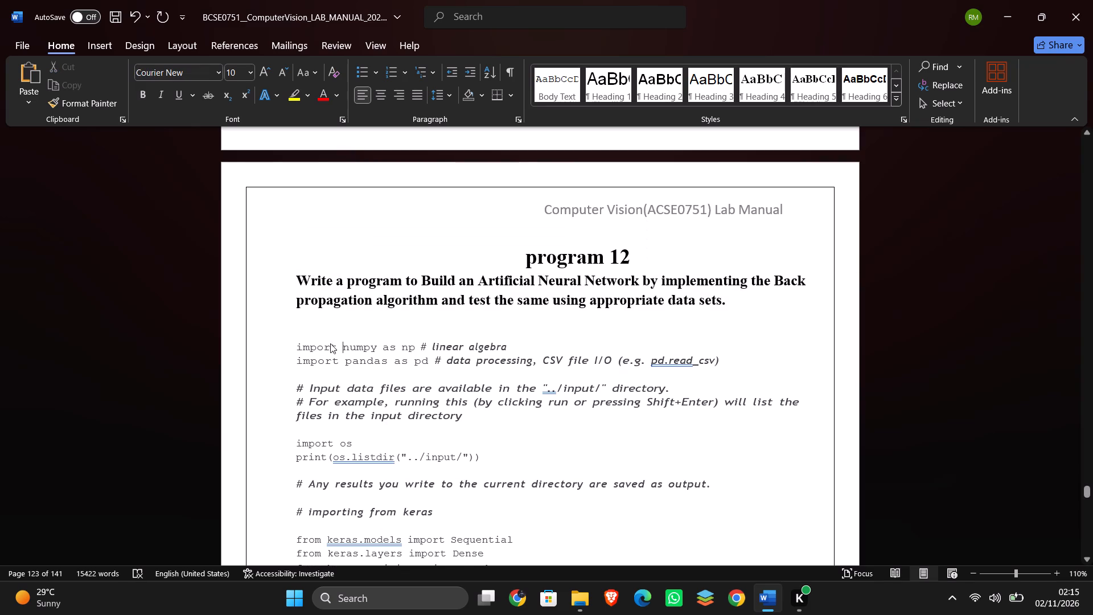
{"action": "left_click", "coordinate": [323, 339]}
{"action": "key", "text": "BackSpace"}
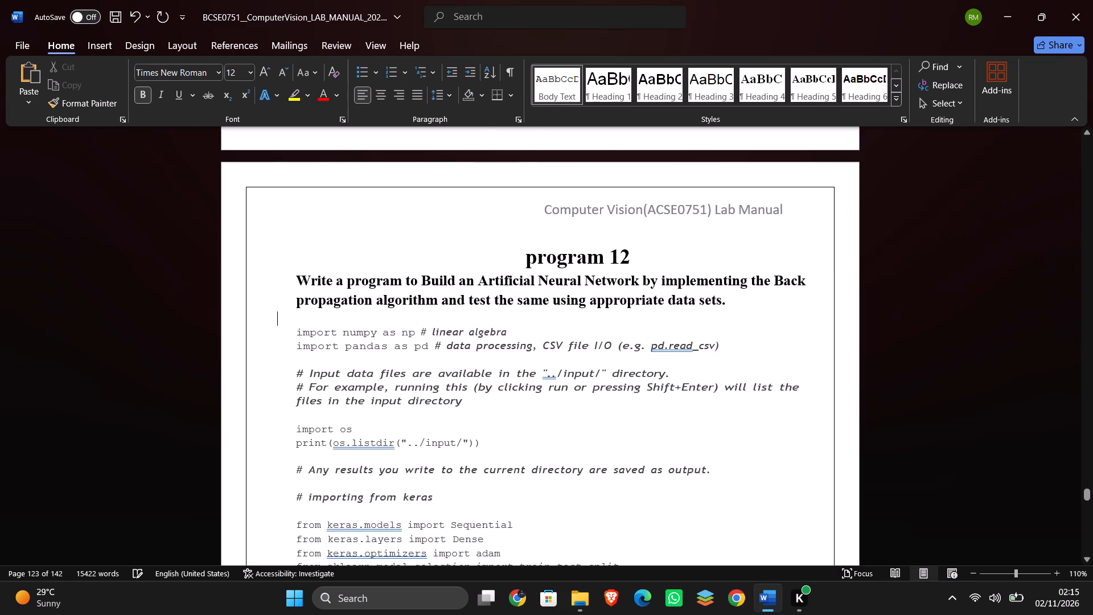
Split the Experiment 13 heading after the number so "Implement a program for Basic image operations" starts on its own line.
{"action": "scroll", "coordinate": [323, 339], "scroll_direction": "down", "scroll_amount": 3}
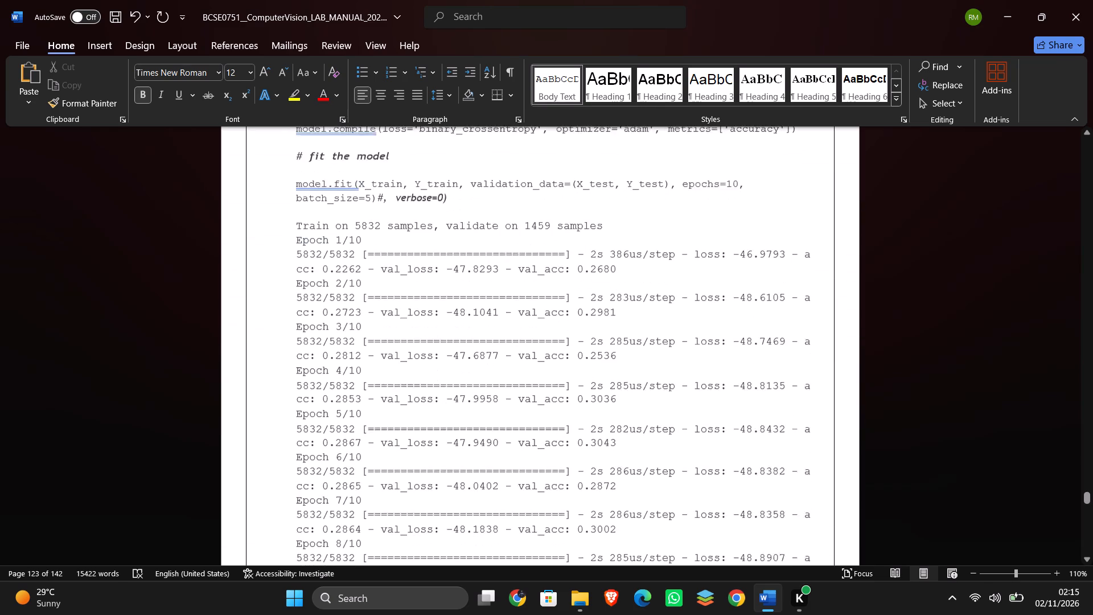
{"action": "scroll", "coordinate": [323, 339], "scroll_direction": "down", "scroll_amount": 3}
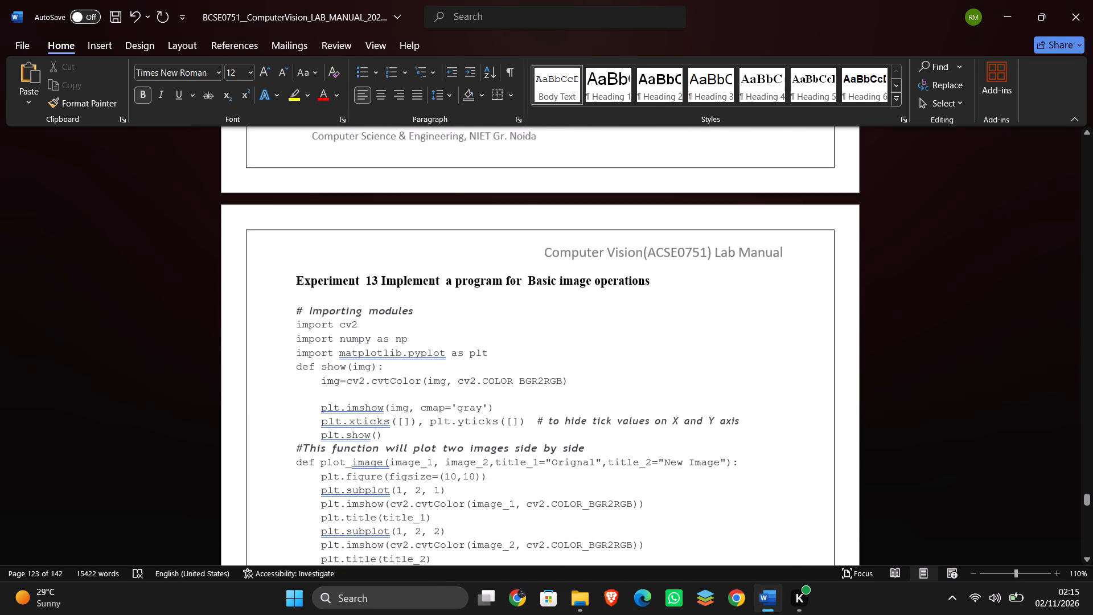
{"action": "left_click", "coordinate": [377, 279]}
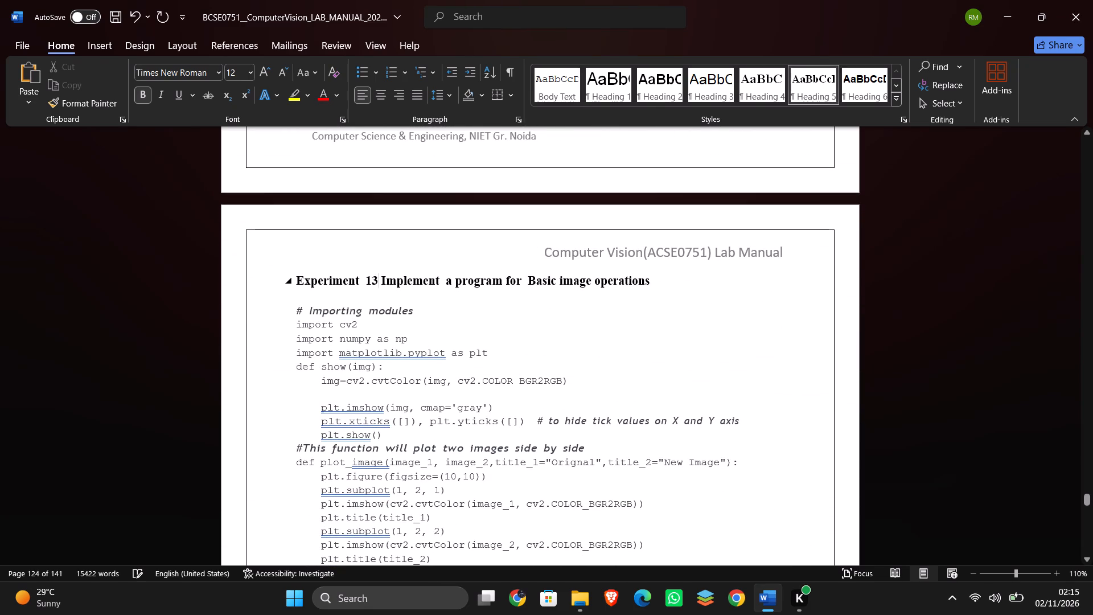
{"action": "key", "text": "Return"}
{"action": "key", "text": "Right"}
{"action": "key", "text": "BackSpace"}
{"action": "key", "text": "BackSpace"}
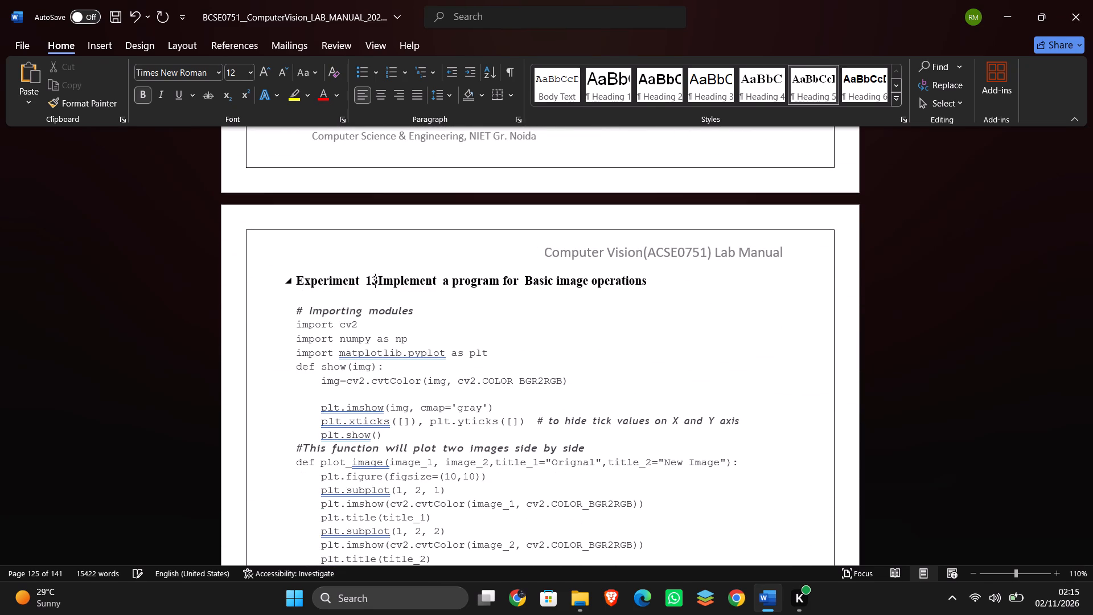
{"action": "key", "text": "Return"}
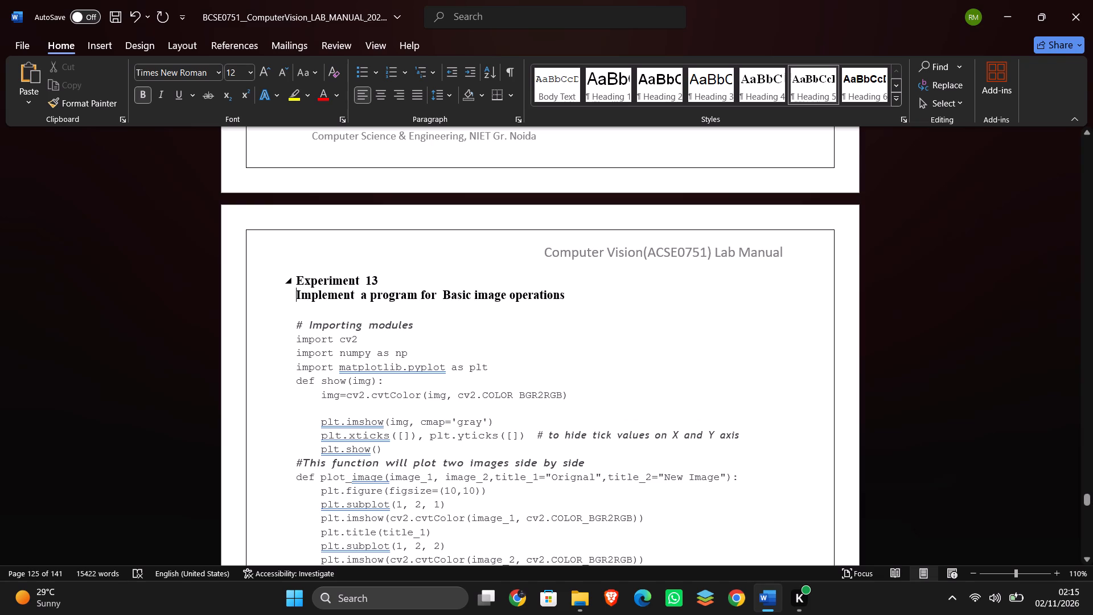
Set the "Experiment 13" heading line to font size 20 and center it.
{"action": "left_click_drag", "start_coordinate": [389, 284], "coordinate": [295, 281]}
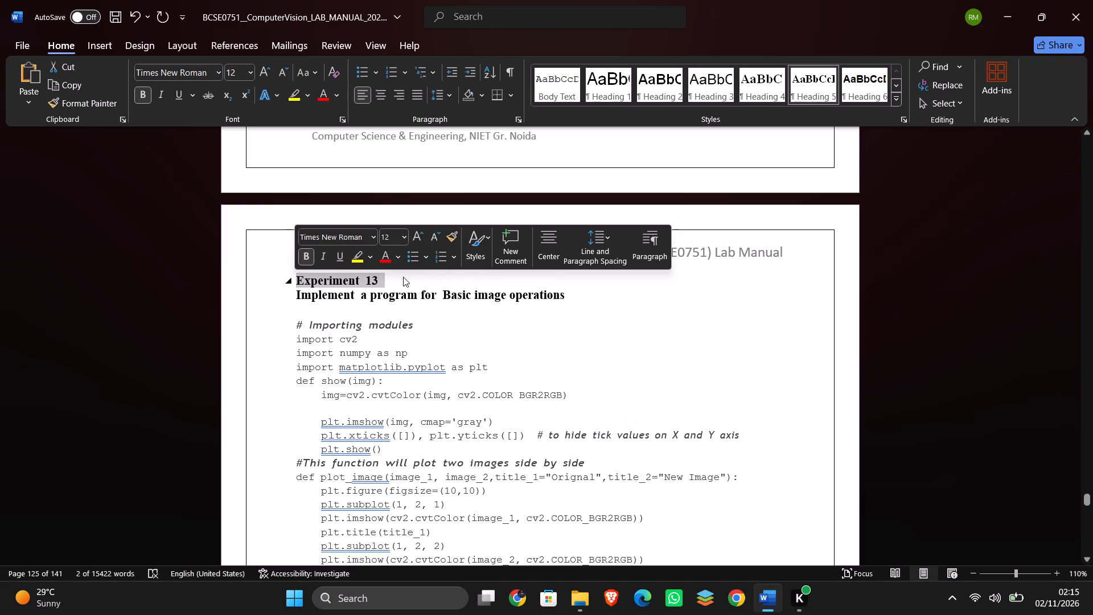
{"action": "left_click", "coordinate": [404, 239]}
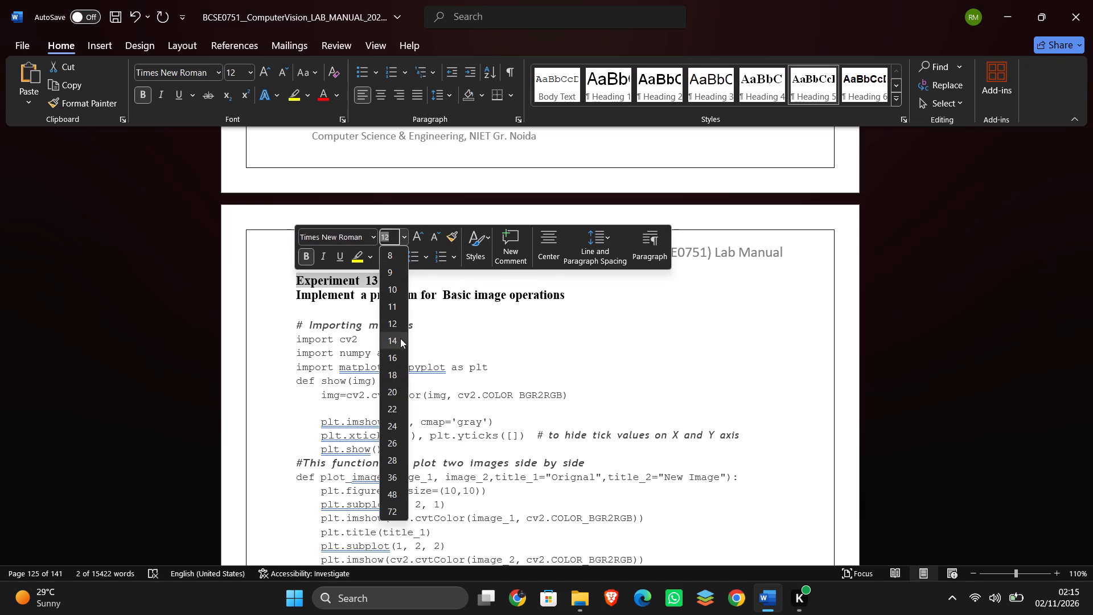
{"action": "left_click", "coordinate": [398, 394]}
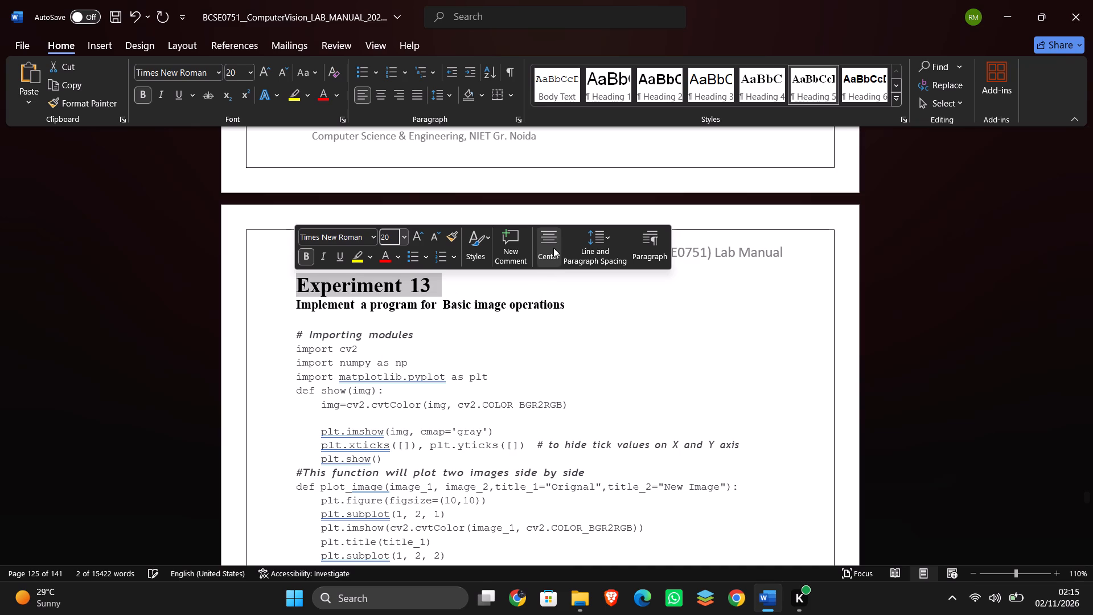
{"action": "left_click", "coordinate": [548, 247]}
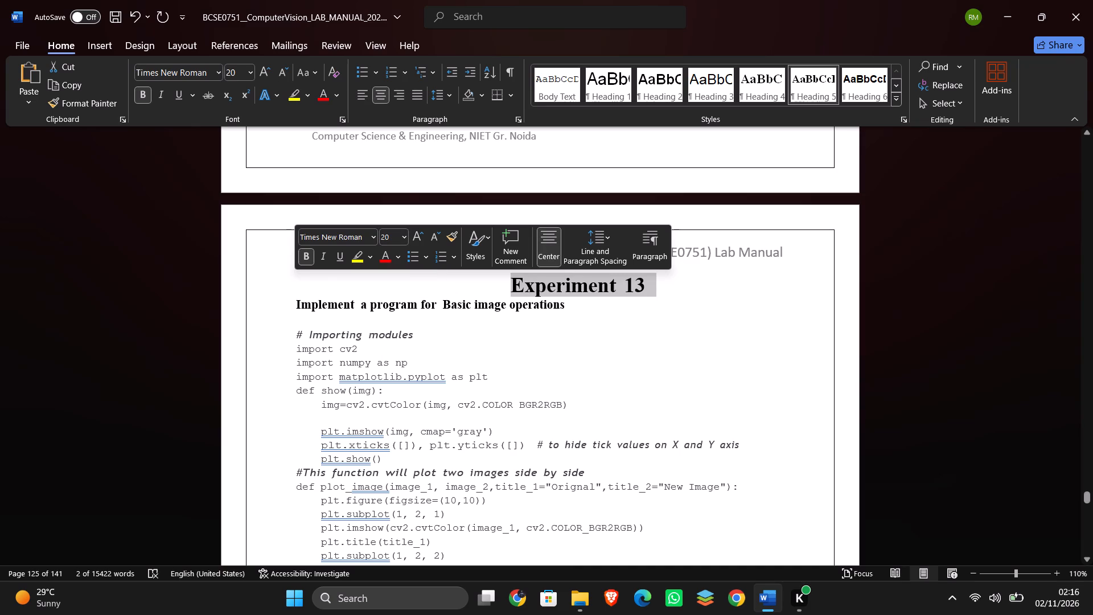
Set the "Implement a program for Basic image operations" title under the Experiment 13 heading to font size 14.
{"action": "left_click", "coordinate": [536, 343]}
{"action": "triple_click", "coordinate": [541, 305]}
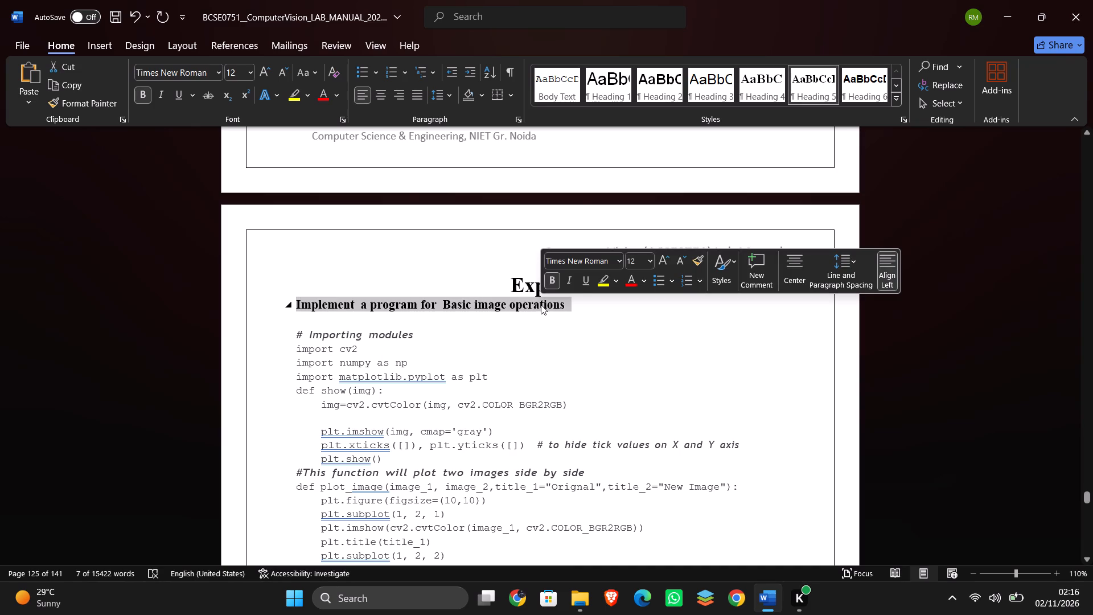
{"action": "left_click", "coordinate": [647, 261]}
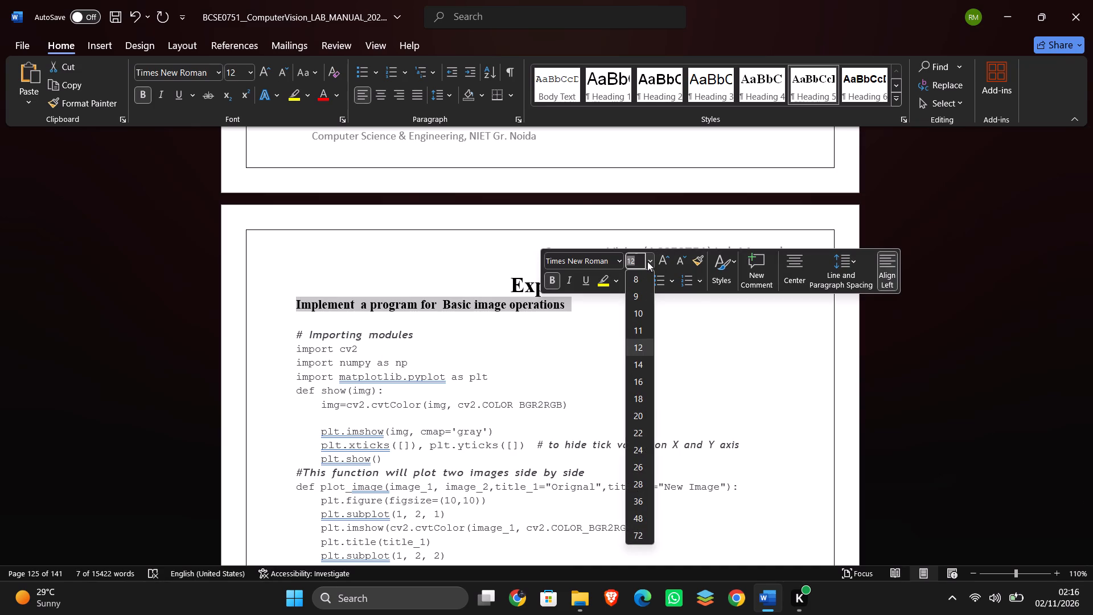
{"action": "left_click", "coordinate": [636, 362]}
{"action": "left_click", "coordinate": [582, 350]}
Remove the blank line between the cv2.cvtColor and plt.imshow lines in Experiment 13's show(img) function.
{"action": "scroll", "coordinate": [582, 350], "scroll_direction": "down", "scroll_amount": 3}
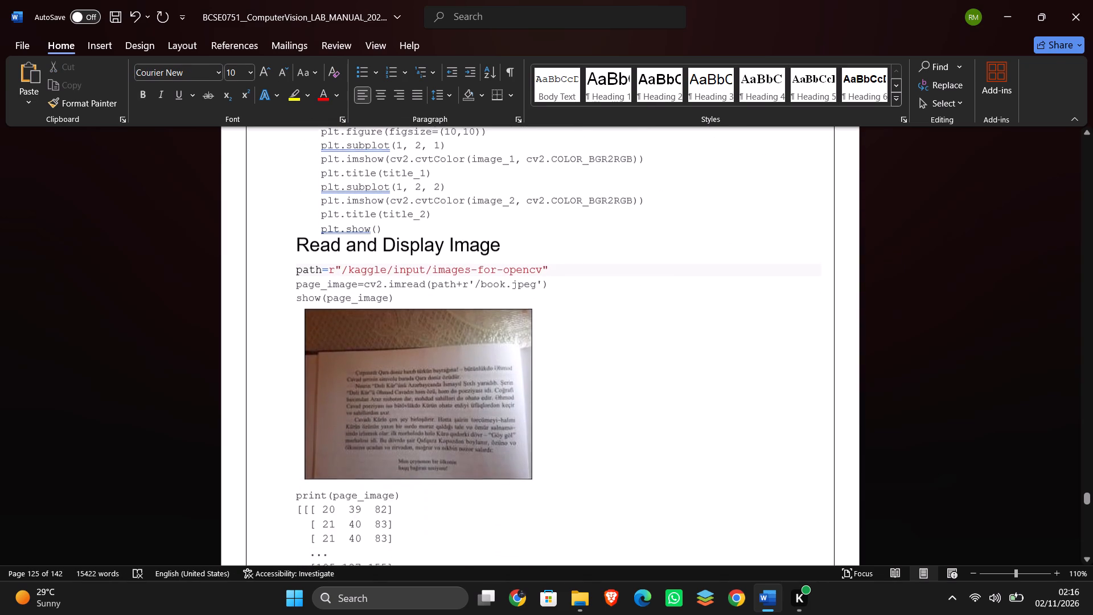
{"action": "scroll", "coordinate": [582, 350], "scroll_direction": "down", "scroll_amount": 2}
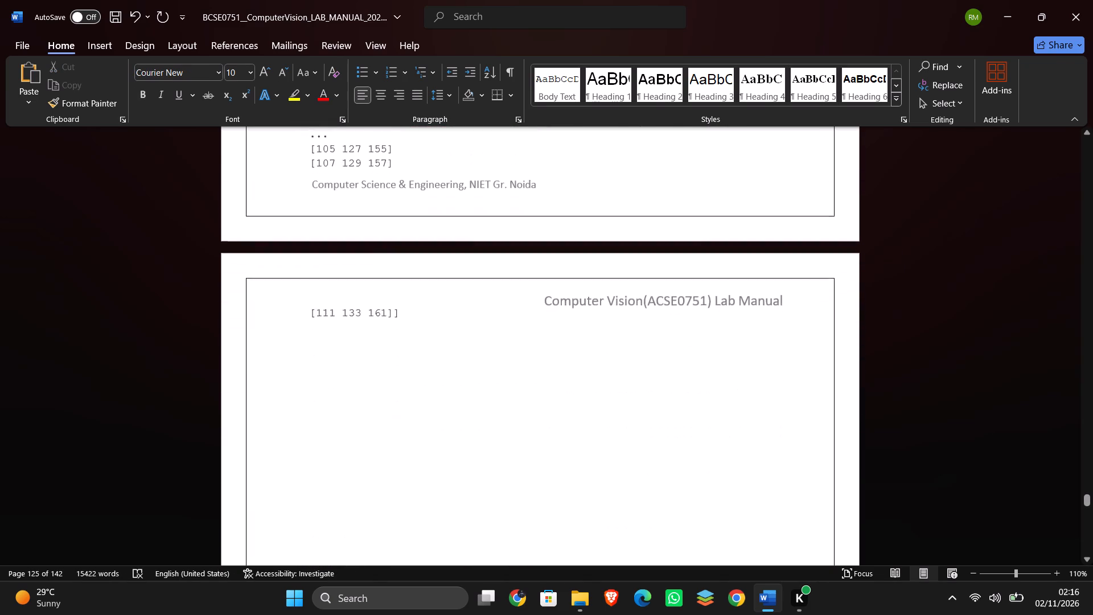
{"action": "scroll", "coordinate": [582, 350], "scroll_direction": "up", "scroll_amount": 1}
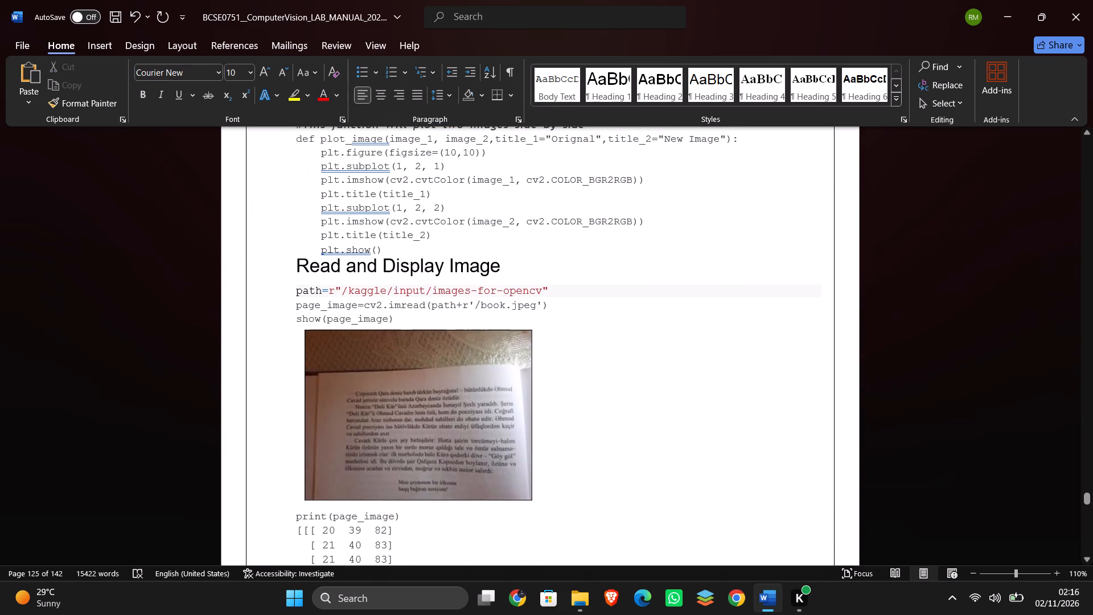
{"action": "scroll", "coordinate": [582, 350], "scroll_direction": "up", "scroll_amount": 1}
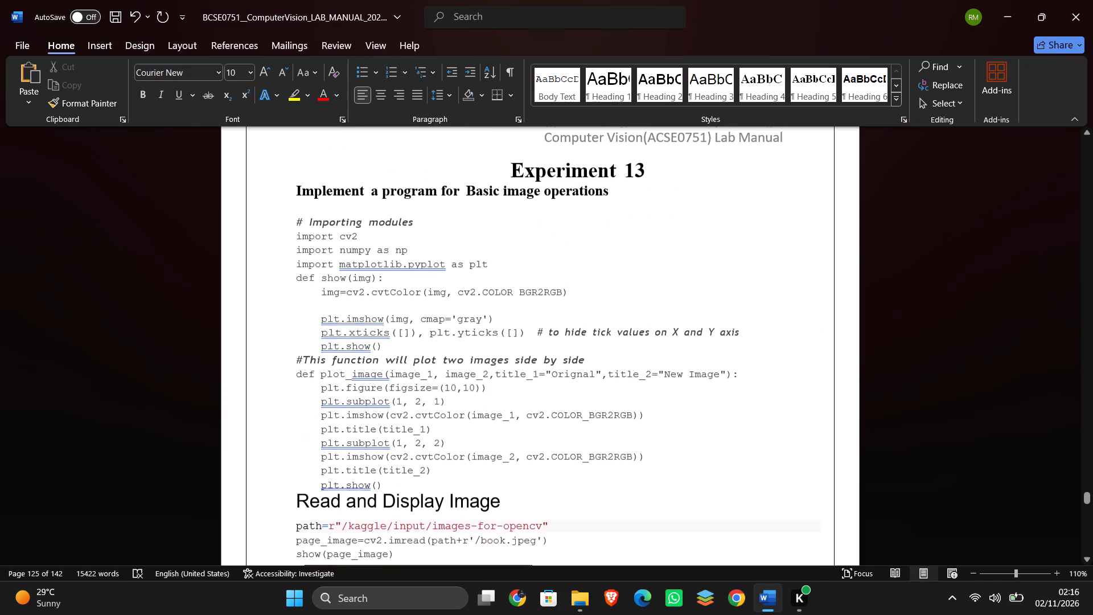
{"action": "scroll", "coordinate": [582, 350], "scroll_direction": "up", "scroll_amount": 1}
{"action": "left_click", "coordinate": [383, 301]}
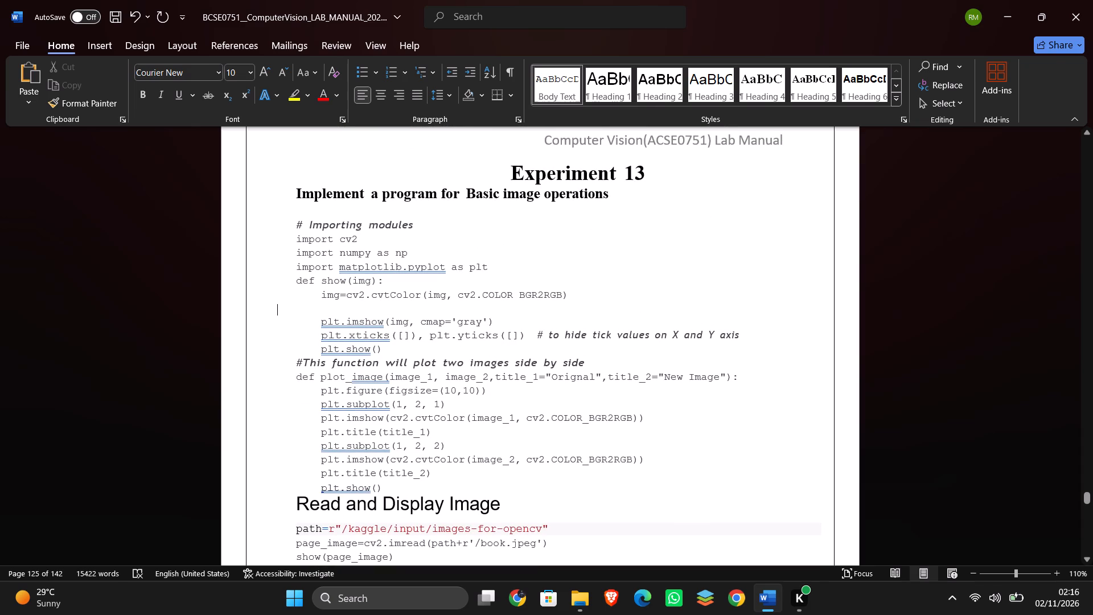
{"action": "key", "text": "BackSpace"}
Review the layout of the remaining Experiment 13 pages and the viva voce questions, and return to the manual's front pages.
{"action": "scroll", "coordinate": [383, 301], "scroll_direction": "down", "scroll_amount": 1}
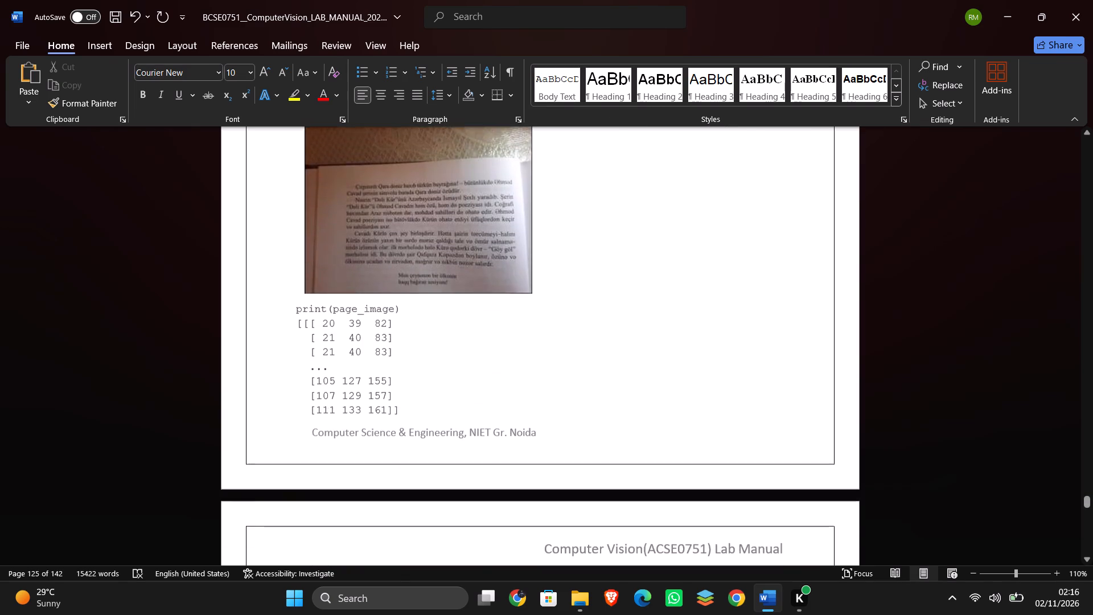
{"action": "scroll", "coordinate": [383, 301], "scroll_direction": "down", "scroll_amount": 2}
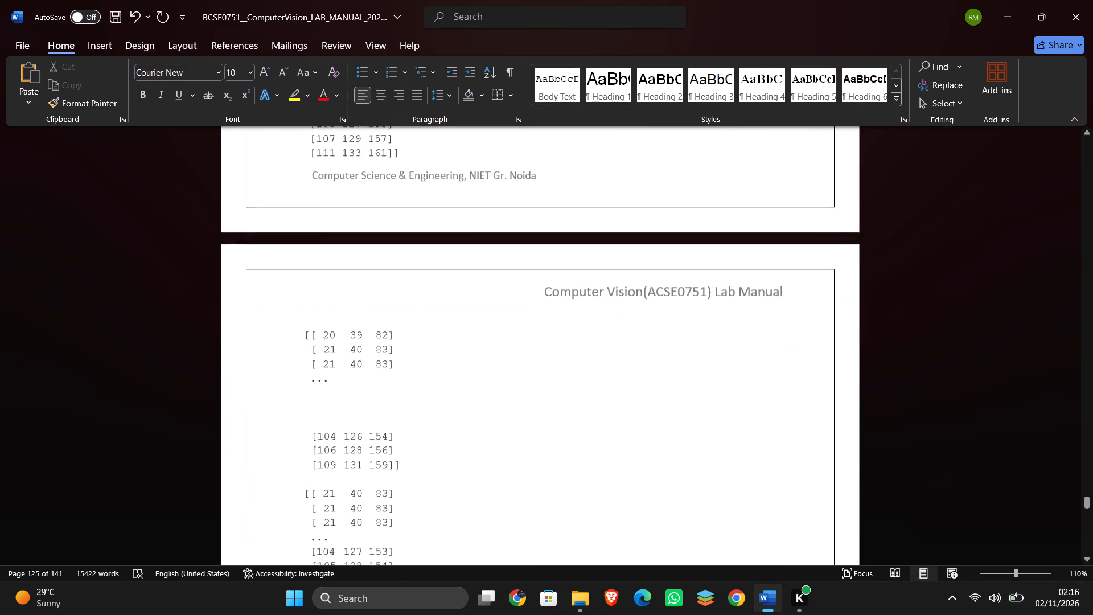
{"action": "scroll", "coordinate": [383, 301], "scroll_direction": "down", "scroll_amount": 3}
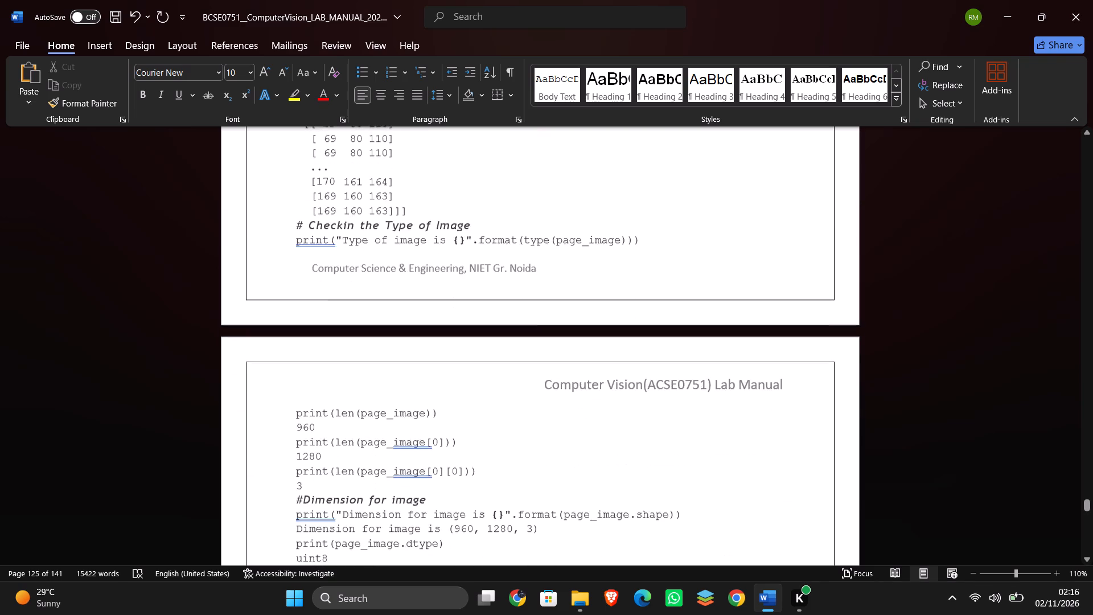
{"action": "scroll", "coordinate": [383, 301], "scroll_direction": "down", "scroll_amount": 1}
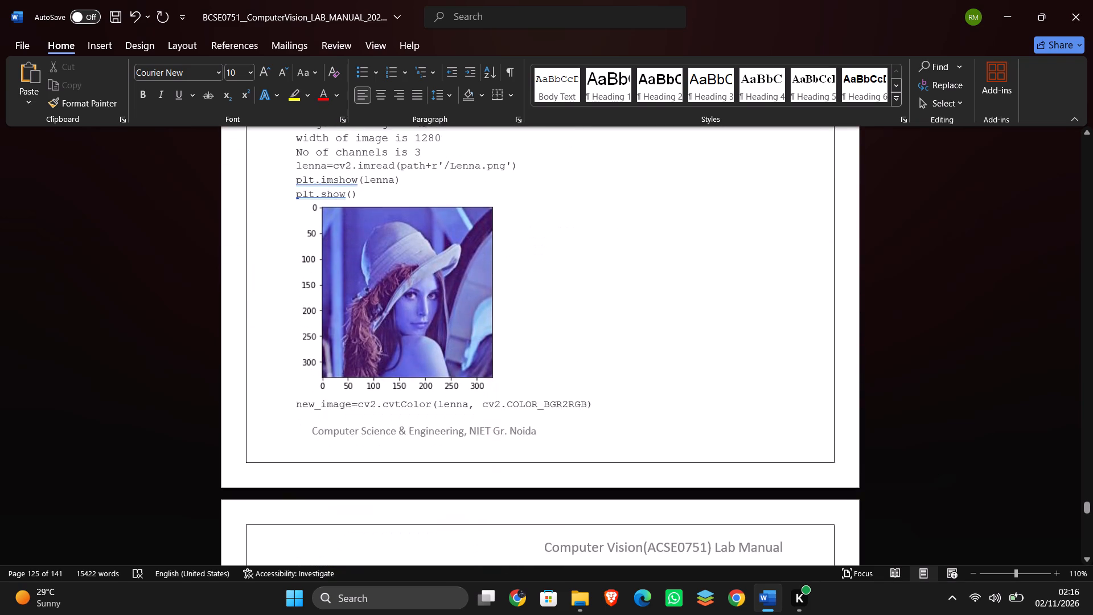
{"action": "scroll", "coordinate": [383, 301], "scroll_direction": "down", "scroll_amount": 4}
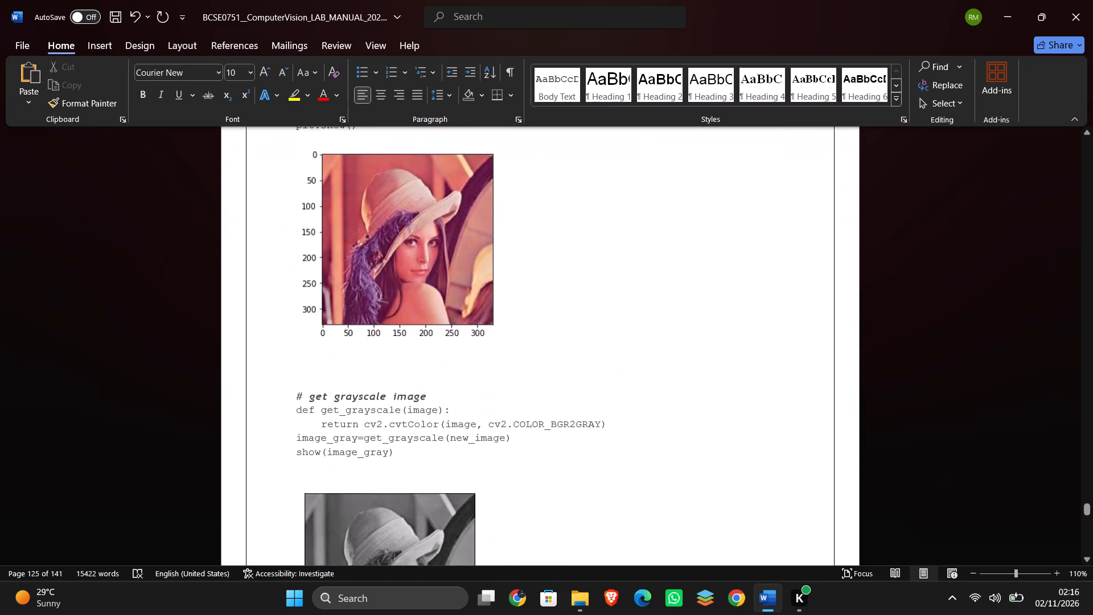
{"action": "scroll", "coordinate": [383, 301], "scroll_direction": "down", "scroll_amount": 4}
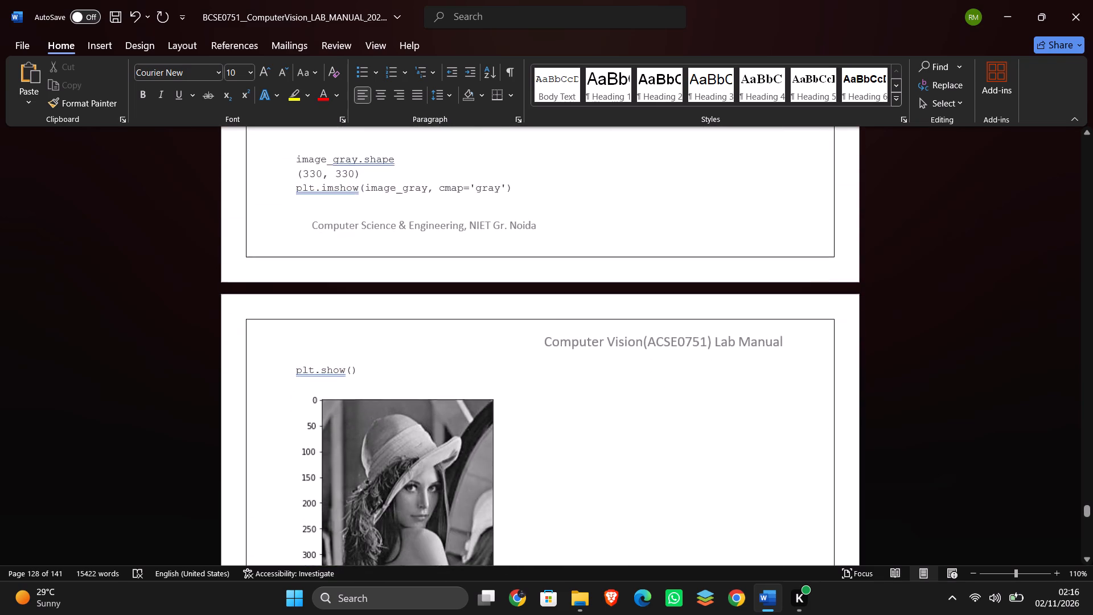
{"action": "scroll", "coordinate": [383, 301], "scroll_direction": "down", "scroll_amount": 5}
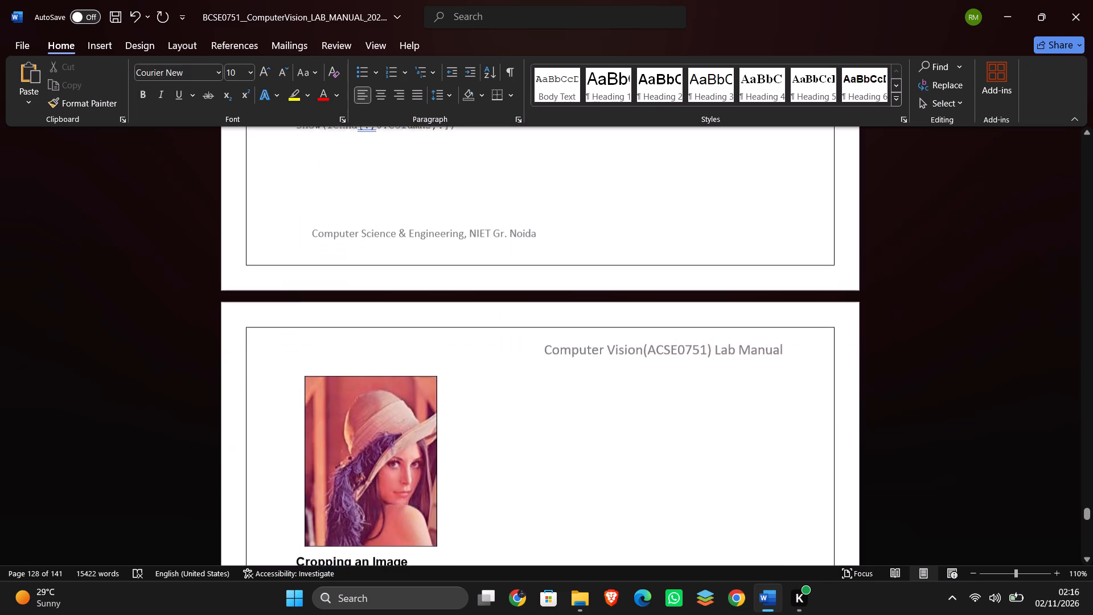
{"action": "scroll", "coordinate": [383, 301], "scroll_direction": "down", "scroll_amount": 4}
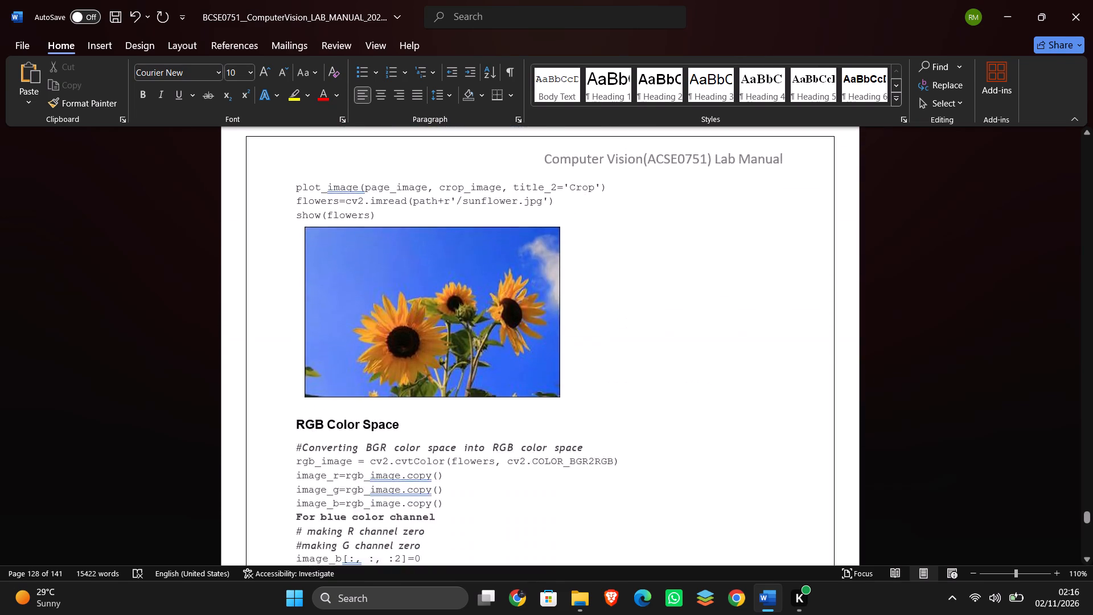
{"action": "scroll", "coordinate": [383, 301], "scroll_direction": "down", "scroll_amount": 5}
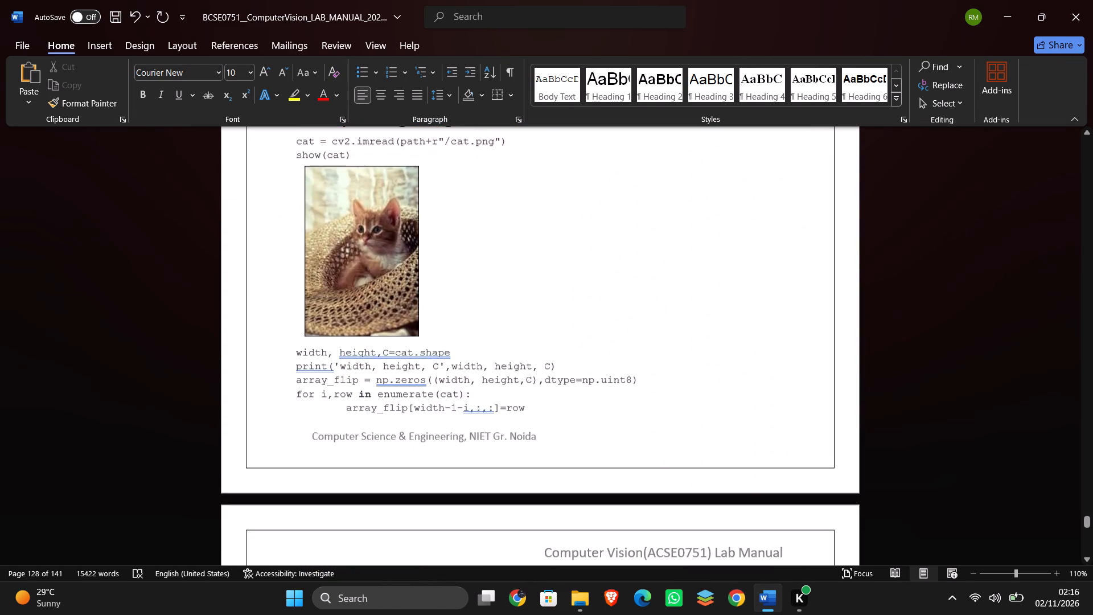
{"action": "scroll", "coordinate": [383, 301], "scroll_direction": "down", "scroll_amount": 5}
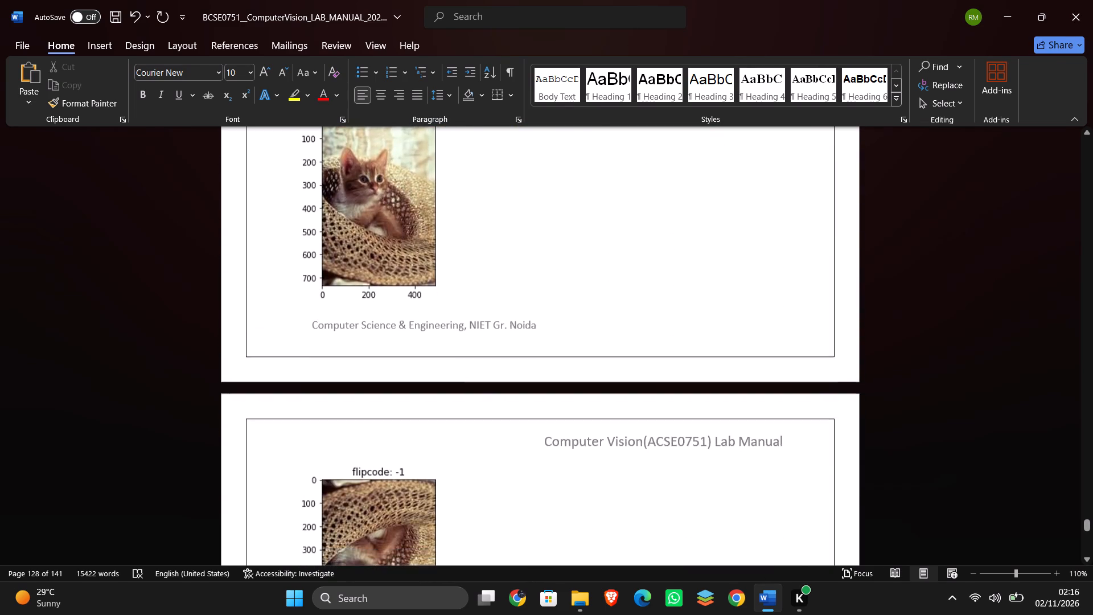
{"action": "scroll", "coordinate": [383, 301], "scroll_direction": "down", "scroll_amount": 4}
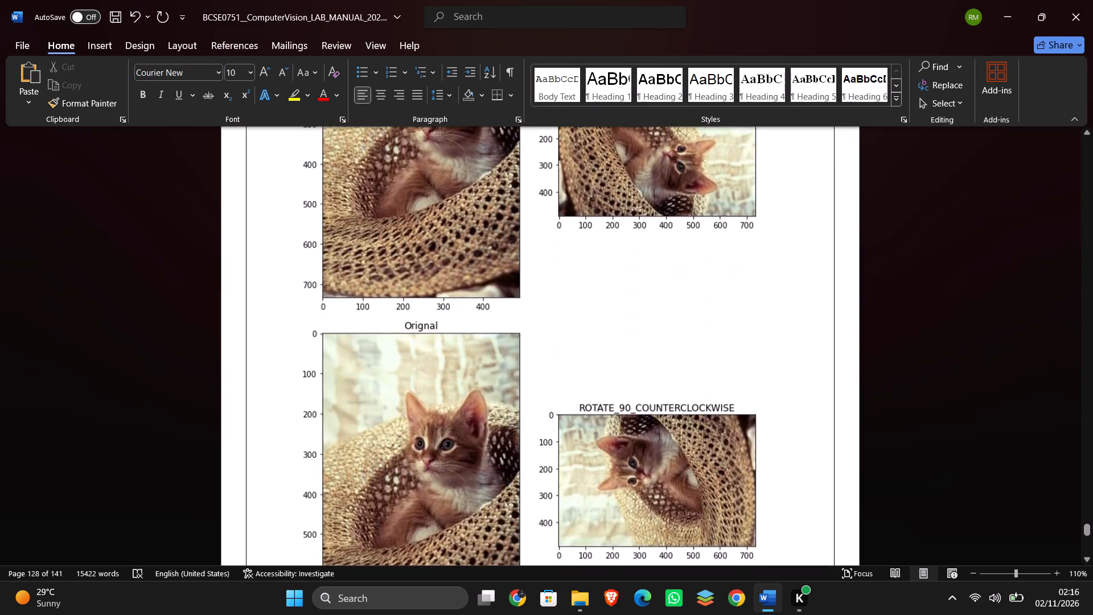
{"action": "scroll", "coordinate": [383, 301], "scroll_direction": "down", "scroll_amount": 4}
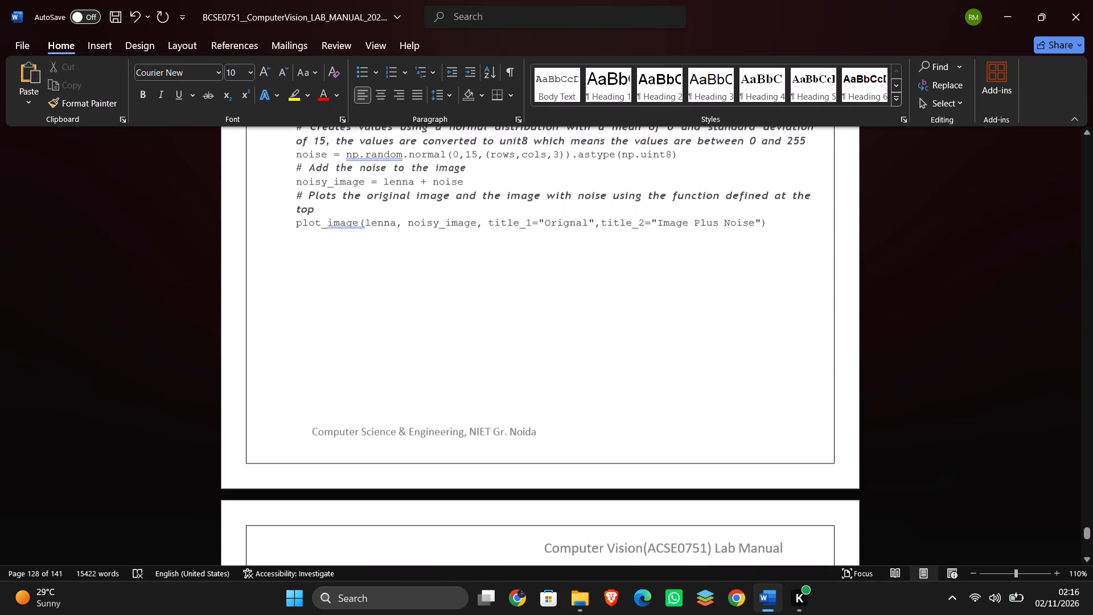
{"action": "scroll", "coordinate": [383, 301], "scroll_direction": "down", "scroll_amount": 4}
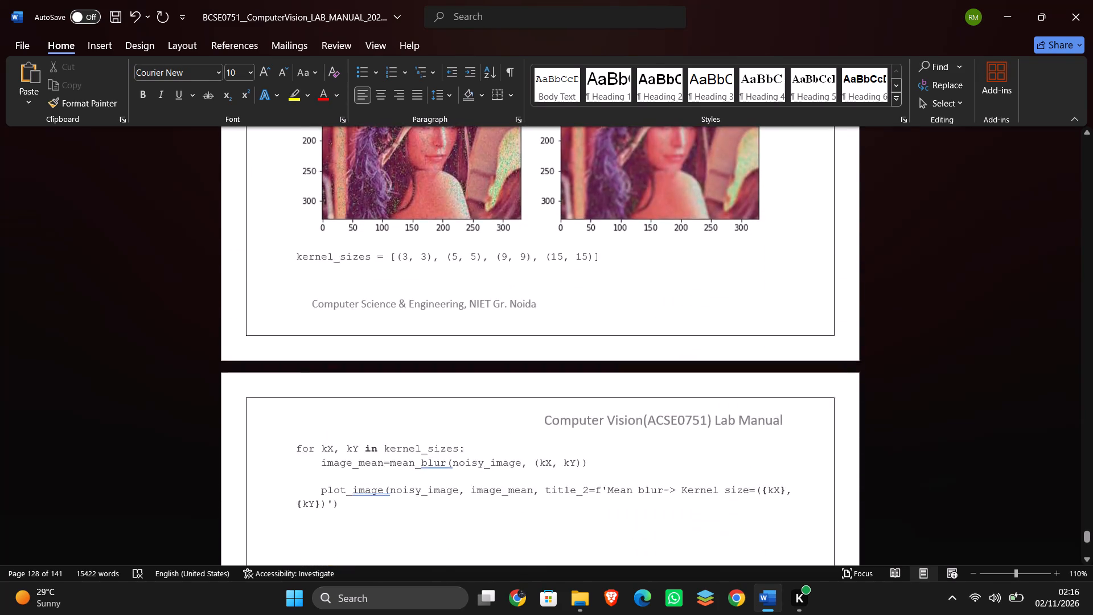
{"action": "scroll", "coordinate": [383, 301], "scroll_direction": "down", "scroll_amount": 3}
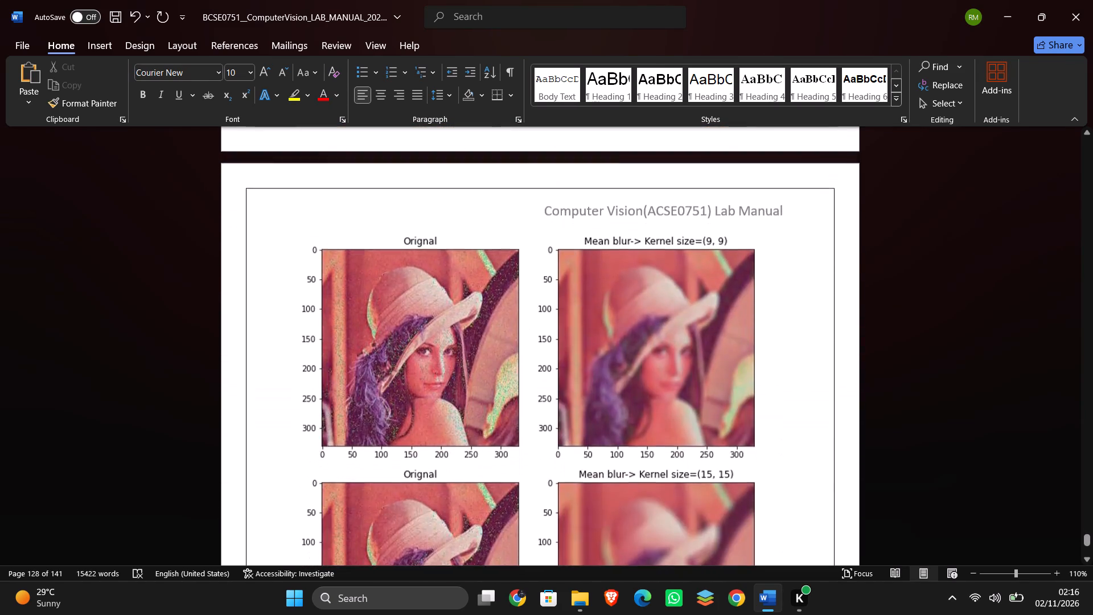
{"action": "scroll", "coordinate": [383, 301], "scroll_direction": "down", "scroll_amount": 3}
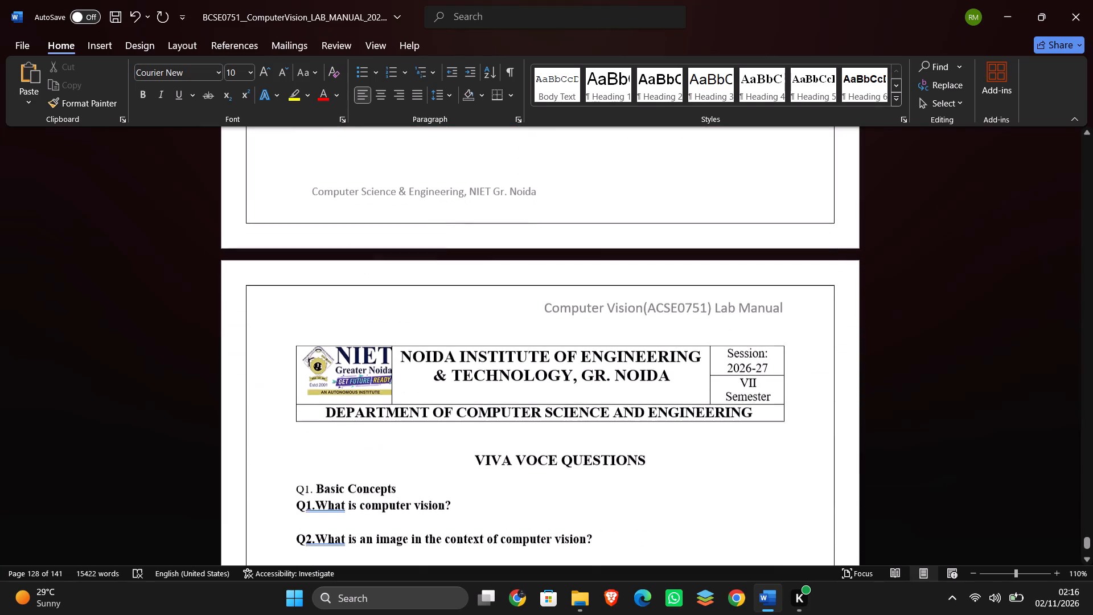
{"action": "scroll", "coordinate": [383, 301], "scroll_direction": "down", "scroll_amount": 2}
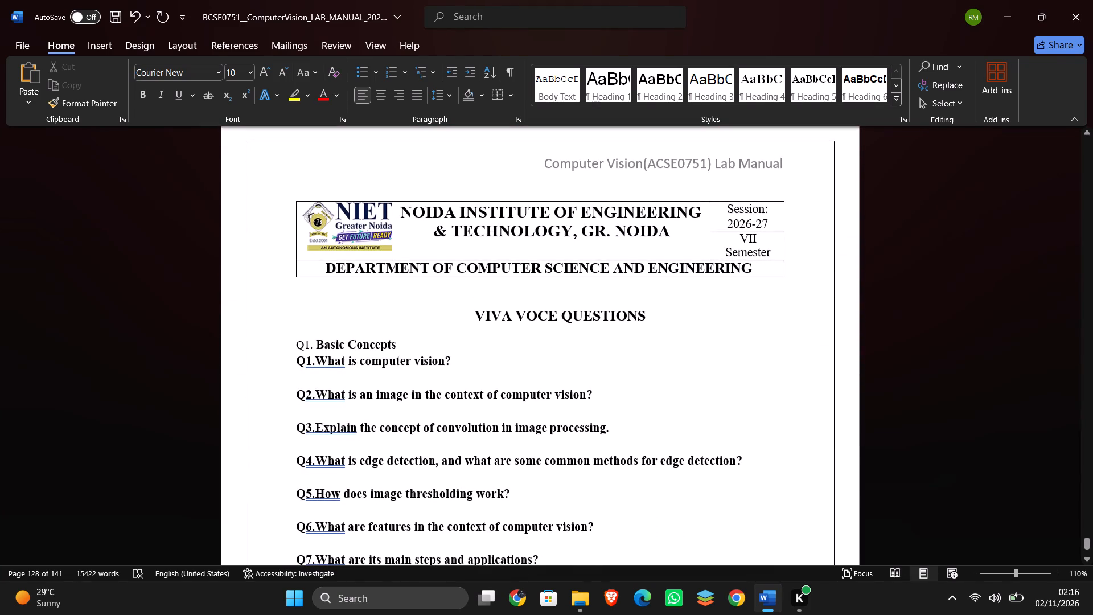
{"action": "scroll", "coordinate": [383, 301], "scroll_direction": "down", "scroll_amount": 3}
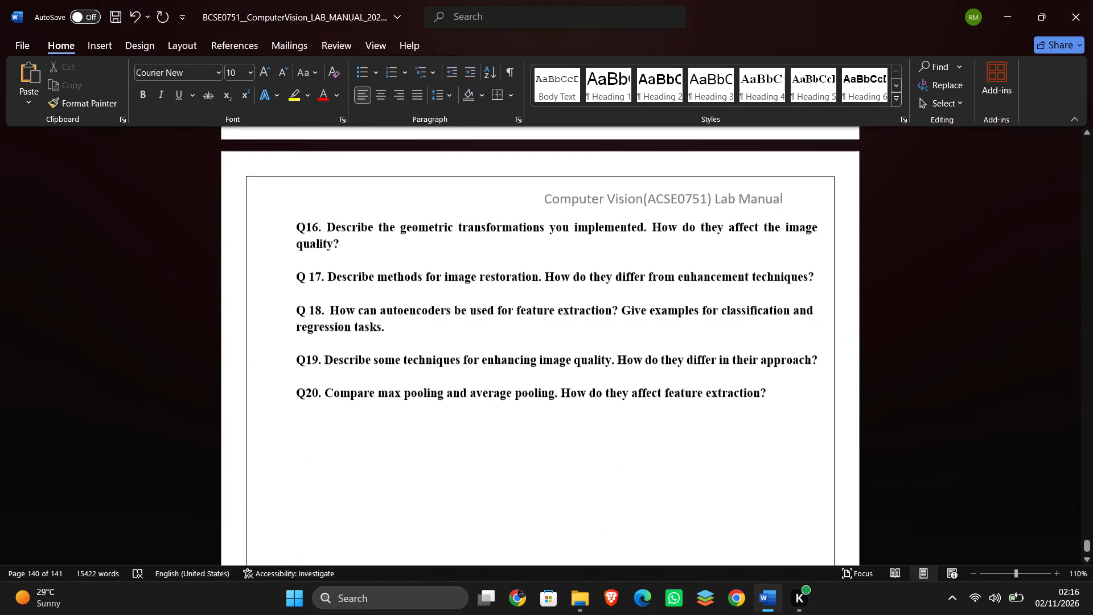
{"action": "scroll", "coordinate": [383, 301], "scroll_direction": "down", "scroll_amount": 3}
{"action": "scroll", "coordinate": [383, 301], "scroll_direction": "up", "scroll_amount": 20}
{"action": "scroll", "coordinate": [383, 301], "scroll_direction": "up", "scroll_amount": 2}
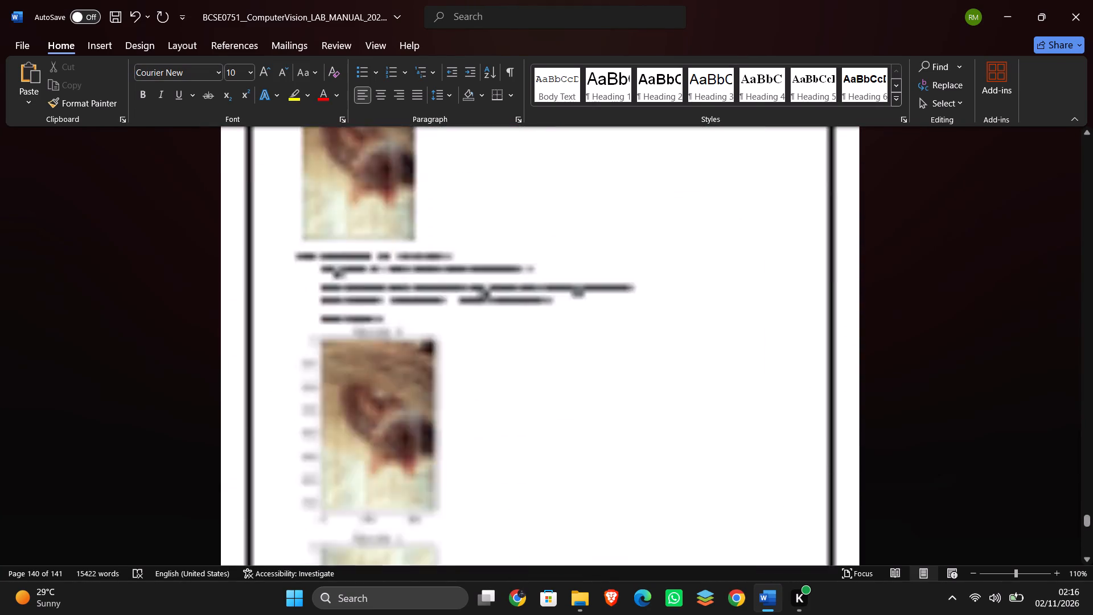
{"action": "scroll", "coordinate": [383, 301], "scroll_direction": "up", "scroll_amount": 20}
{"action": "scroll", "coordinate": [383, 301], "scroll_direction": "up", "scroll_amount": 20}
{"action": "scroll", "coordinate": [383, 301], "scroll_direction": "up", "scroll_amount": 18}
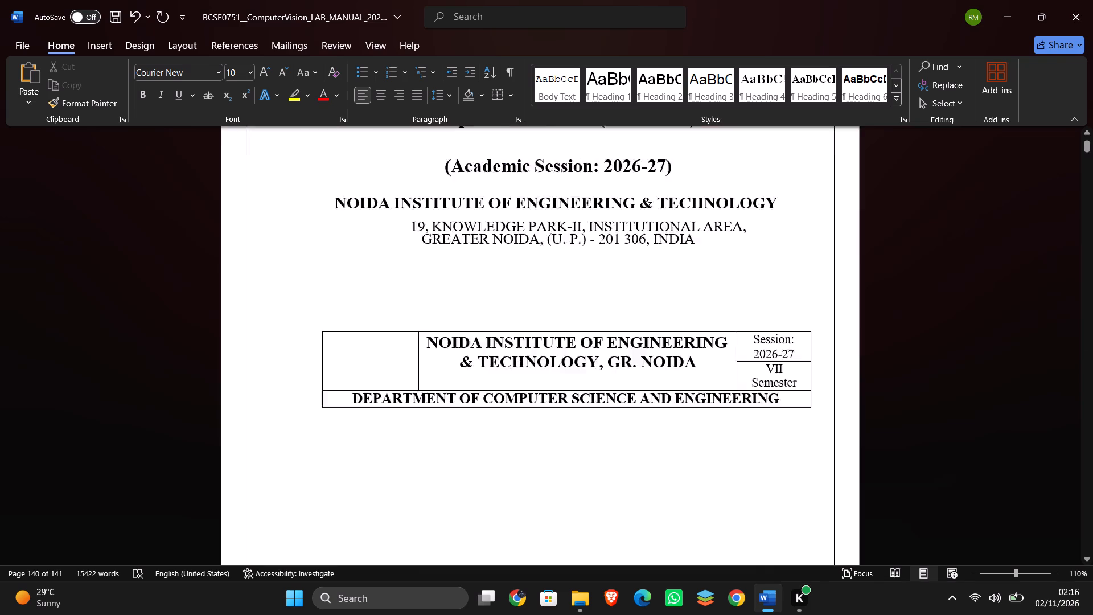
Remove the extra letter "h" from the student's surname in the page footer and return to the document body.
{"action": "scroll", "coordinate": [383, 301], "scroll_direction": "up", "scroll_amount": 3}
{"action": "scroll", "coordinate": [383, 301], "scroll_direction": "down", "scroll_amount": 3}
{"action": "scroll", "coordinate": [383, 301], "scroll_direction": "up", "scroll_amount": 1}
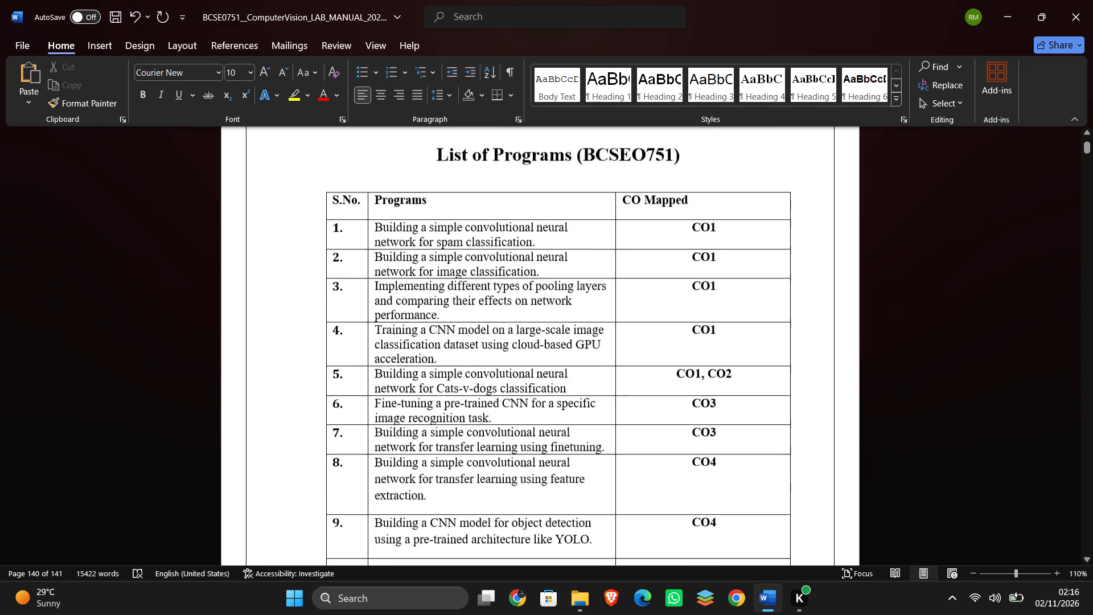
{"action": "scroll", "coordinate": [383, 301], "scroll_direction": "up", "scroll_amount": 1}
{"action": "scroll", "coordinate": [383, 301], "scroll_direction": "down", "scroll_amount": 3}
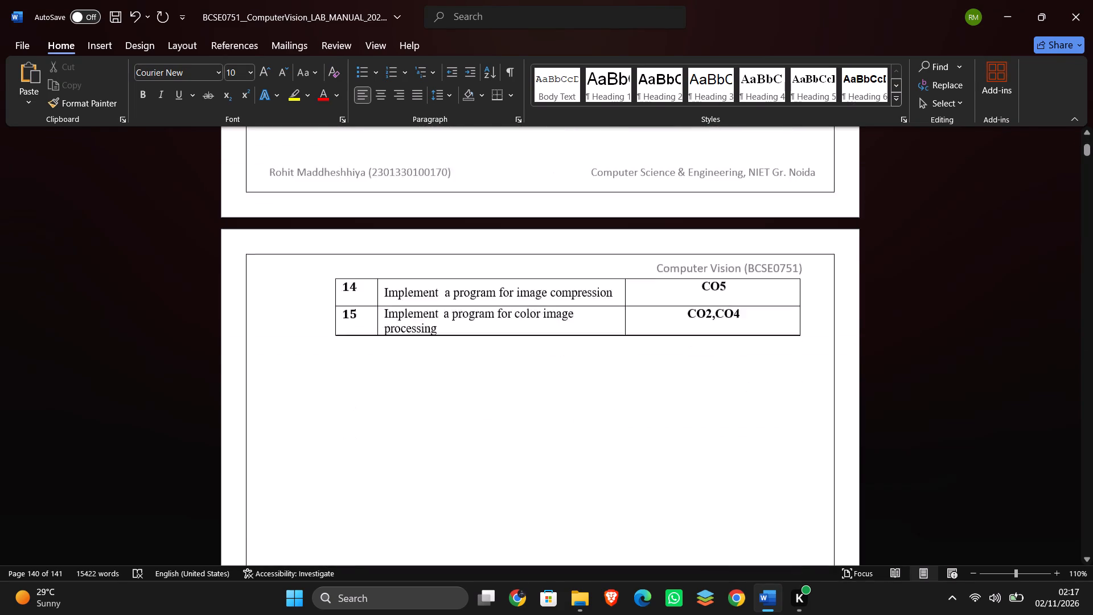
{"action": "scroll", "coordinate": [383, 301], "scroll_direction": "down", "scroll_amount": 4}
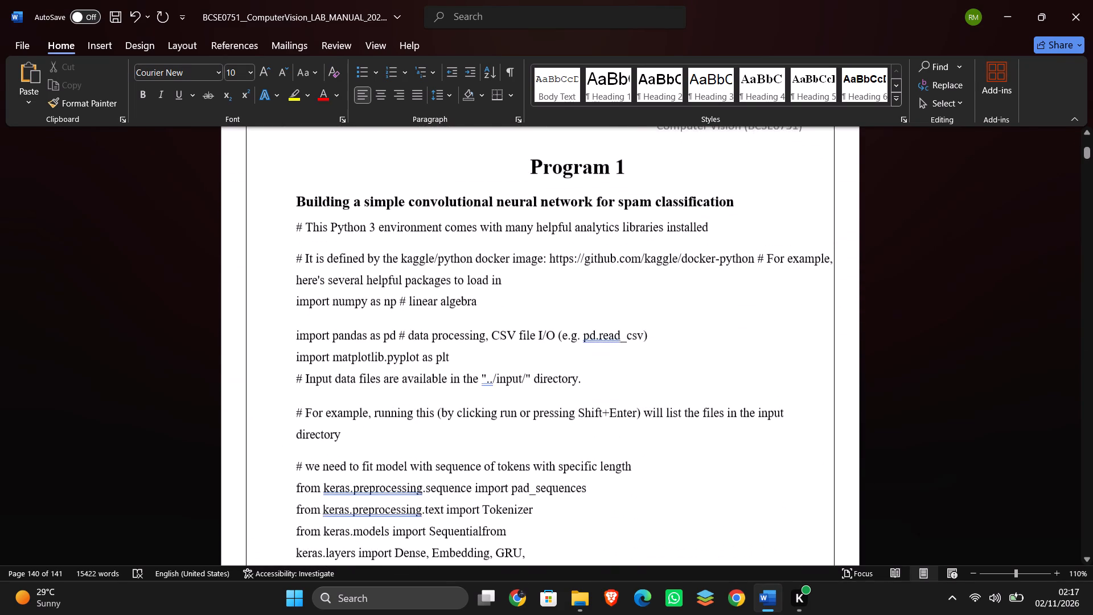
{"action": "scroll", "coordinate": [383, 301], "scroll_direction": "down", "scroll_amount": 3}
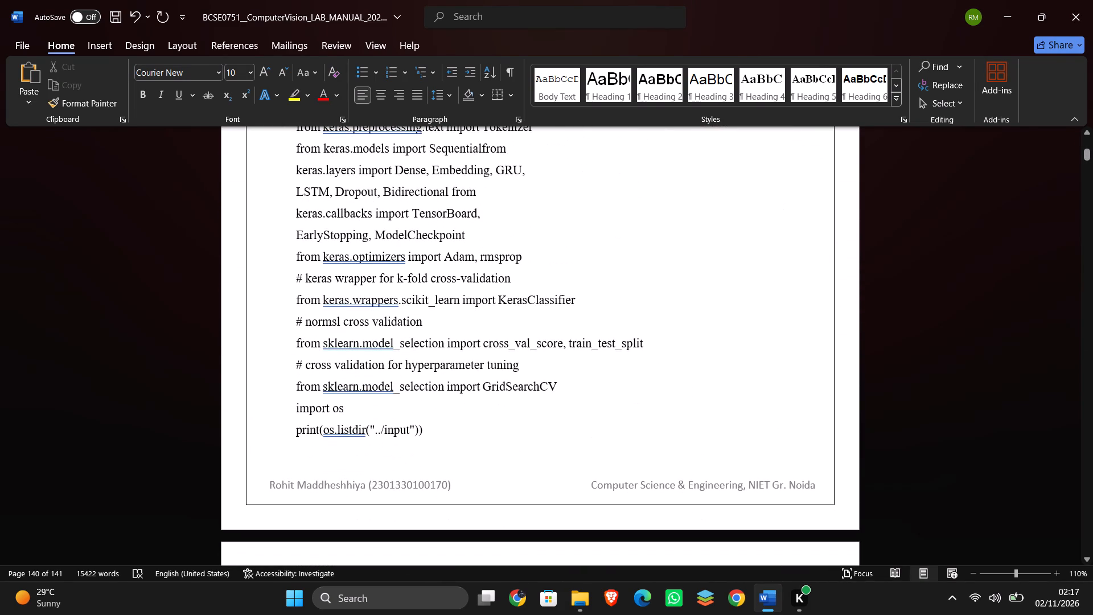
{"action": "double_click", "coordinate": [345, 483]}
{"action": "left_click", "coordinate": [352, 485]}
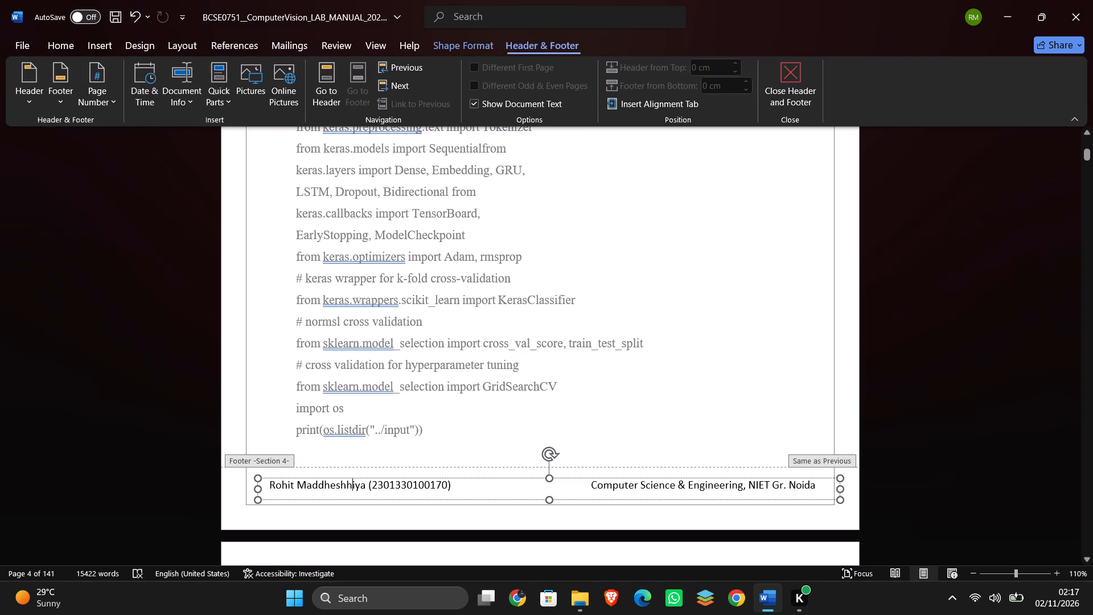
{"action": "key", "text": "BackSpace"}
{"action": "double_click", "coordinate": [660, 415]}
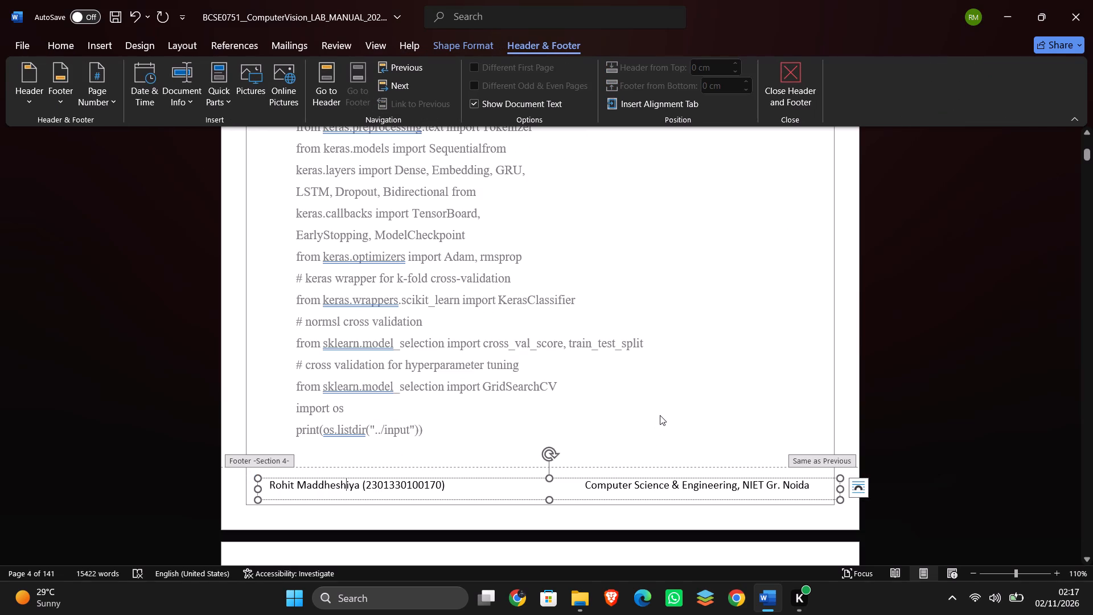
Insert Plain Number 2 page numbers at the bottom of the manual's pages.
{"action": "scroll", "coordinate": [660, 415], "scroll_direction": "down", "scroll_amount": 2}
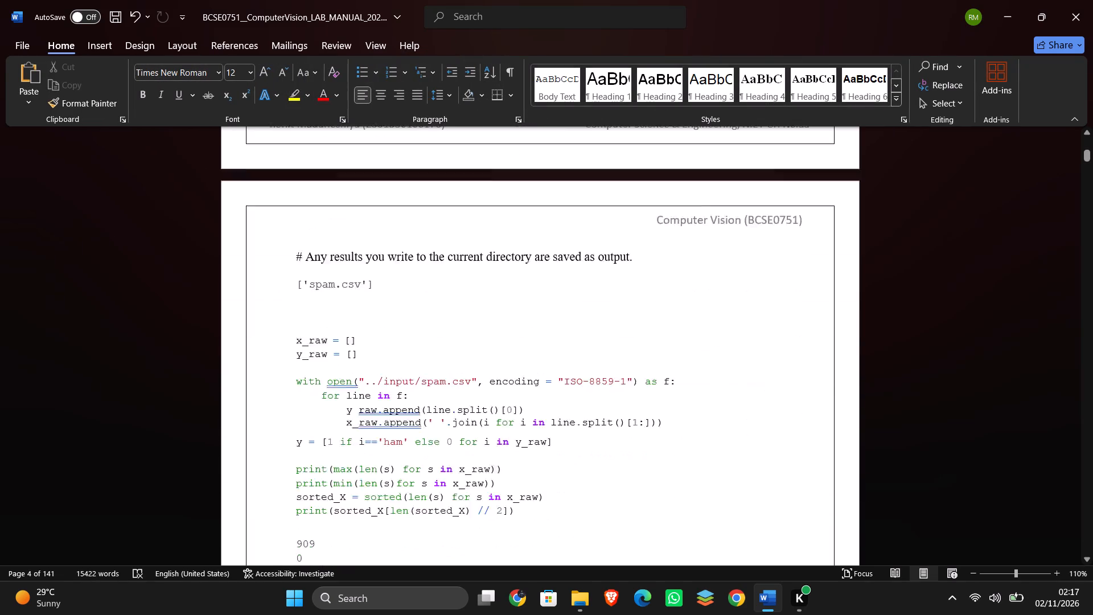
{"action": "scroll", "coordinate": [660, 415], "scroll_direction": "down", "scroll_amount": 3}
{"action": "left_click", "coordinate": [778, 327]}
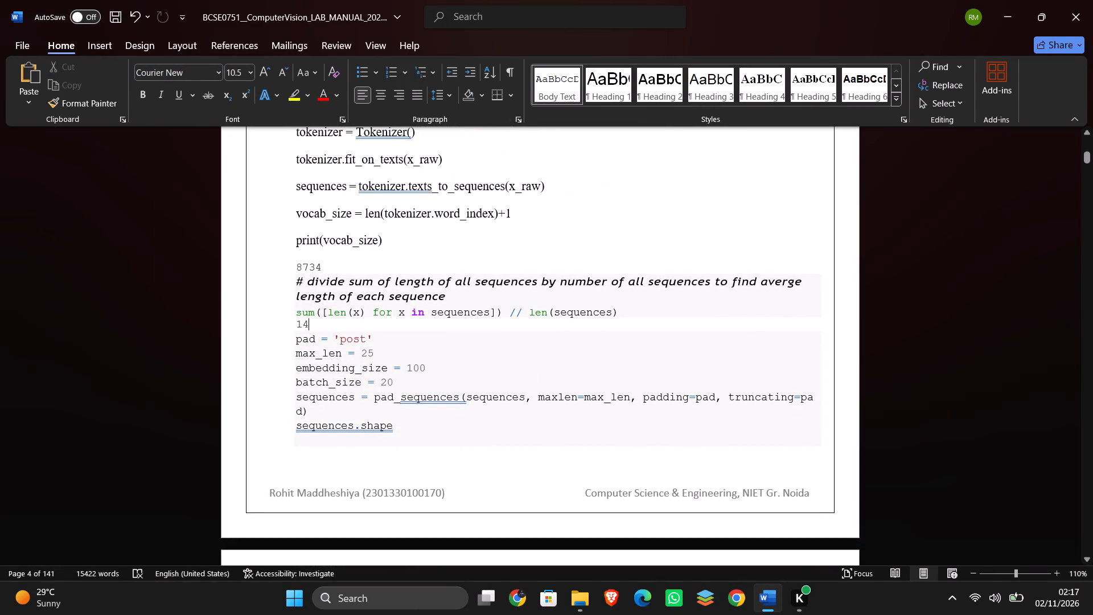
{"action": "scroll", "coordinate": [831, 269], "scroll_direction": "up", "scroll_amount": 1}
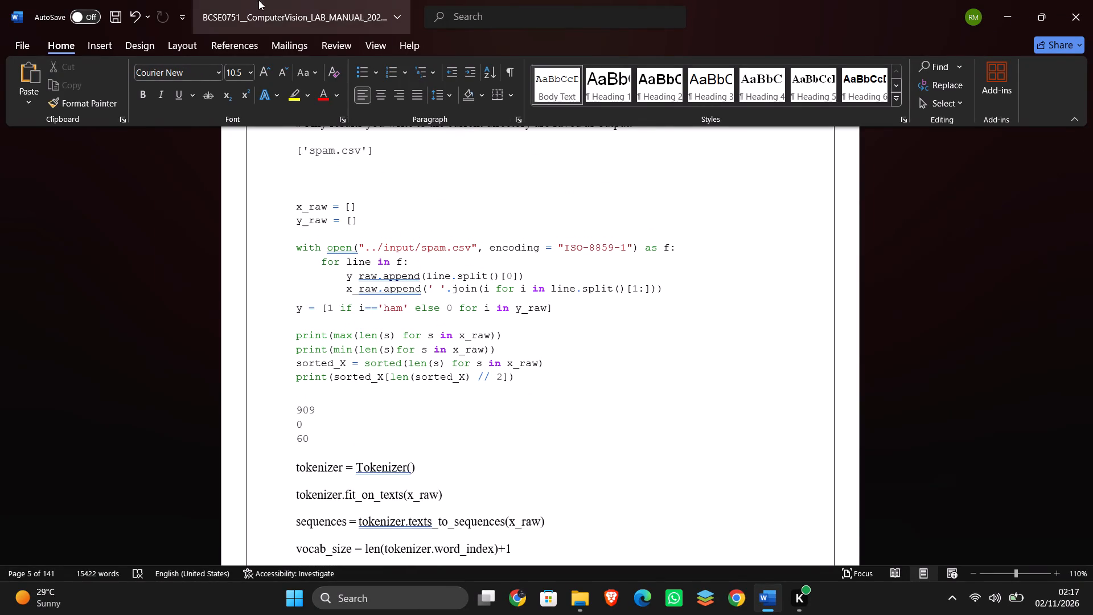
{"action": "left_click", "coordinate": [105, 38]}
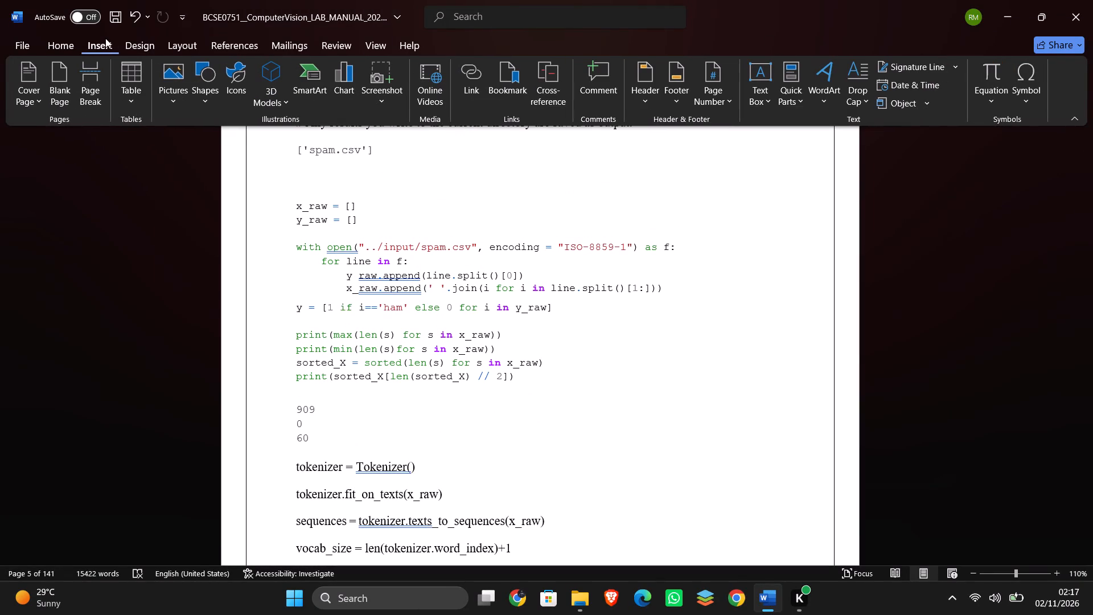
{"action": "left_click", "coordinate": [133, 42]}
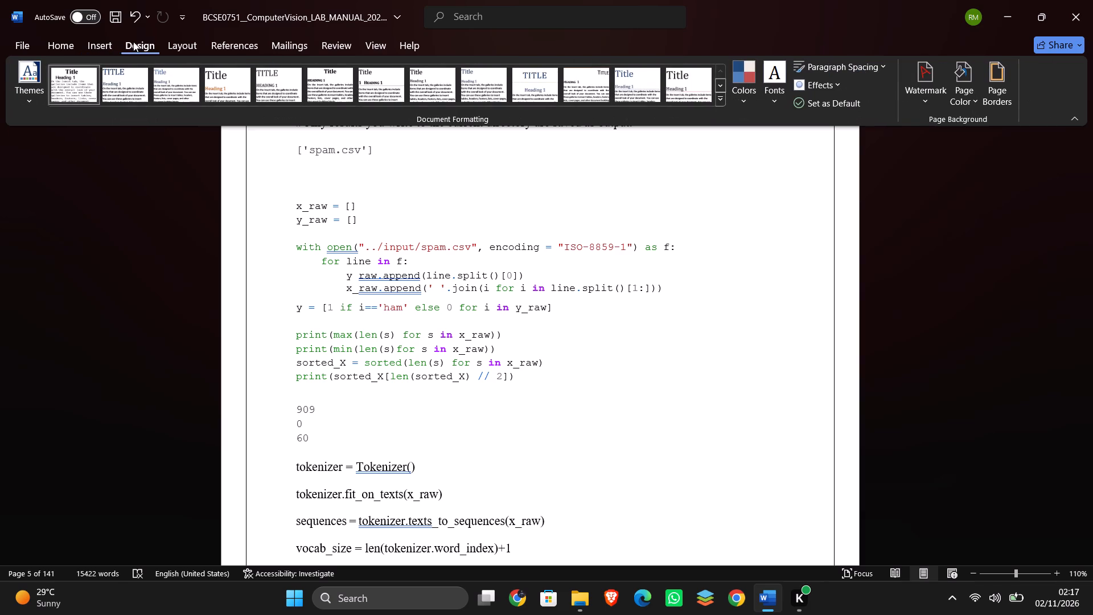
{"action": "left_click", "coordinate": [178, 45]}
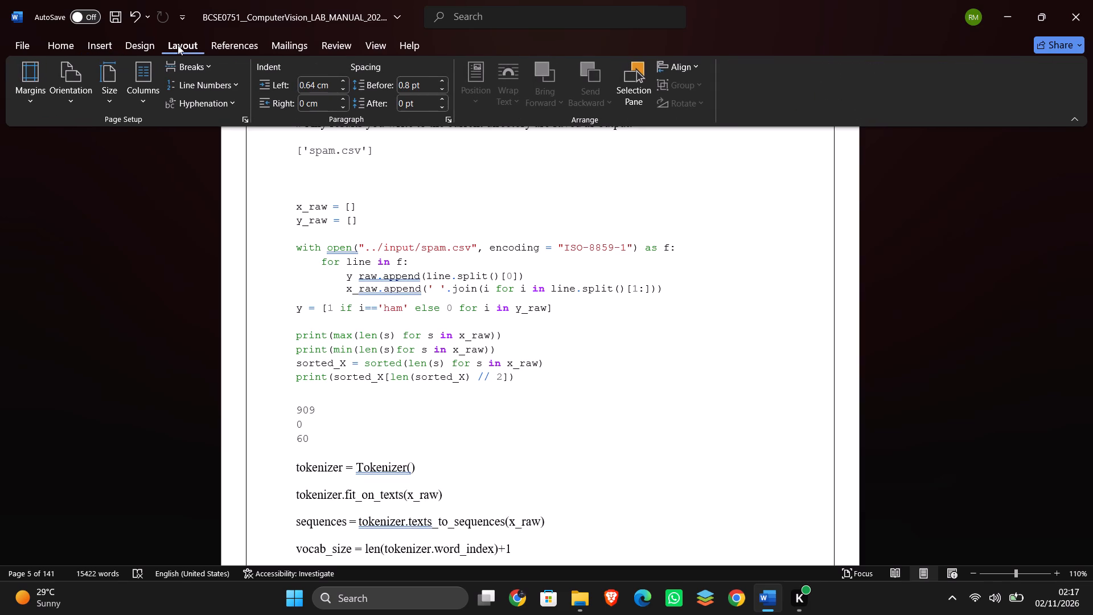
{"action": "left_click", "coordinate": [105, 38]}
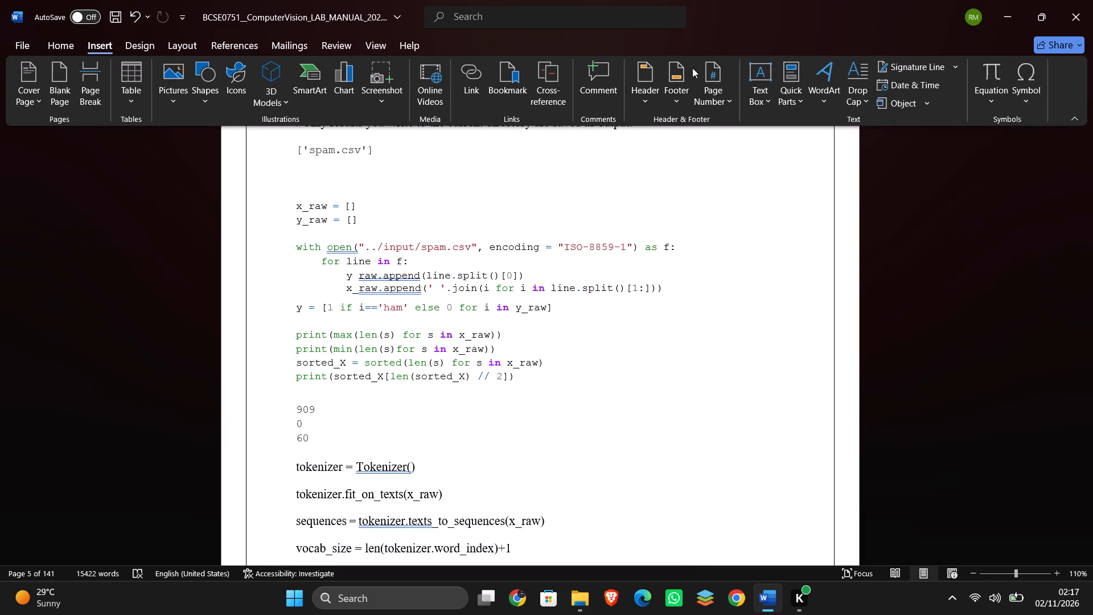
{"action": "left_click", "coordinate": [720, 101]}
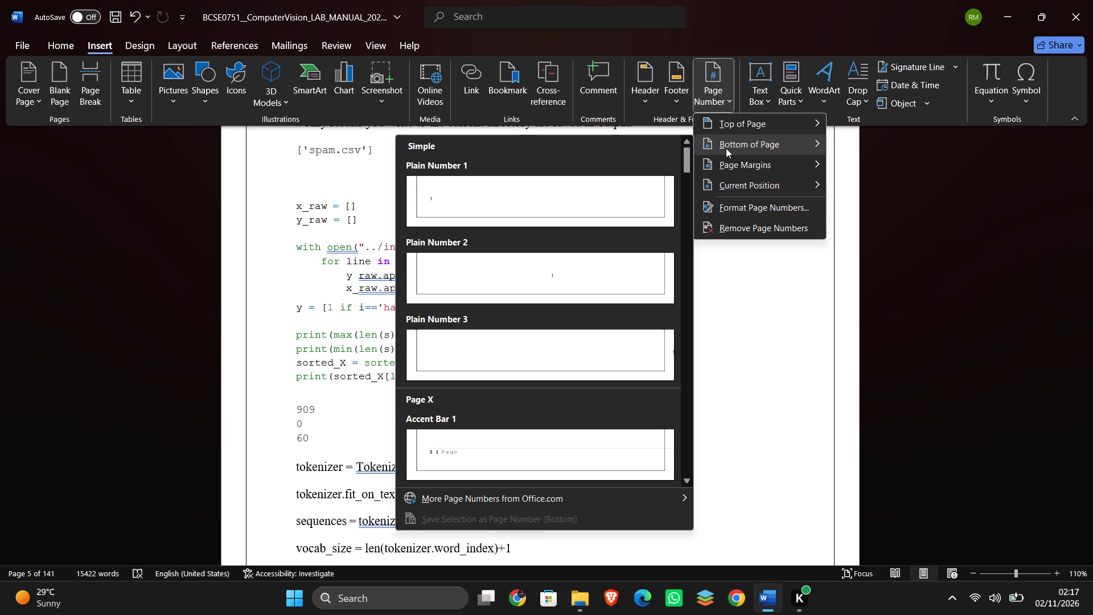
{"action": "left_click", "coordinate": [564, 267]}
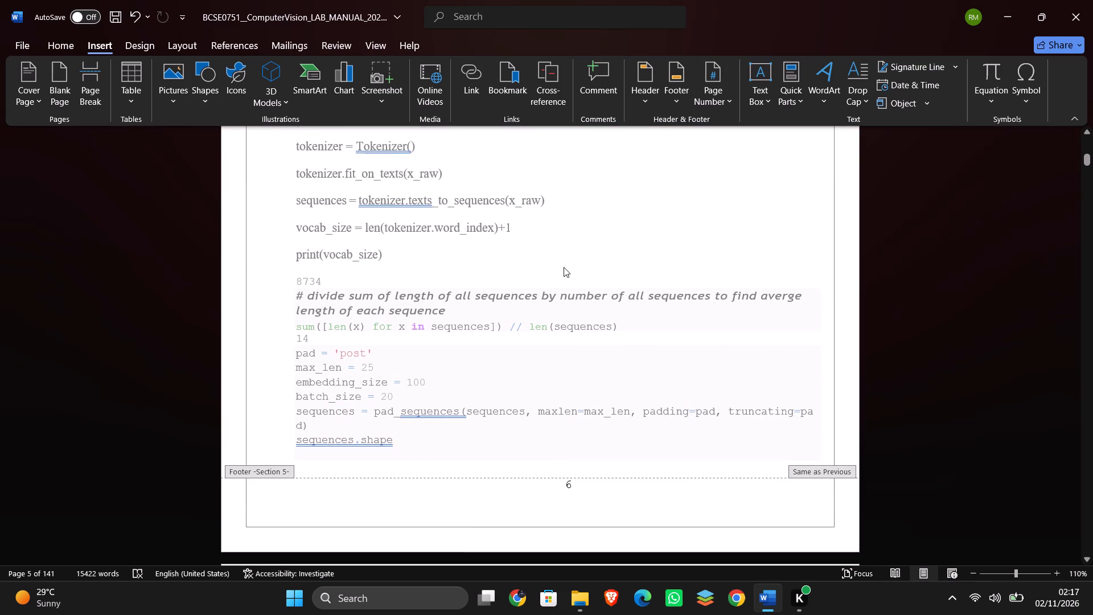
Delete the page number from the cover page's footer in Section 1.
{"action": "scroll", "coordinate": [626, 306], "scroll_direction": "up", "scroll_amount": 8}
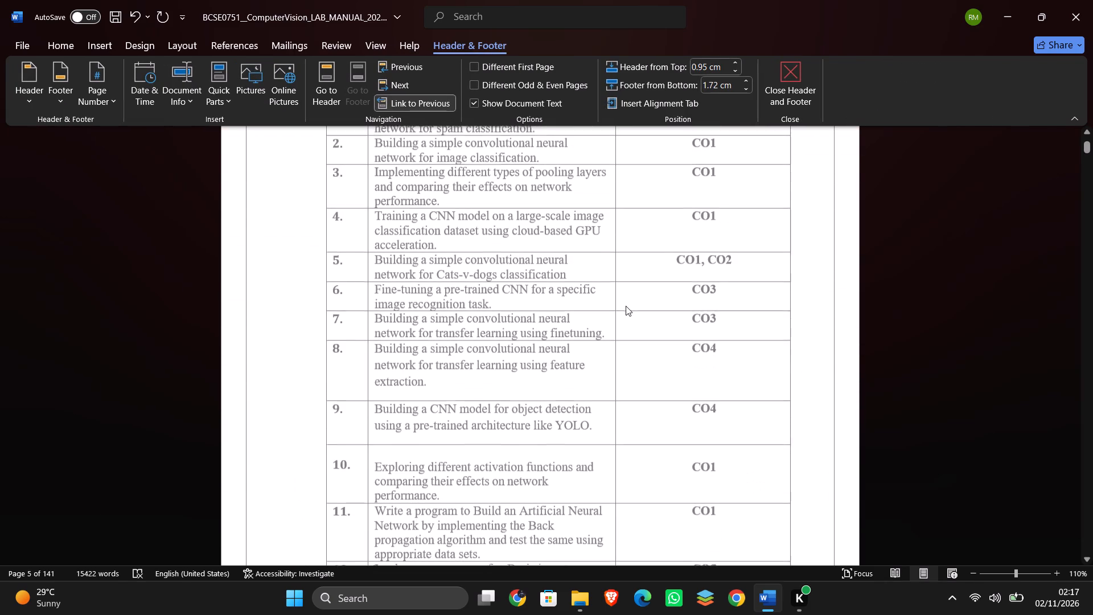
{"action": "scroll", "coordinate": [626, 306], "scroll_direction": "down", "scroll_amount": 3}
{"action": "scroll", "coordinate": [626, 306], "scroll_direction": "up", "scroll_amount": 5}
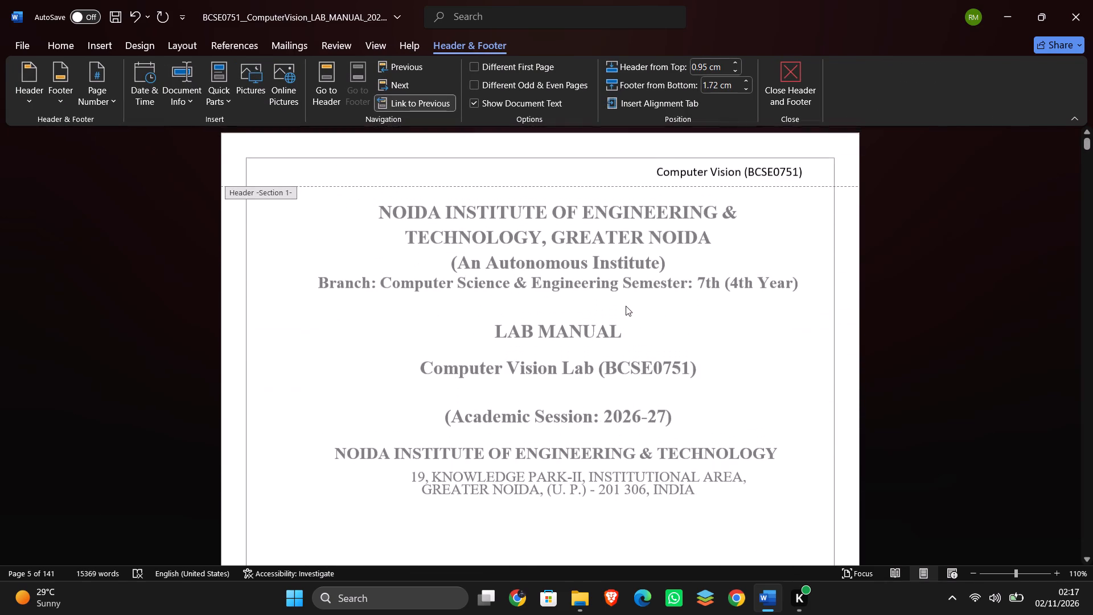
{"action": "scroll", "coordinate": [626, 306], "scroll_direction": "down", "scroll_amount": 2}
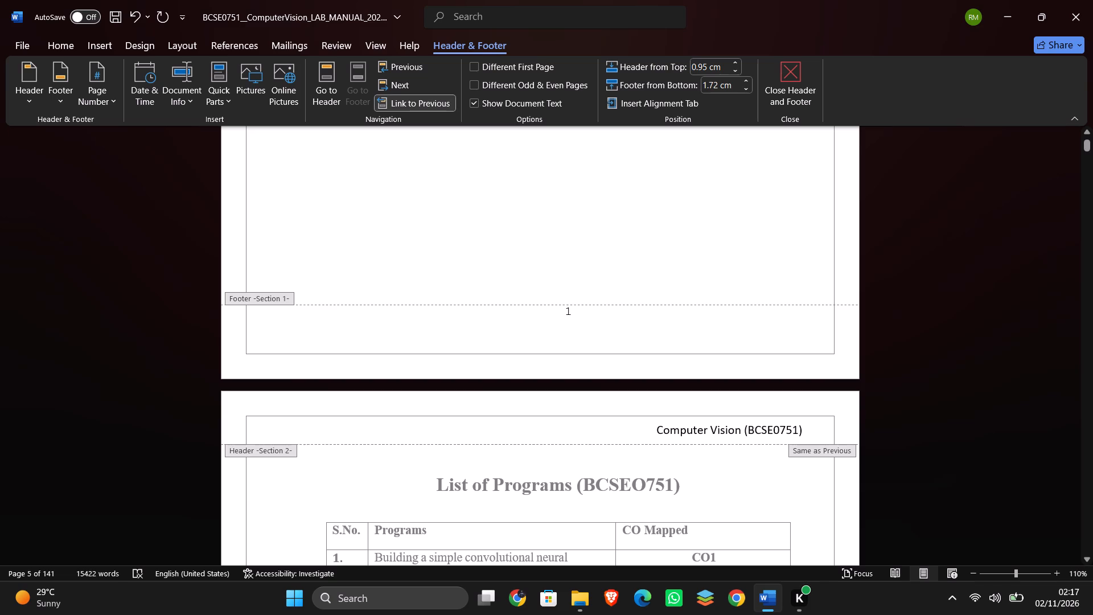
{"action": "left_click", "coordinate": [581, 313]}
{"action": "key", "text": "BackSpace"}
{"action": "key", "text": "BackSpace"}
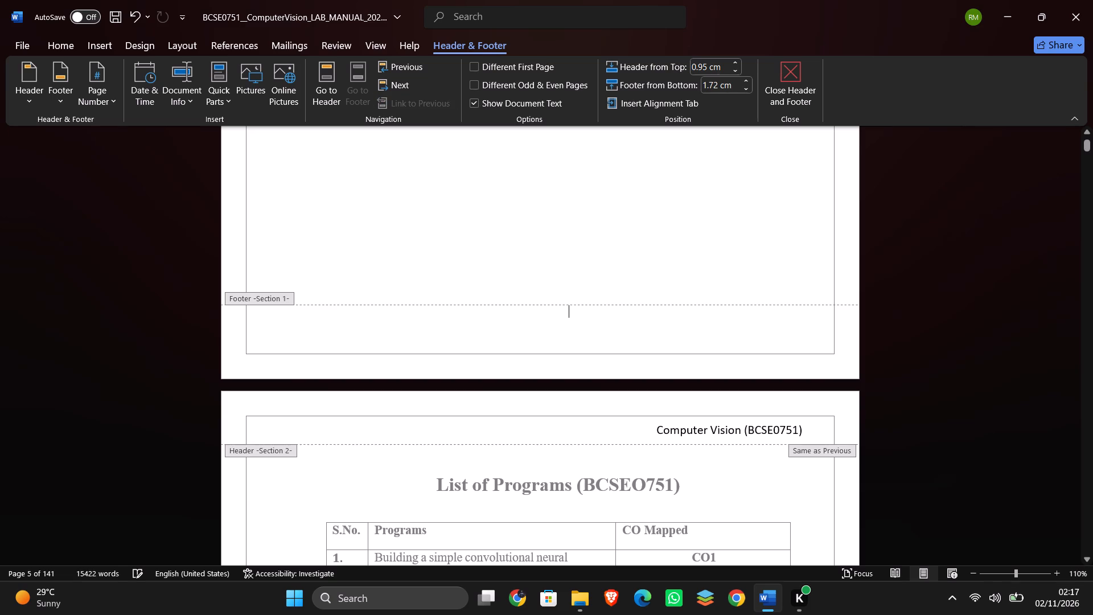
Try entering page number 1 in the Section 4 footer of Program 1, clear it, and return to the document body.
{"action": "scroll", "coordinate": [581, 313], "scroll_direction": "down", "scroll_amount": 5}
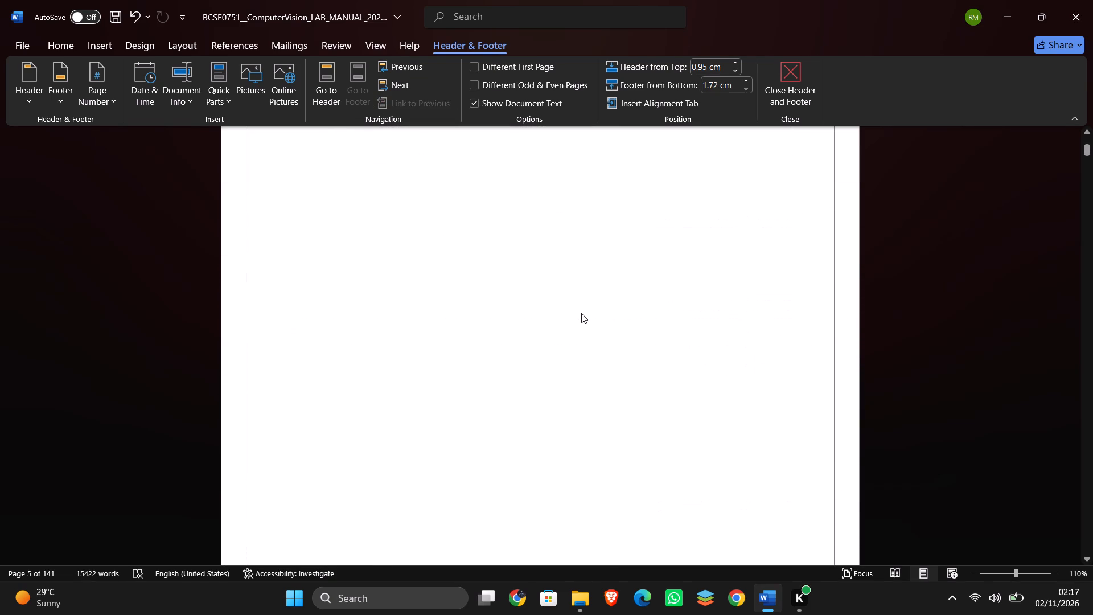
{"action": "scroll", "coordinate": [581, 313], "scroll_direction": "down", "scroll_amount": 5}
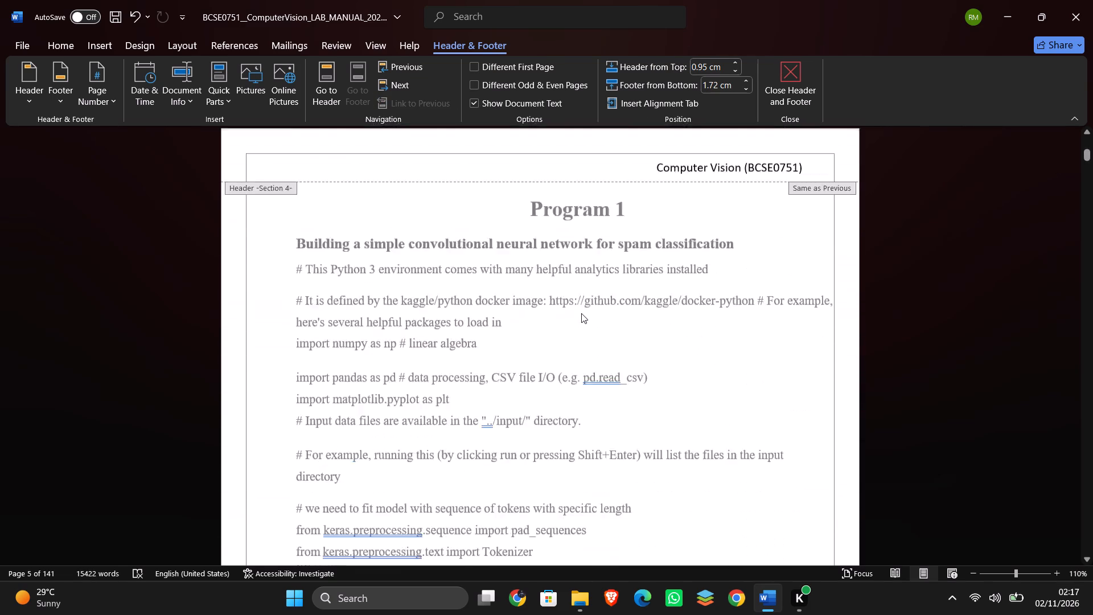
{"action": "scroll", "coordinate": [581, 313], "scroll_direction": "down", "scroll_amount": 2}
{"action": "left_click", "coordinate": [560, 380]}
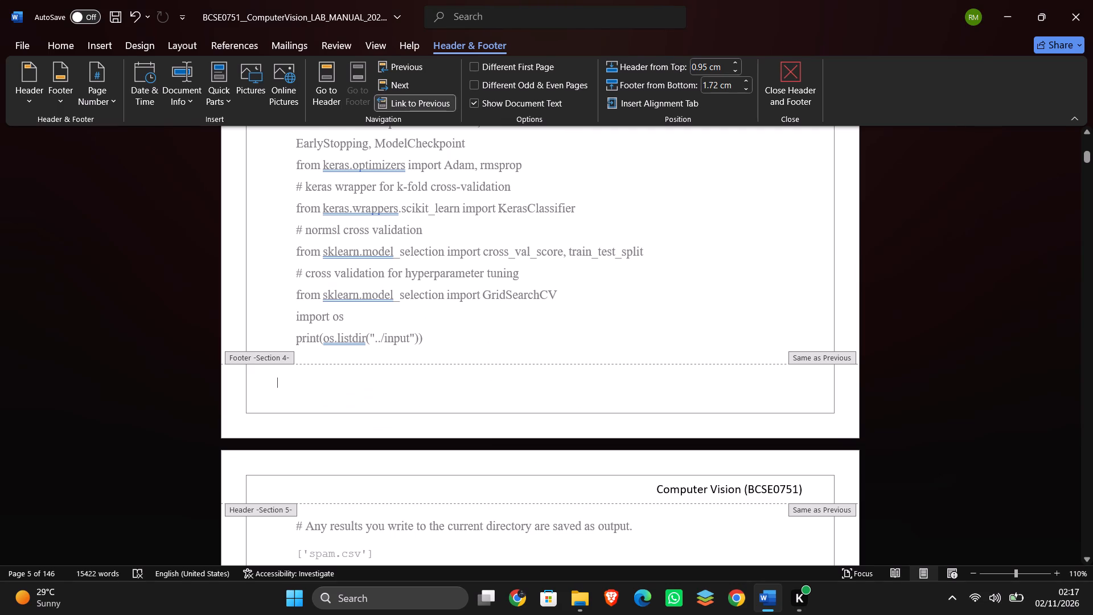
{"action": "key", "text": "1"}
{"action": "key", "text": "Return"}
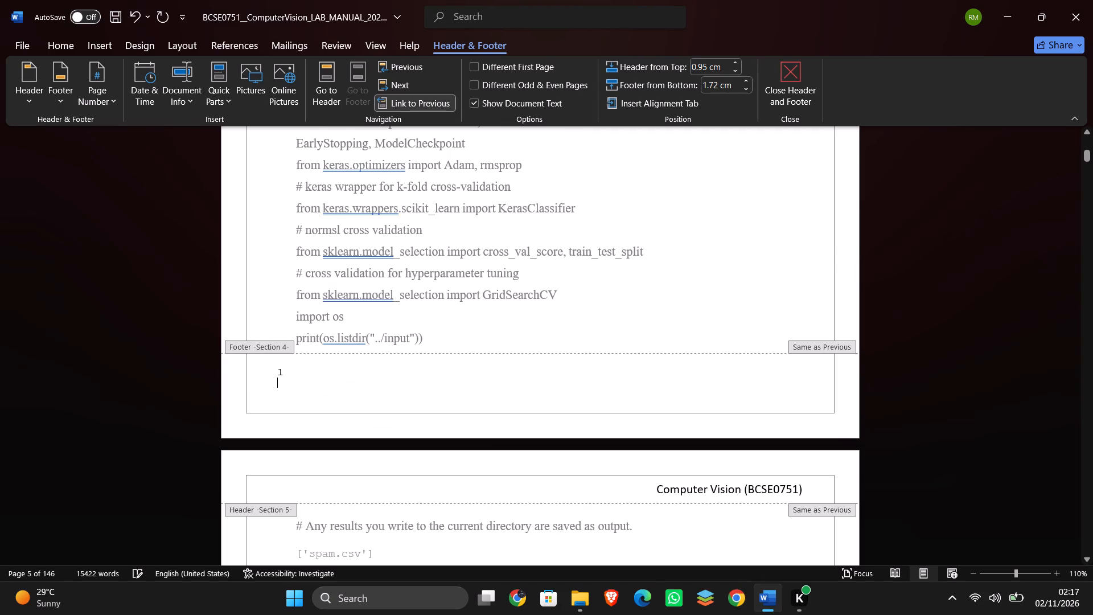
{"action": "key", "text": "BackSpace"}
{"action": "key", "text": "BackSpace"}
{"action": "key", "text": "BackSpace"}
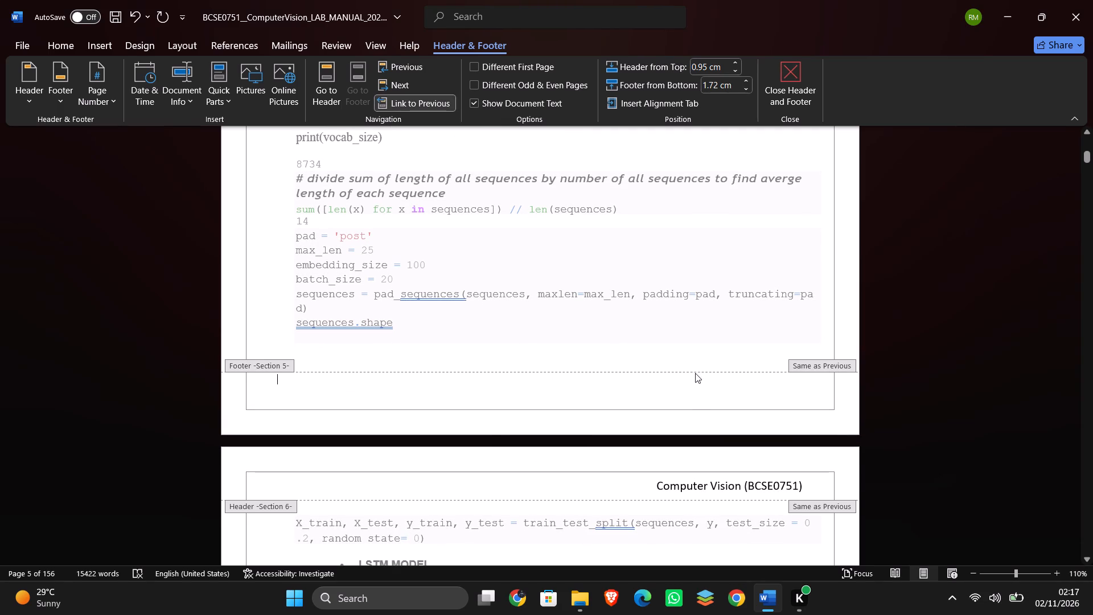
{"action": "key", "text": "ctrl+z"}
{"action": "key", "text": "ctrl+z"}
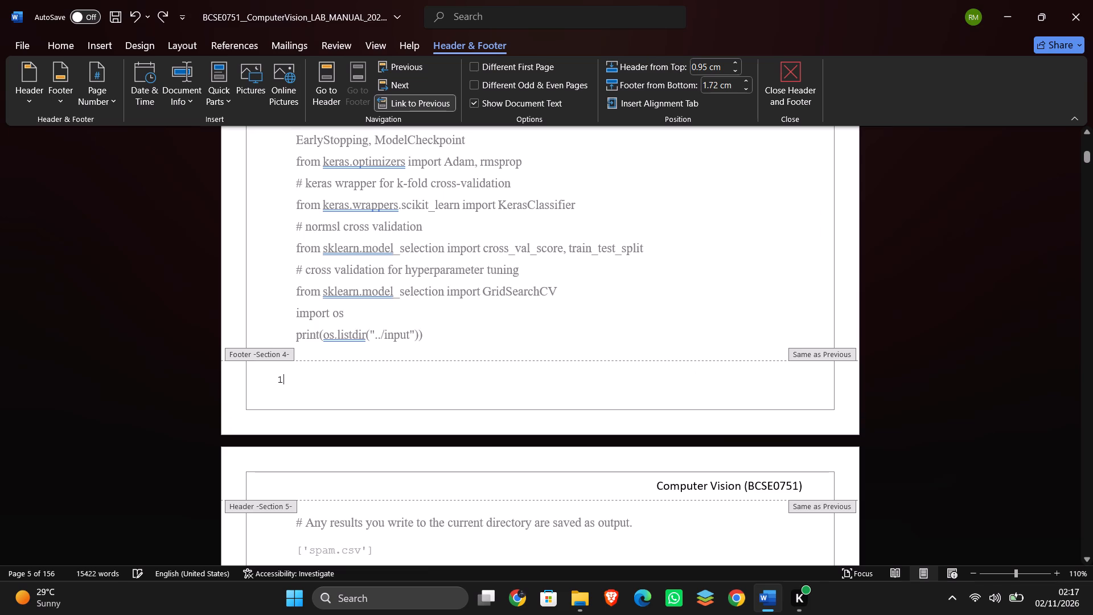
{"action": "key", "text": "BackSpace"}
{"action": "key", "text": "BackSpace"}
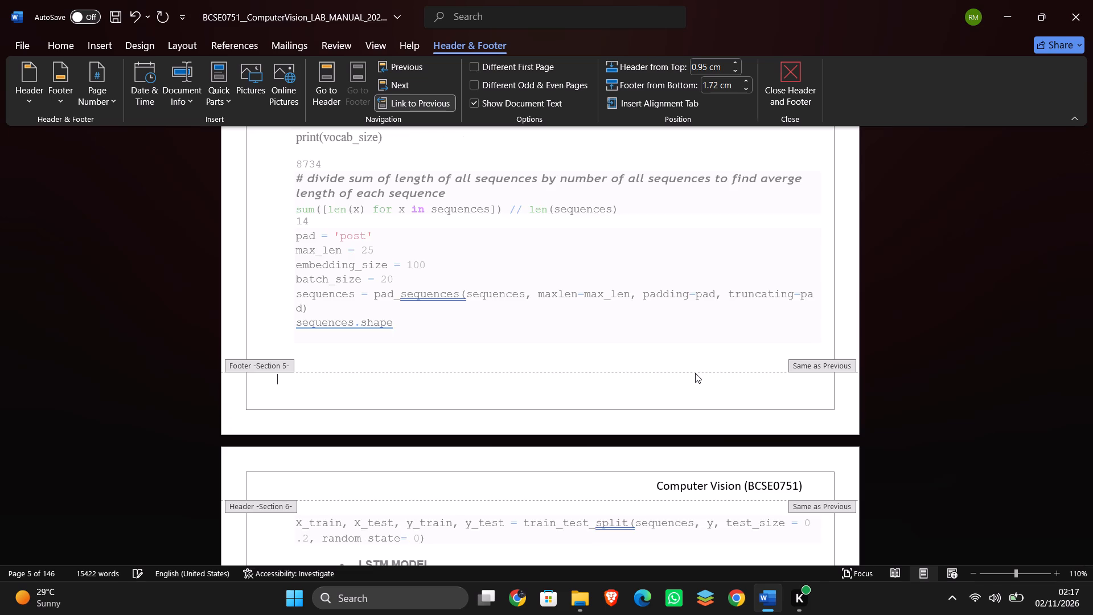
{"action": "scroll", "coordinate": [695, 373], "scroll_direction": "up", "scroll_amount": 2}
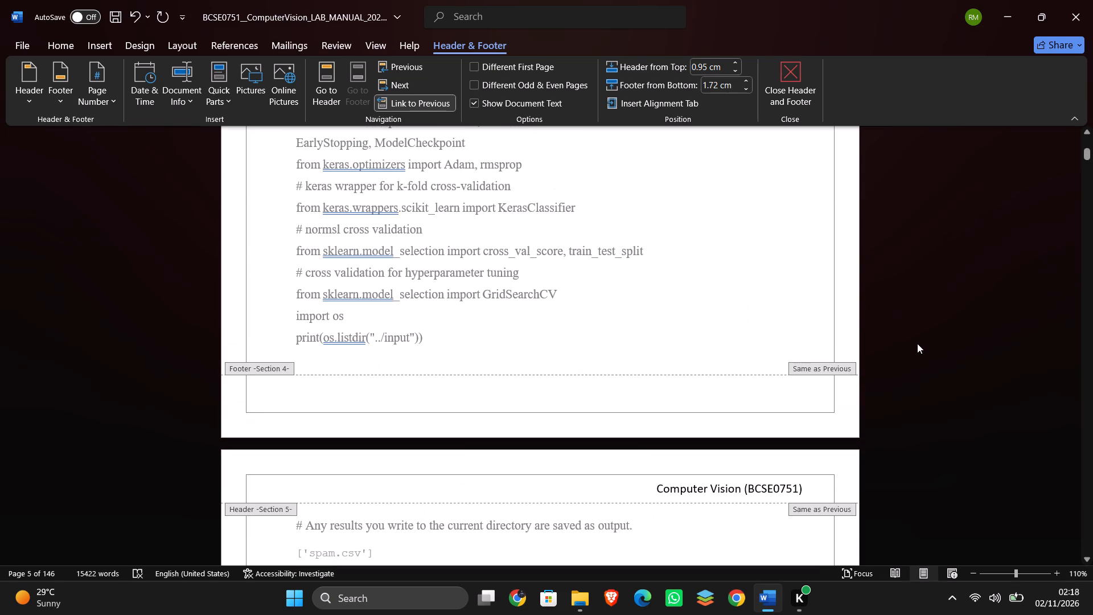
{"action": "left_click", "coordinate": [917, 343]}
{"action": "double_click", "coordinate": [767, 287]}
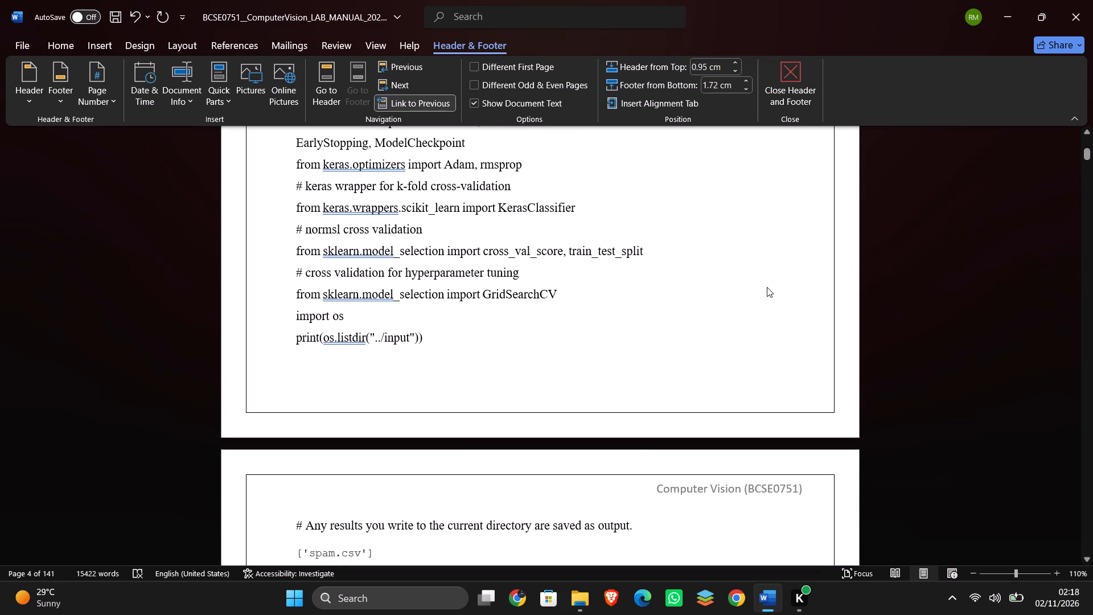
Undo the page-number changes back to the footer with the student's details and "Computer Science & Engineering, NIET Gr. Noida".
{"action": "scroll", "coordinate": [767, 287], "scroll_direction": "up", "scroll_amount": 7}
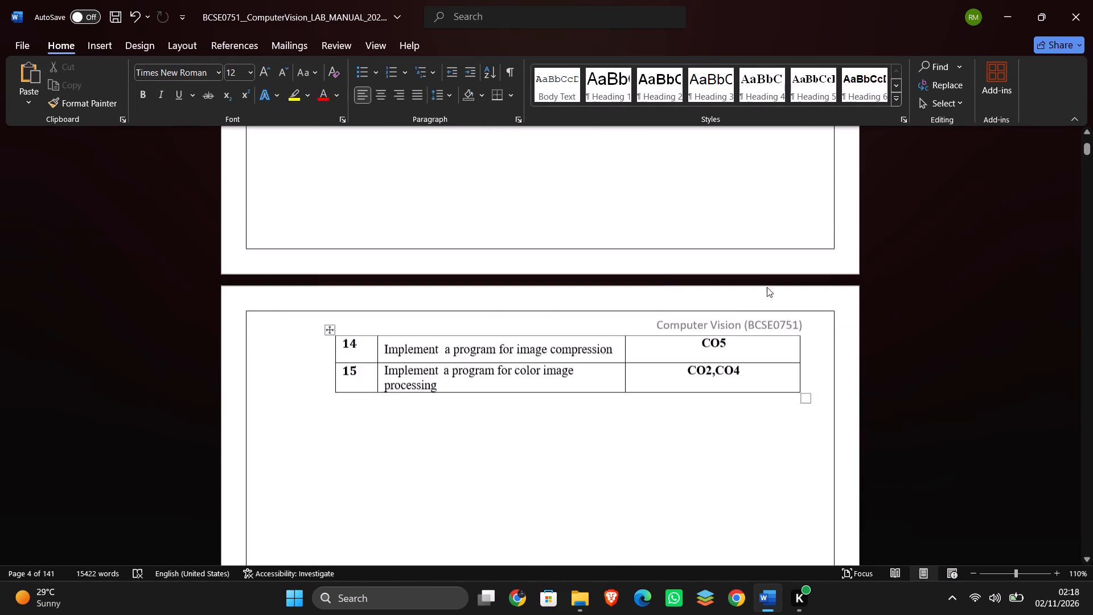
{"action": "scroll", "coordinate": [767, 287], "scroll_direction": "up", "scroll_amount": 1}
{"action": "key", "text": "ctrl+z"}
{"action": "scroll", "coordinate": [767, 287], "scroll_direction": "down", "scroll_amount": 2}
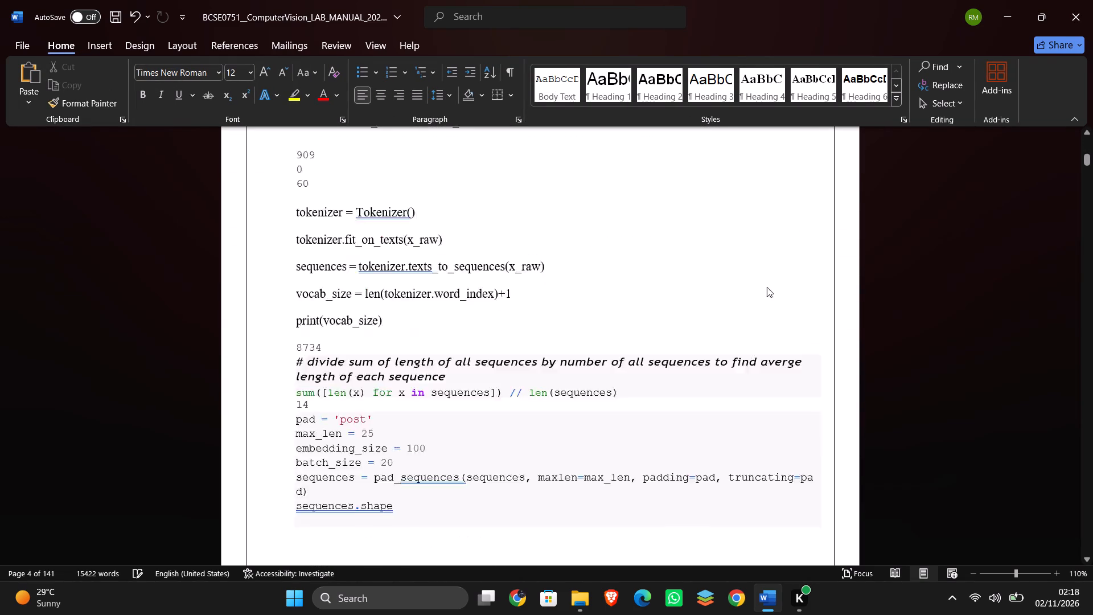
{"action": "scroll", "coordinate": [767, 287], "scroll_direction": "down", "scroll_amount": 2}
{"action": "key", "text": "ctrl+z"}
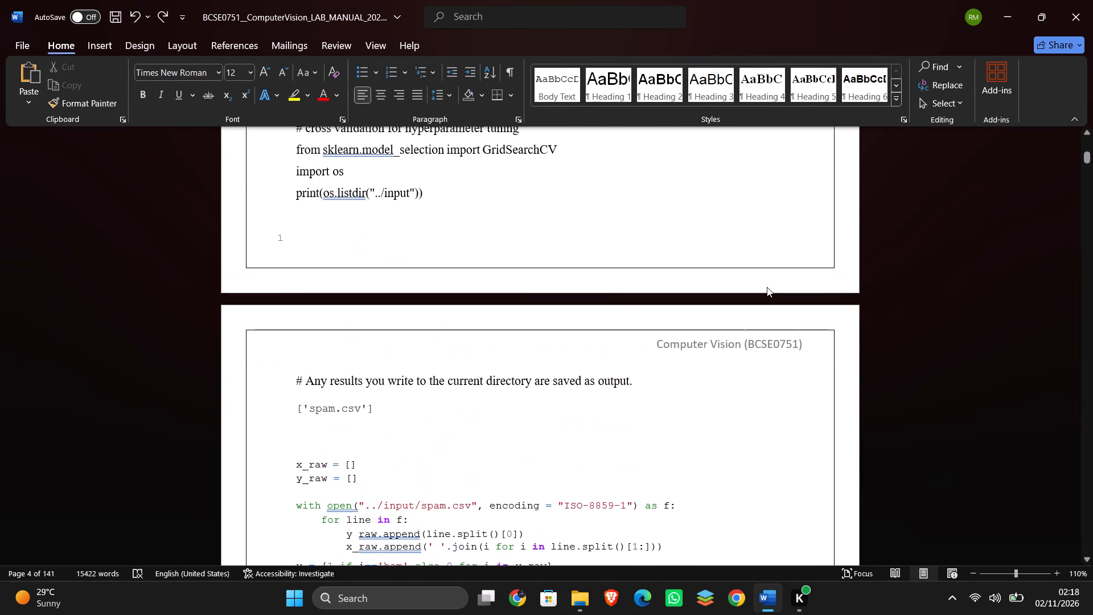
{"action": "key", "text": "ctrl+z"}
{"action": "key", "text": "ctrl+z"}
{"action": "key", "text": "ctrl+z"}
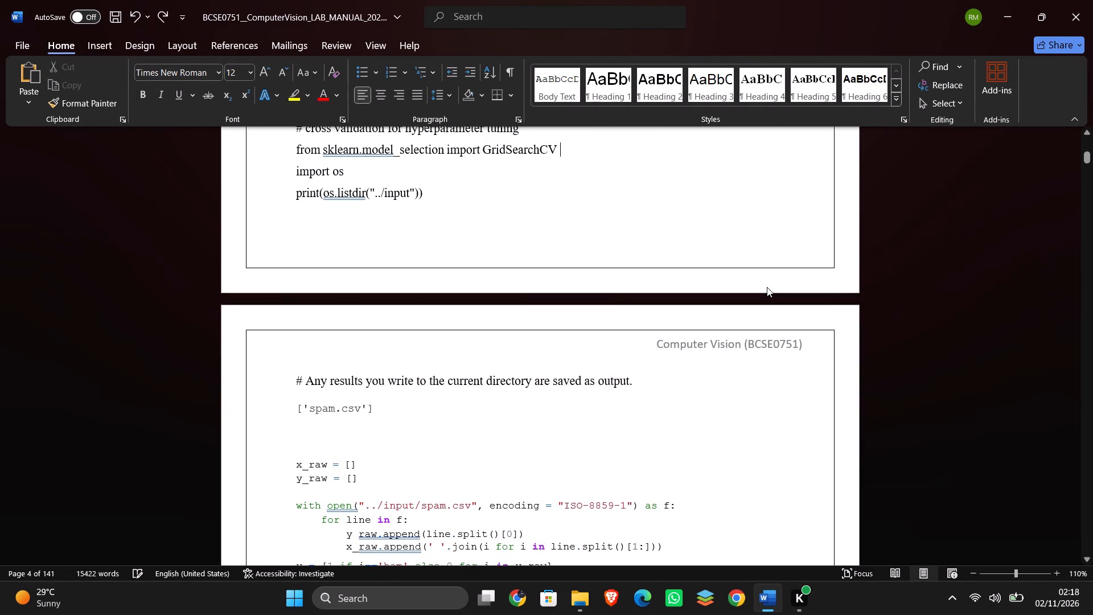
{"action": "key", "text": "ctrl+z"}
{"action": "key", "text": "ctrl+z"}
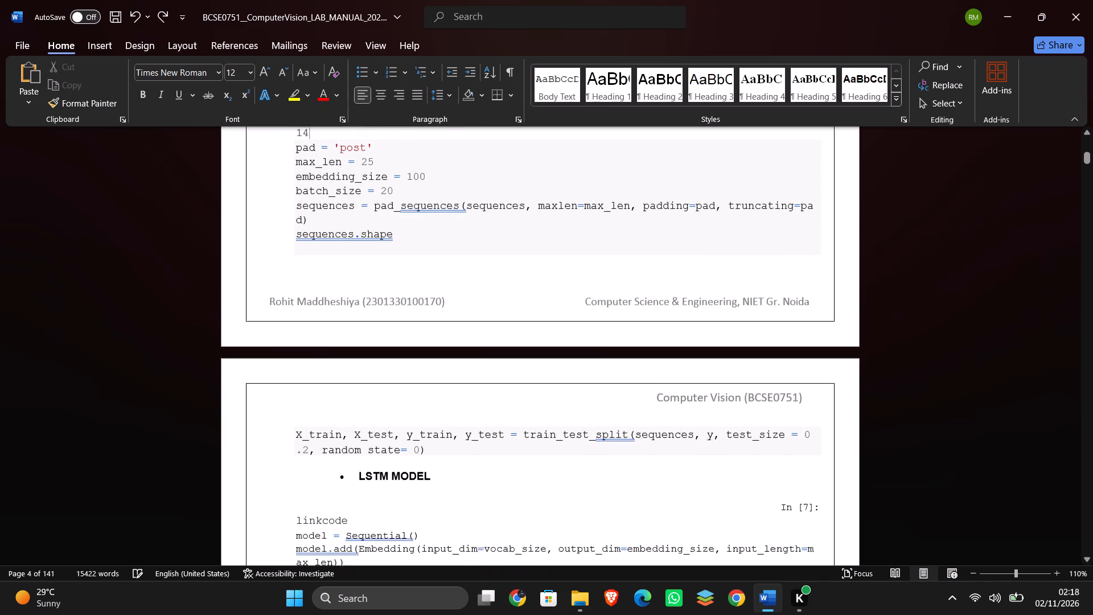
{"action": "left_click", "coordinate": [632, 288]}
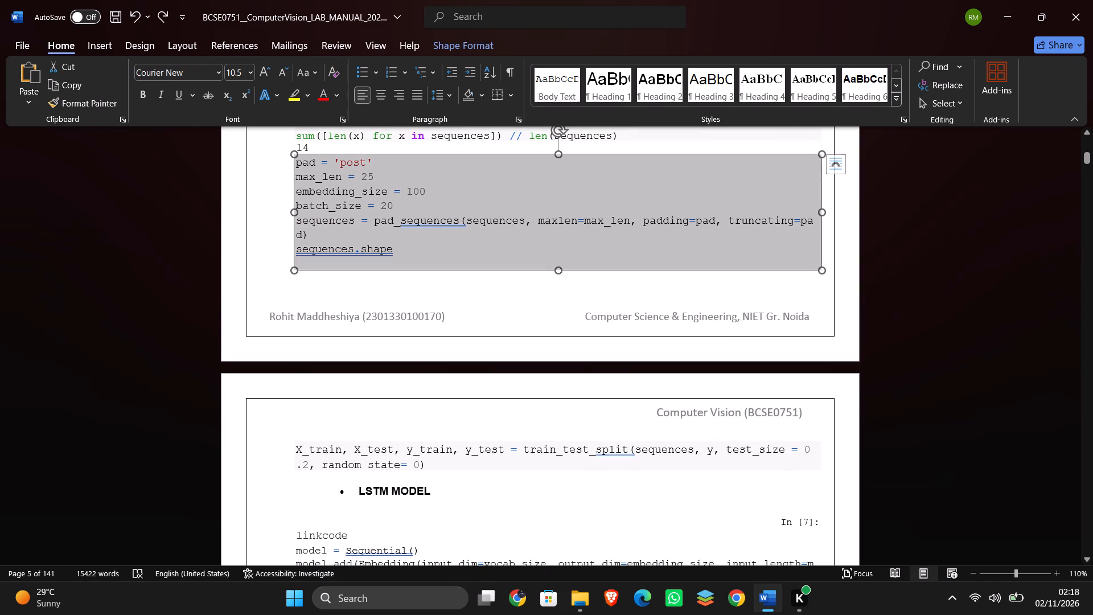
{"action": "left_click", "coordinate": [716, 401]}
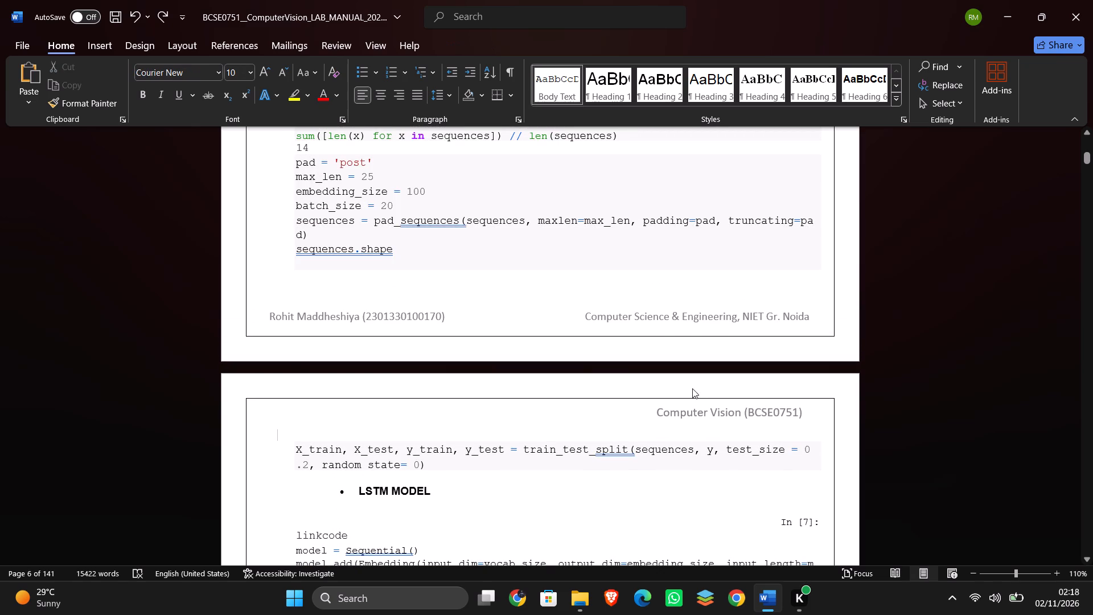
Check the restored footers and page layout on Program 1's pages and the cover page.
{"action": "scroll", "coordinate": [692, 388], "scroll_direction": "down", "scroll_amount": 5}
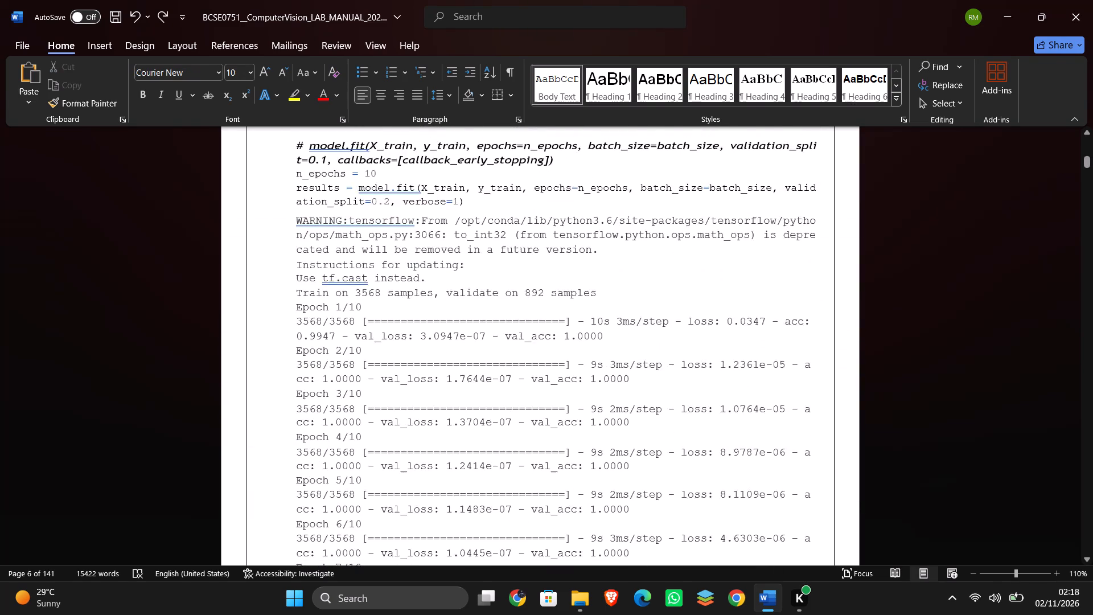
{"action": "scroll", "coordinate": [692, 388], "scroll_direction": "down", "scroll_amount": 1}
{"action": "scroll", "coordinate": [692, 388], "scroll_direction": "up", "scroll_amount": 11}
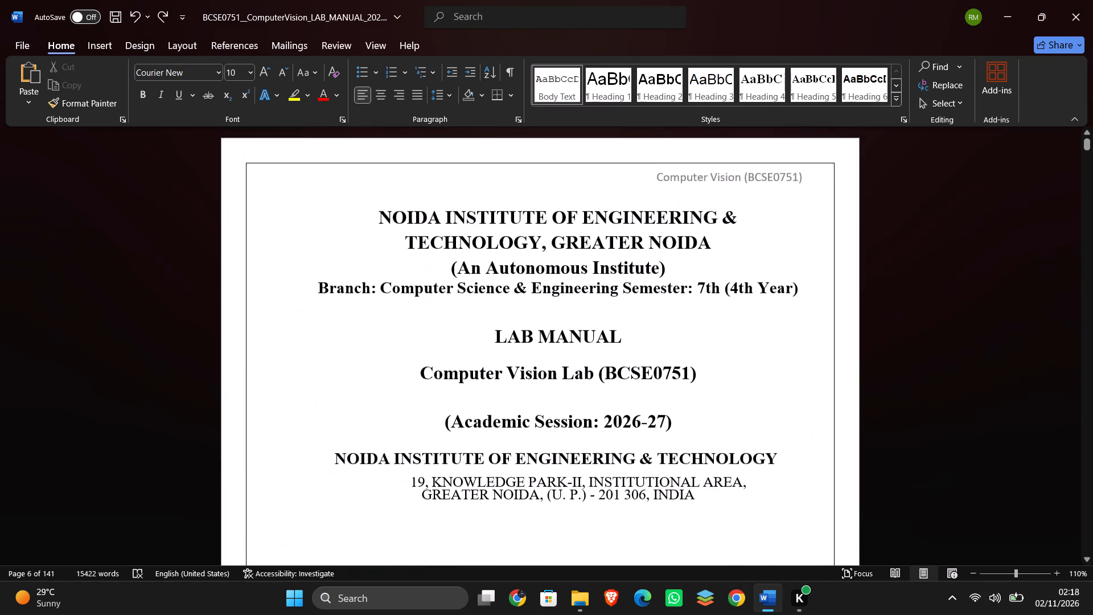
{"action": "scroll", "coordinate": [692, 388], "scroll_direction": "down", "scroll_amount": 1}
{"action": "scroll", "coordinate": [692, 388], "scroll_direction": "up", "scroll_amount": 1}
{"action": "scroll", "coordinate": [692, 388], "scroll_direction": "down", "scroll_amount": 1}
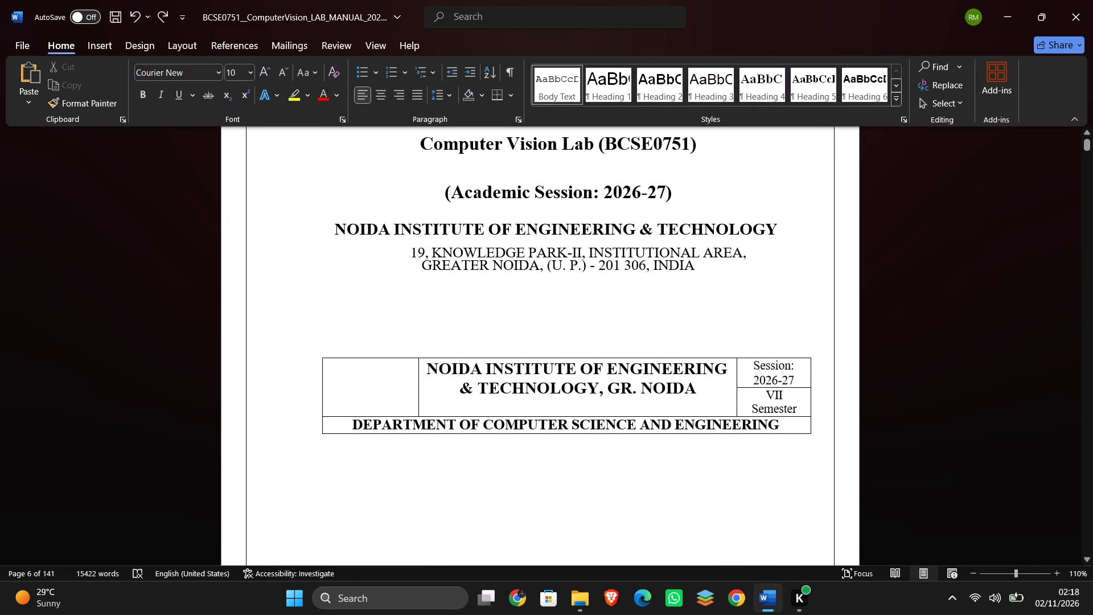
{"action": "scroll", "coordinate": [692, 388], "scroll_direction": "up", "scroll_amount": 1}
{"action": "scroll", "coordinate": [692, 388], "scroll_direction": "down", "scroll_amount": 2}
{"action": "scroll", "coordinate": [692, 388], "scroll_direction": "up", "scroll_amount": 1}
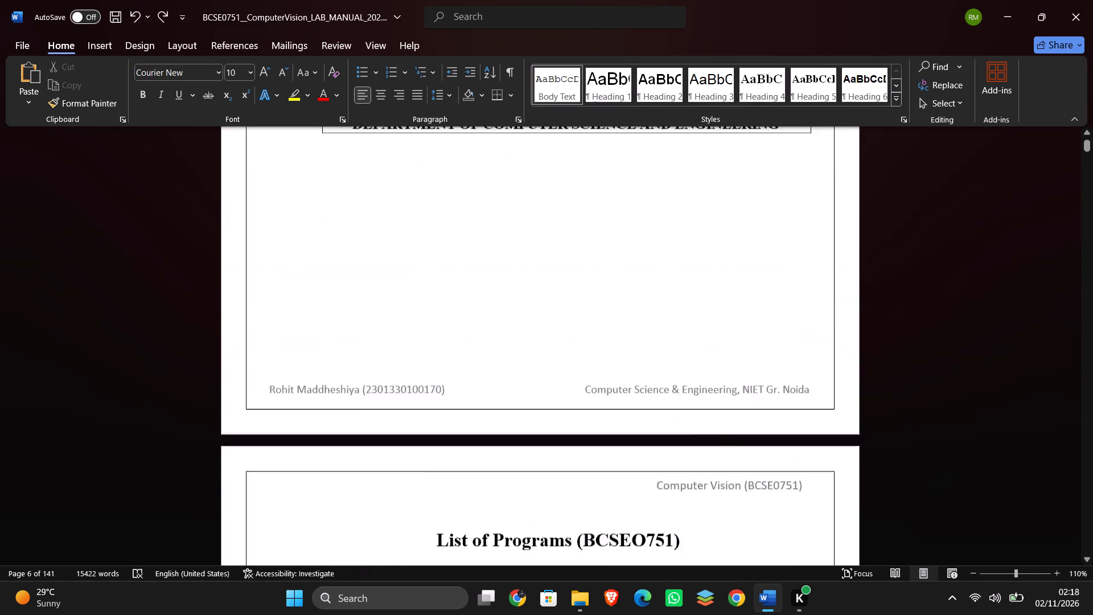
{"action": "scroll", "coordinate": [692, 388], "scroll_direction": "up", "scroll_amount": 2}
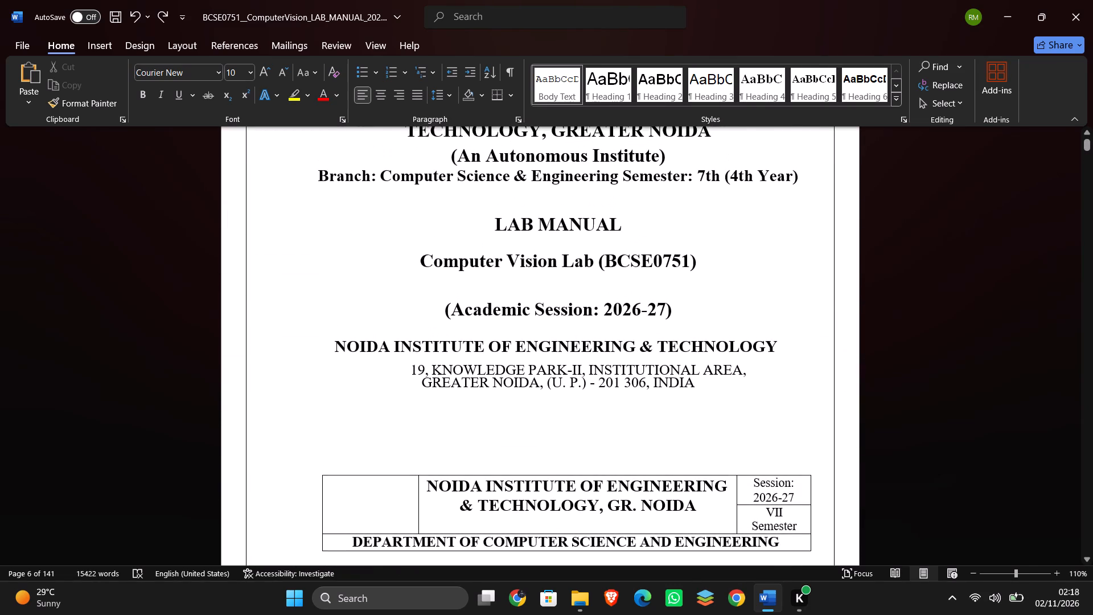
{"action": "scroll", "coordinate": [692, 388], "scroll_direction": "up", "scroll_amount": 1}
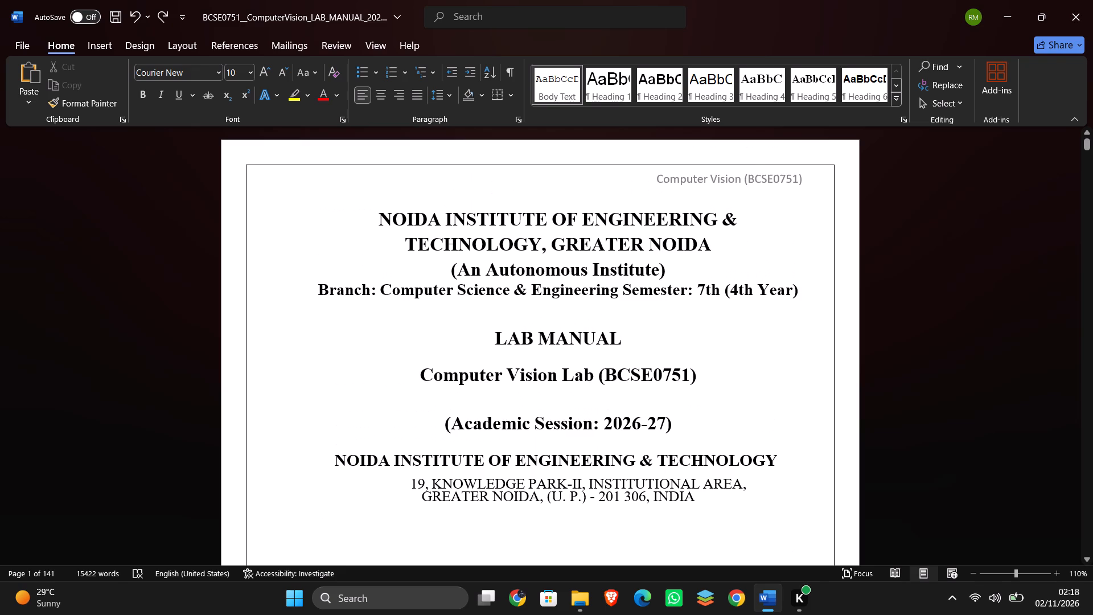
{"action": "scroll", "coordinate": [692, 388], "scroll_direction": "up", "scroll_amount": 1}
{"action": "scroll", "coordinate": [692, 388], "scroll_direction": "down", "scroll_amount": 1}
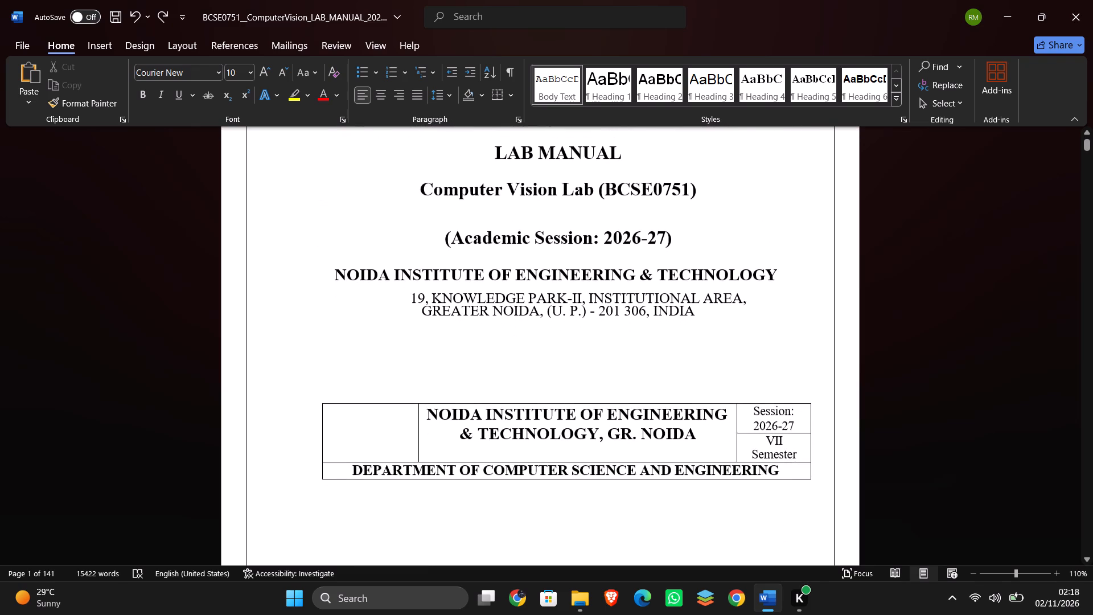
{"action": "scroll", "coordinate": [692, 388], "scroll_direction": "down", "scroll_amount": 1}
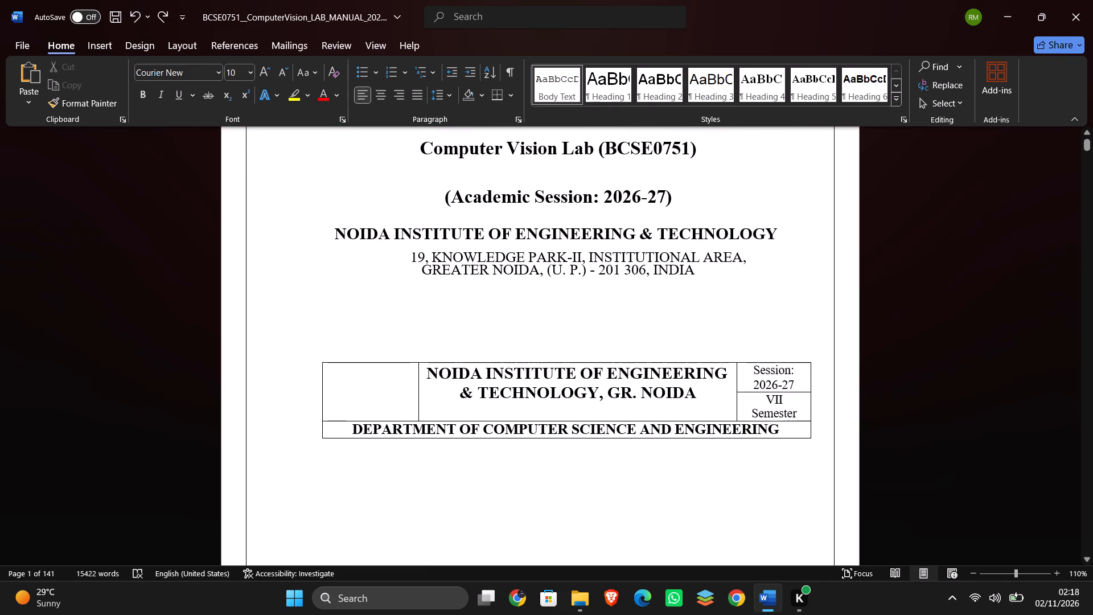
Check the List of Programs table and the opening pages of the manual for layout and footer consistency.
{"action": "left_click", "coordinate": [521, 436]}
{"action": "scroll", "coordinate": [538, 427], "scroll_direction": "up", "scroll_amount": 12}
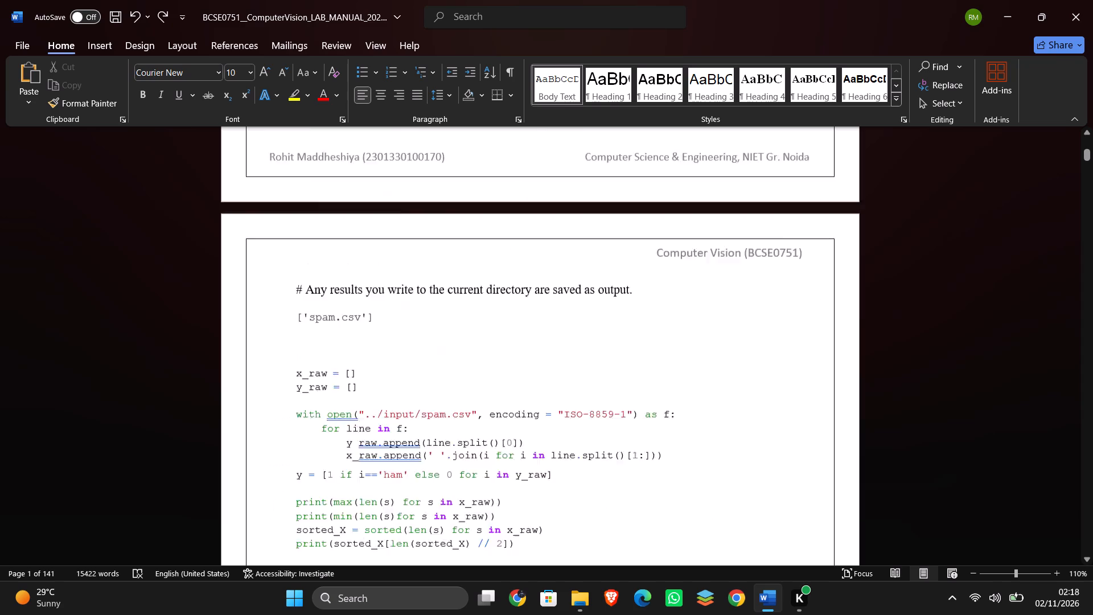
{"action": "scroll", "coordinate": [538, 427], "scroll_direction": "up", "scroll_amount": 13}
{"action": "scroll", "coordinate": [538, 427], "scroll_direction": "down", "scroll_amount": 2}
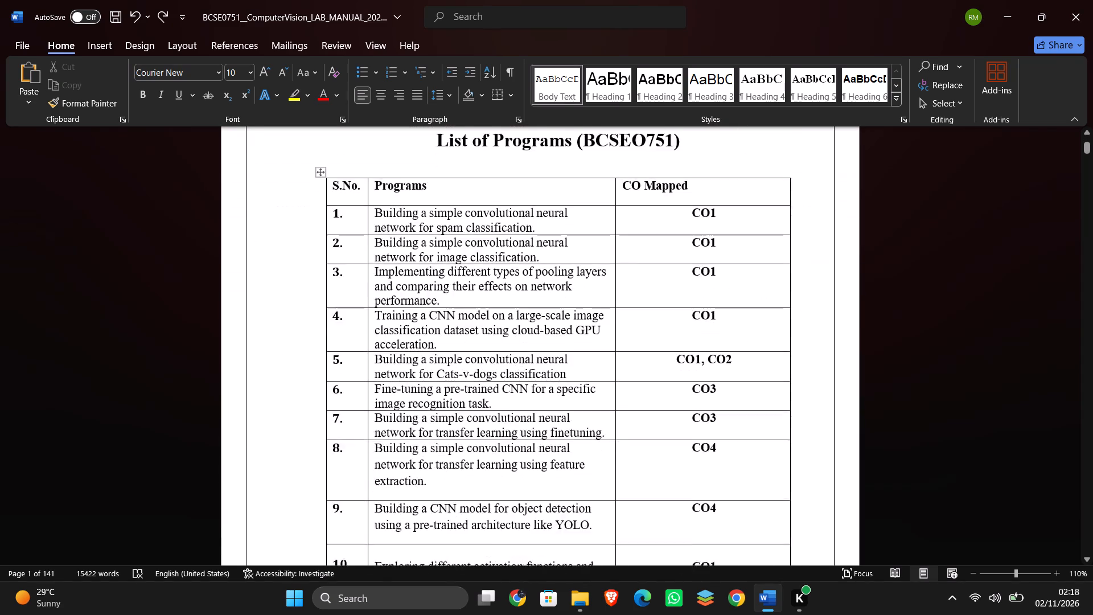
{"action": "scroll", "coordinate": [538, 427], "scroll_direction": "down", "scroll_amount": 4}
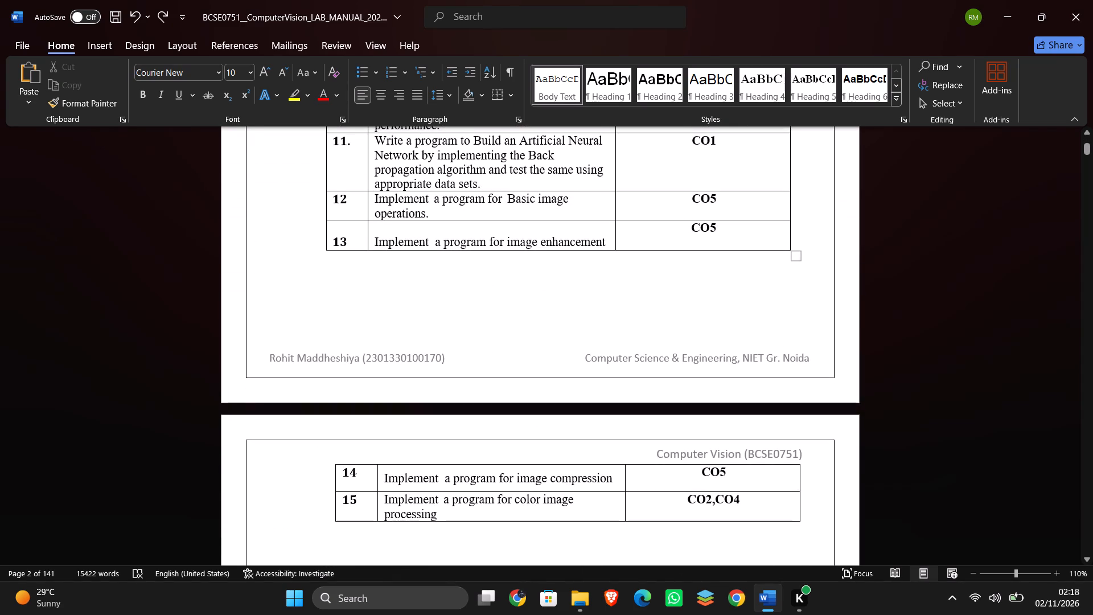
{"action": "scroll", "coordinate": [538, 427], "scroll_direction": "down", "scroll_amount": 1}
{"action": "scroll", "coordinate": [538, 427], "scroll_direction": "up", "scroll_amount": 6}
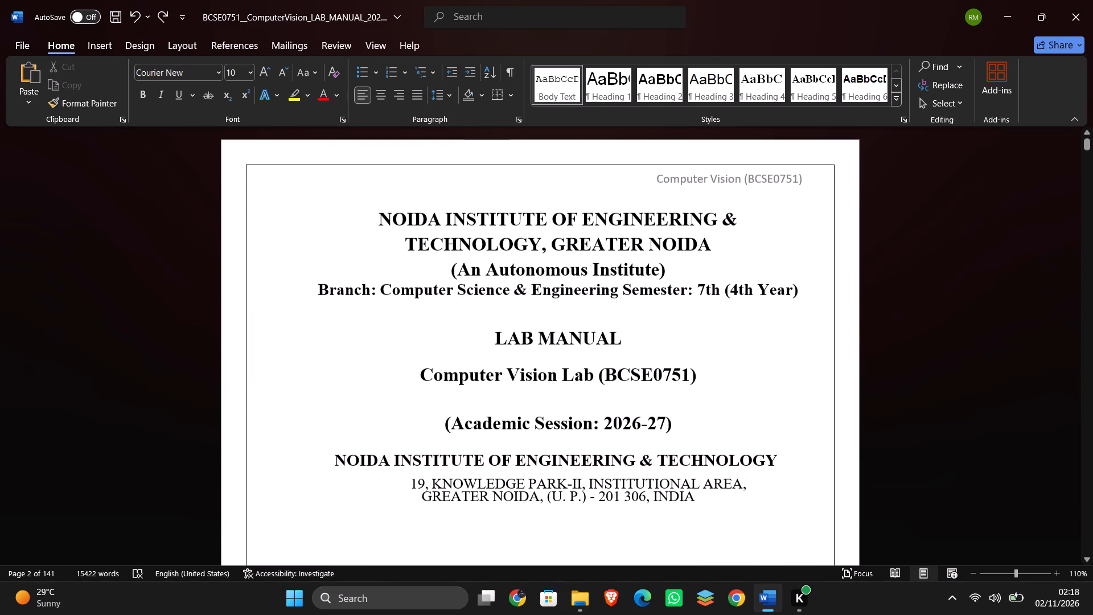
Open the print preview and examine the page layout from the cover page to the start of Program 2.
{"action": "key", "text": "ctrl+p"}
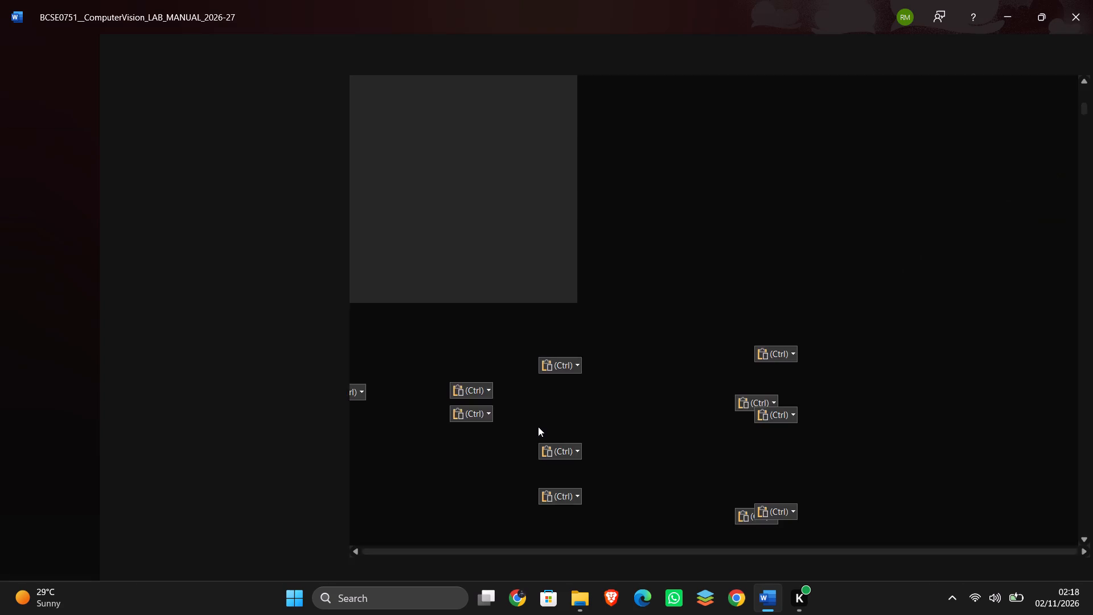
{"action": "scroll", "coordinate": [593, 343], "scroll_direction": "up", "scroll_amount": 20}
{"action": "scroll", "coordinate": [593, 343], "scroll_direction": "up", "scroll_amount": 20}
{"action": "scroll", "coordinate": [593, 343], "scroll_direction": "up", "scroll_amount": 20}
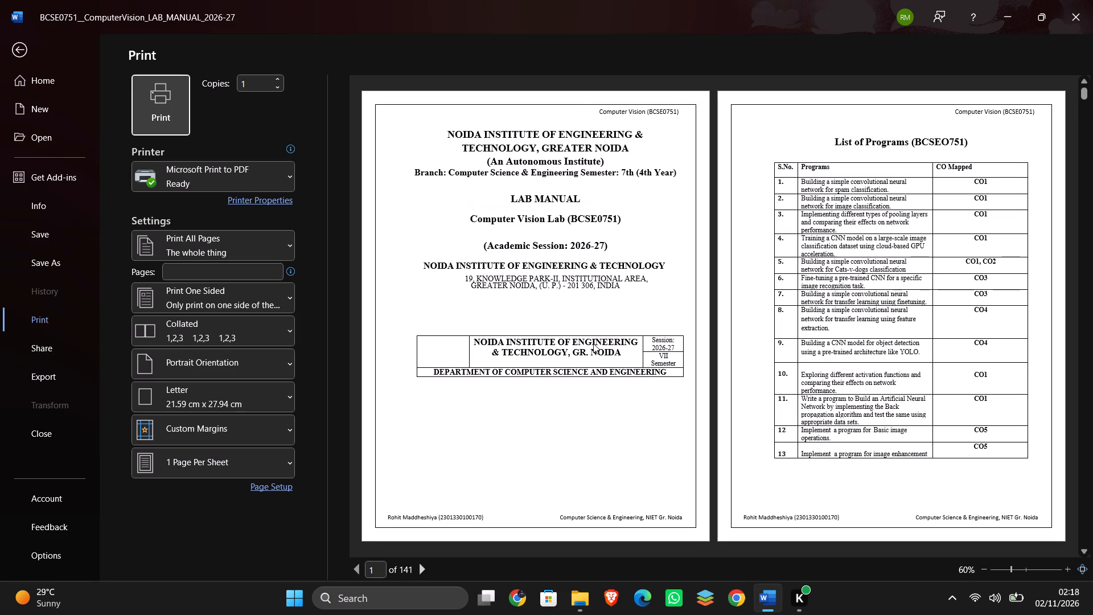
{"action": "scroll", "coordinate": [593, 343], "scroll_direction": "up", "scroll_amount": 20}
{"action": "scroll", "coordinate": [593, 343], "scroll_direction": "up", "scroll_amount": 20}
{"action": "scroll", "coordinate": [593, 343], "scroll_direction": "up", "scroll_amount": 13}
{"action": "key", "text": "Down"}
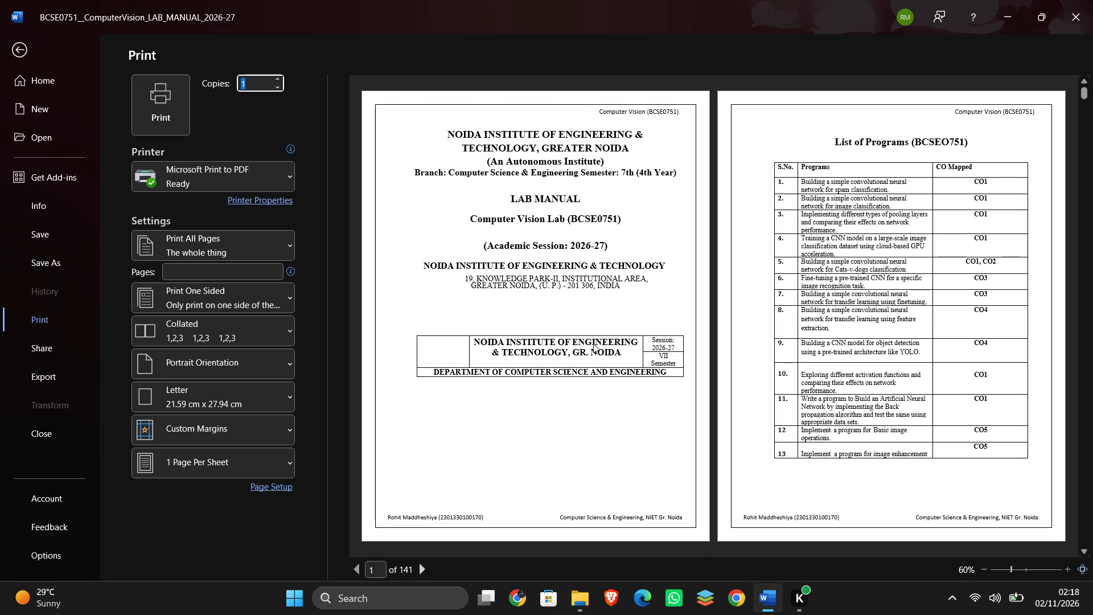
{"action": "left_click", "coordinate": [661, 368]}
{"action": "key", "text": "Down"}
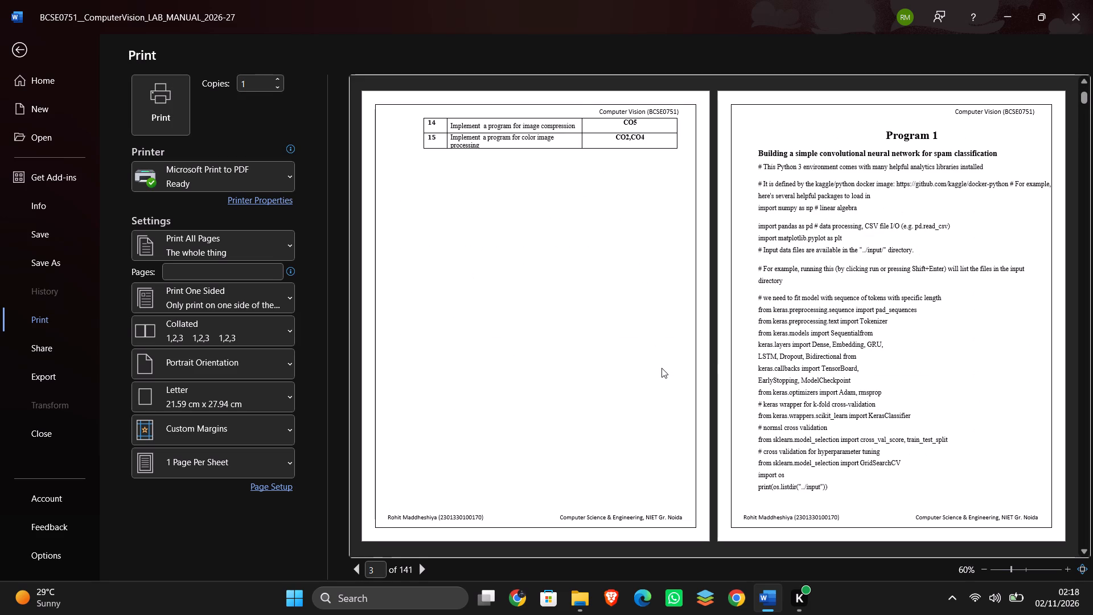
{"action": "key", "text": "Down"}
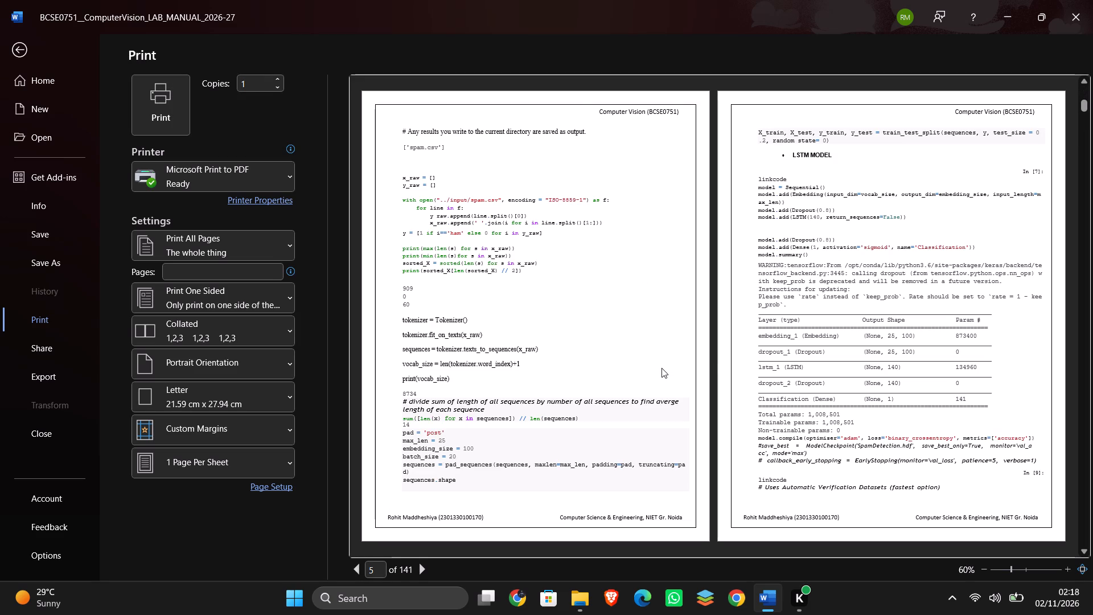
{"action": "key", "text": "Down"}
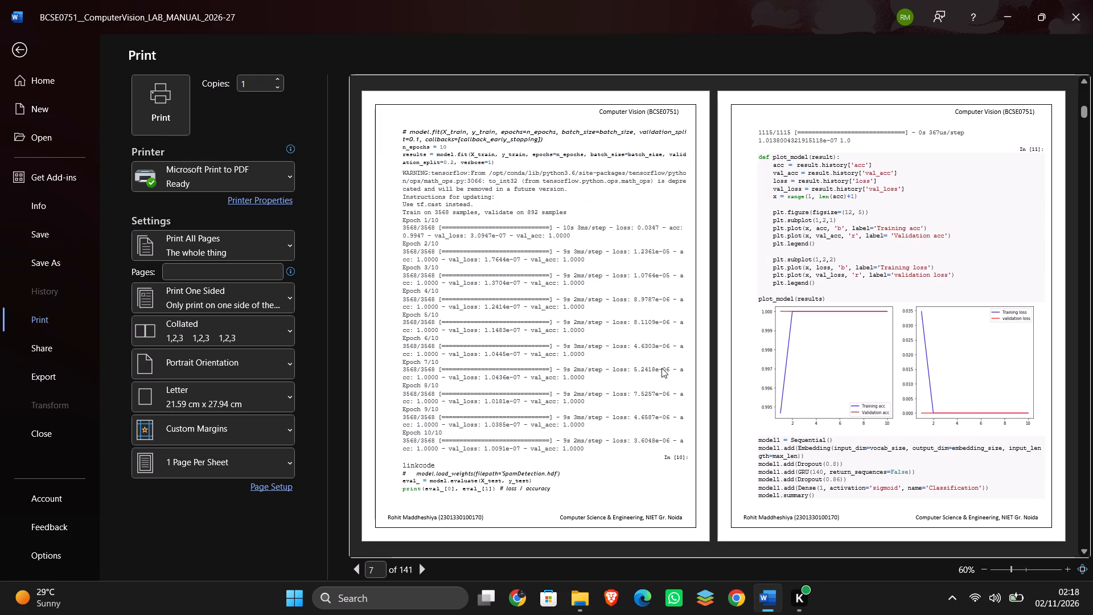
{"action": "key", "text": "Down"}
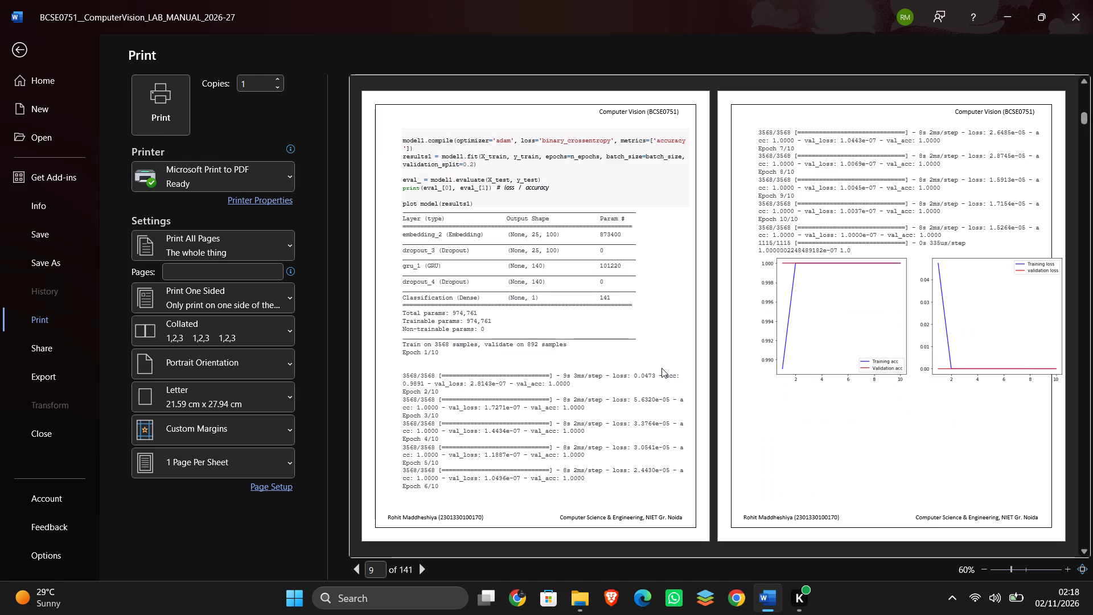
{"action": "key", "text": "Down"}
{"action": "key", "text": "Down"}
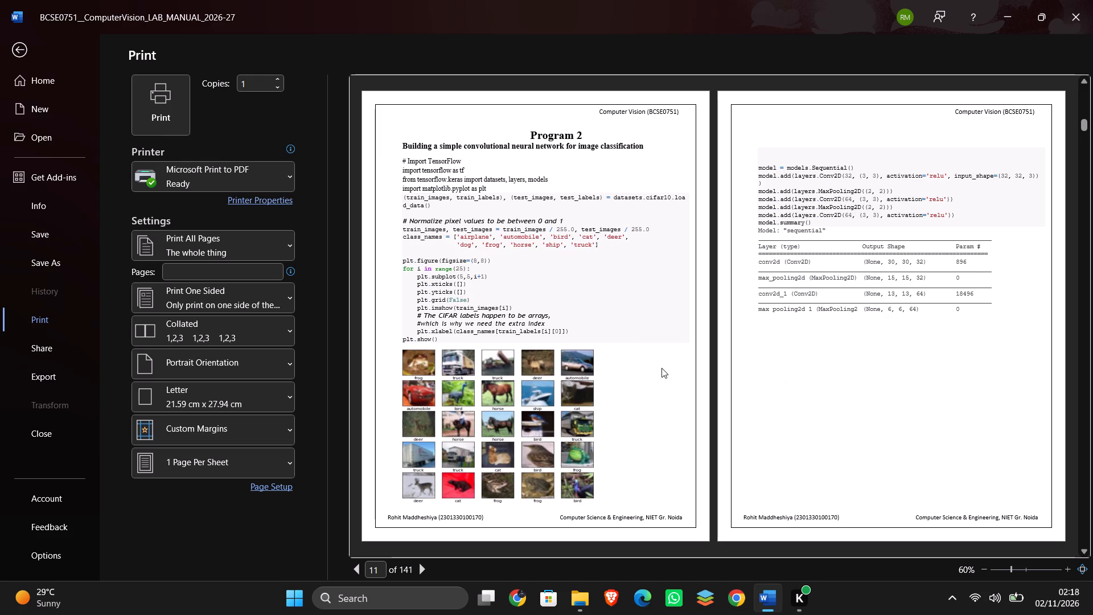
Compare the previewed pages from Program 2's opening page to the start of Program 3.
{"action": "key", "text": "Up"}
{"action": "key", "text": "Down"}
{"action": "key", "text": "Down"}
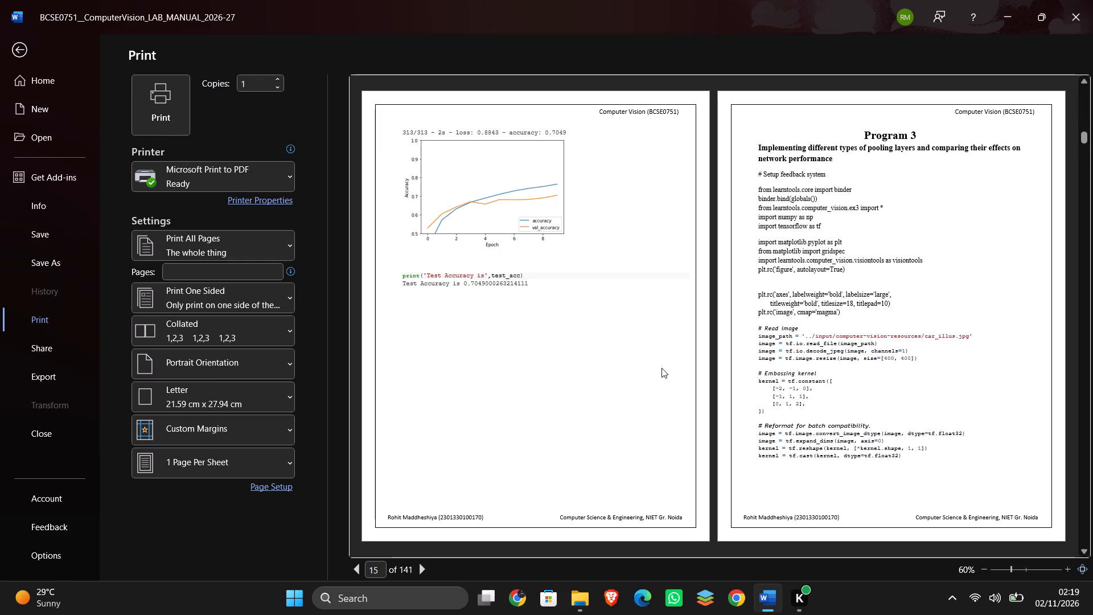
{"action": "key", "text": "Up"}
{"action": "key", "text": "Up"}
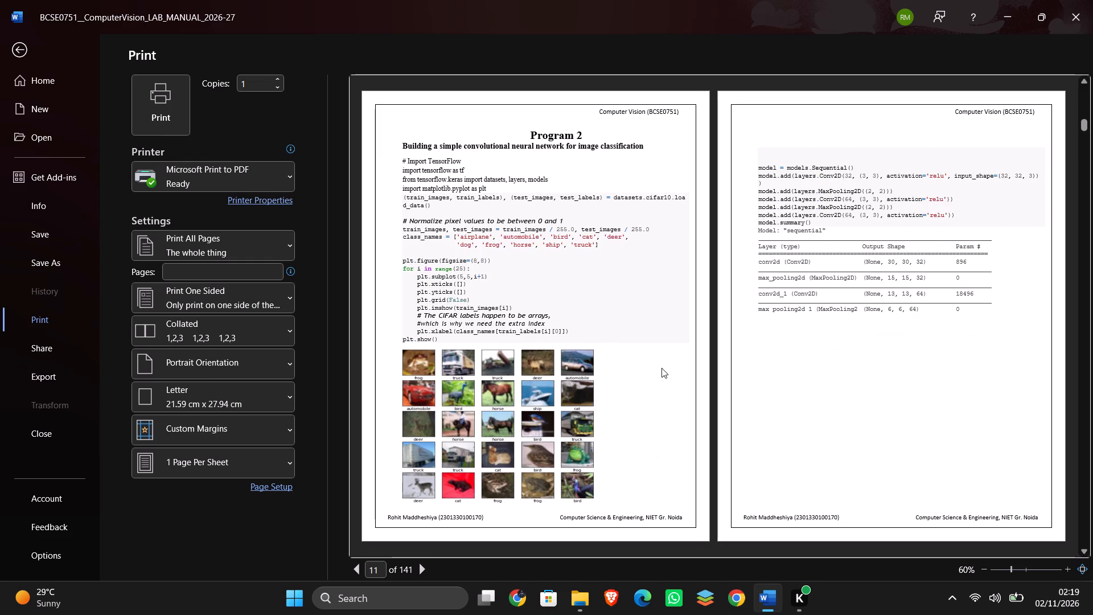
{"action": "key", "text": "Down"}
{"action": "key", "text": "Up"}
{"action": "key", "text": "Down"}
{"action": "key", "text": "Down"}
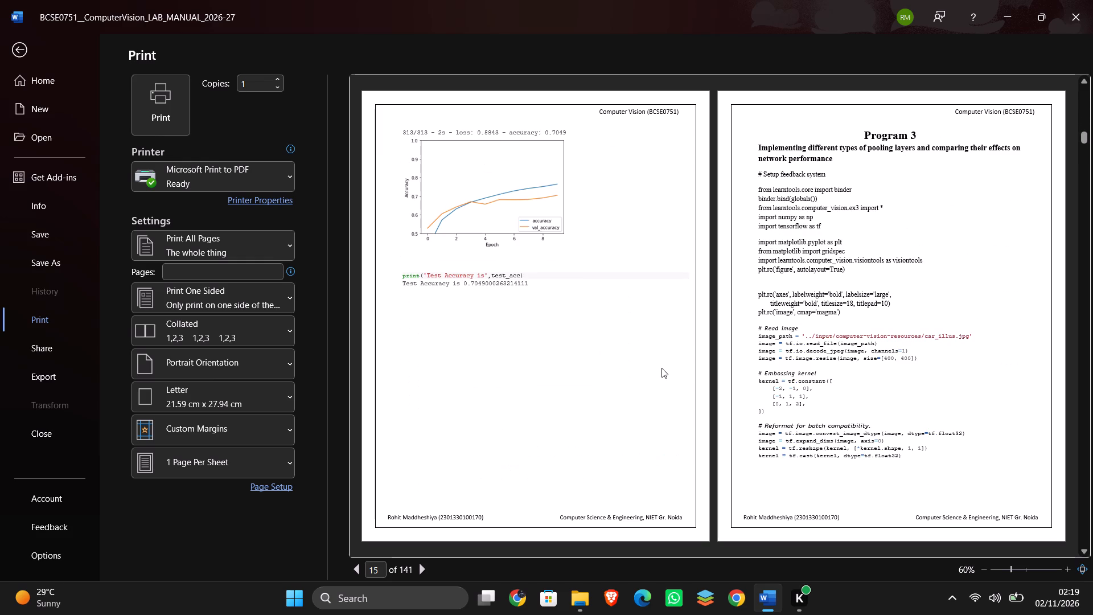
{"action": "key", "text": "Up"}
{"action": "key", "text": "Up"}
{"action": "key", "text": "Down"}
{"action": "key", "text": "Down"}
Examine the previewed pages from Program 3's opening page through Program 4's training tables for layout consistency.
{"action": "key", "text": "Down"}
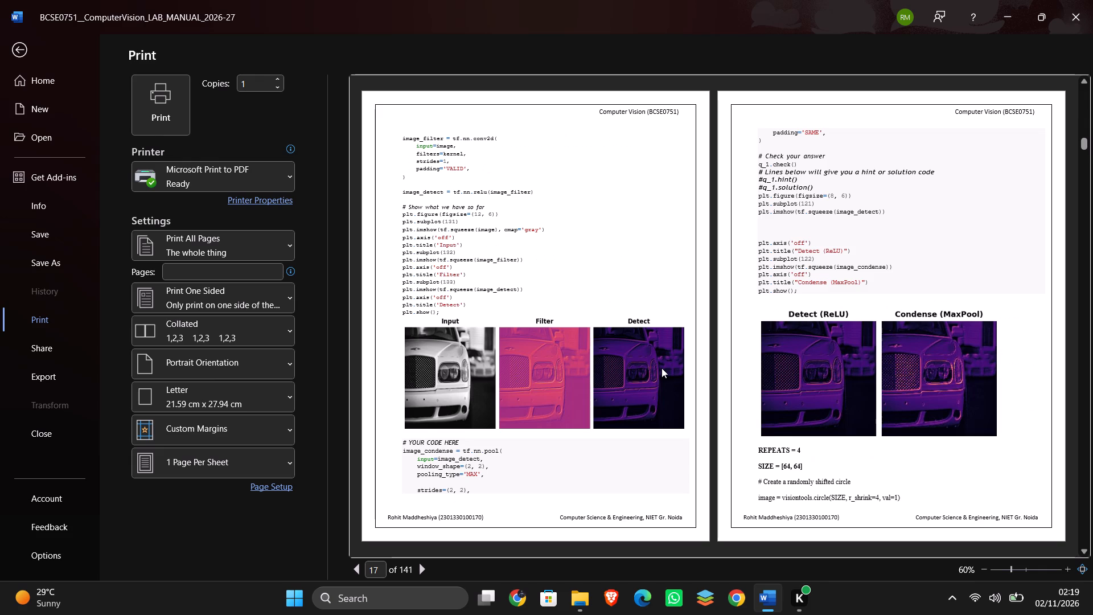
{"action": "key", "text": "Down"}
{"action": "key", "text": "Down"}
{"action": "key", "text": "Down"}
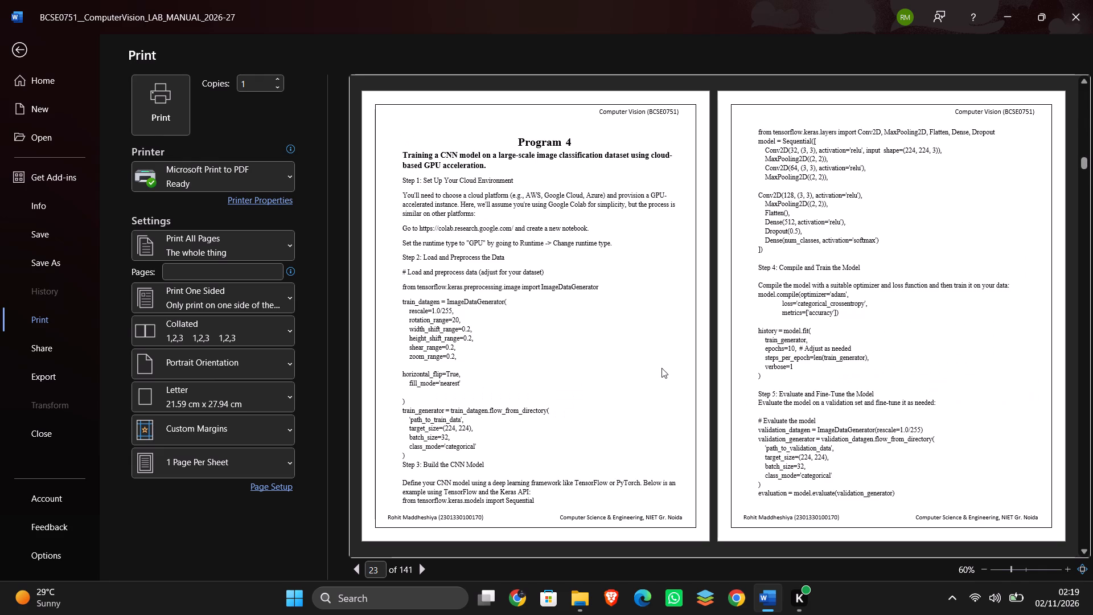
{"action": "key", "text": "Down"}
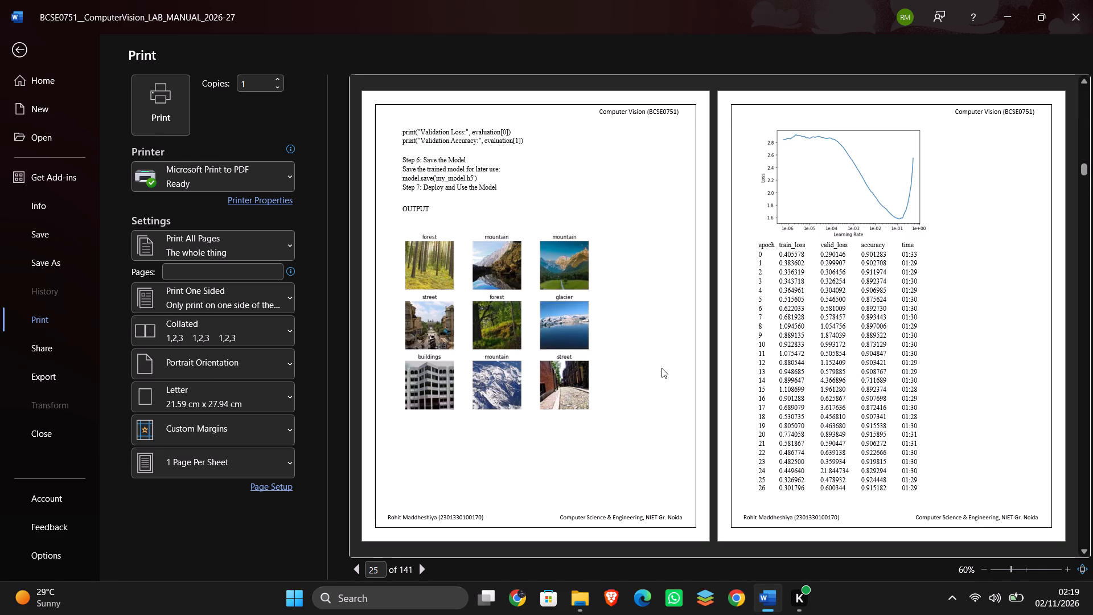
{"action": "key", "text": "Down"}
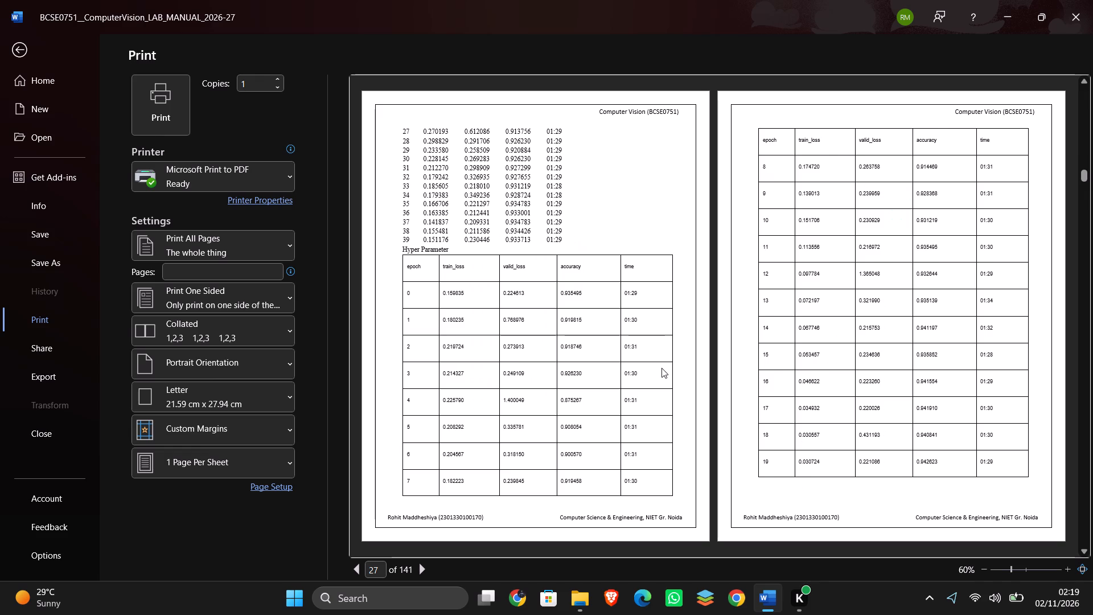
Examine the previewed cat-and-dog classification pages up to Program 6's opening page, and leave the print preview.
{"action": "key", "text": "Down"}
{"action": "key", "text": "Down"}
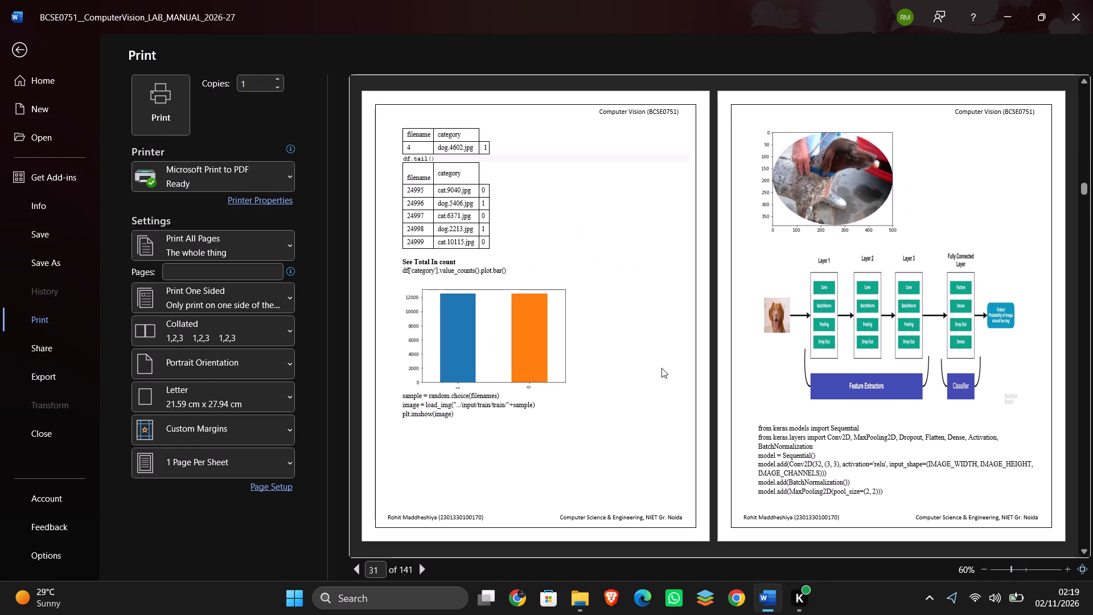
{"action": "key", "text": "Down"}
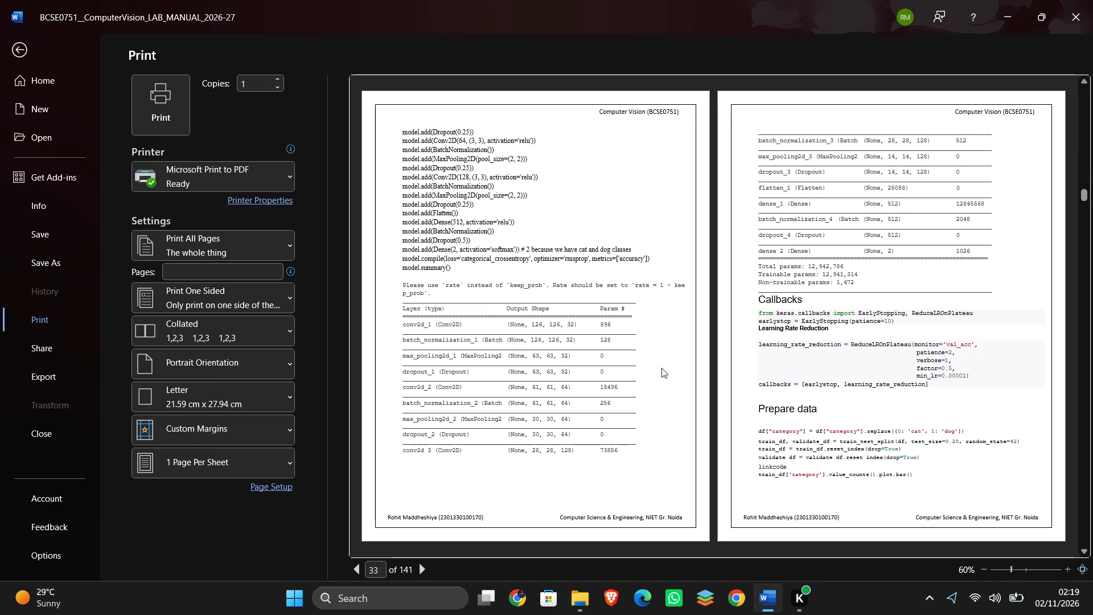
{"action": "key", "text": "Down"}
{"action": "key", "text": "Down"}
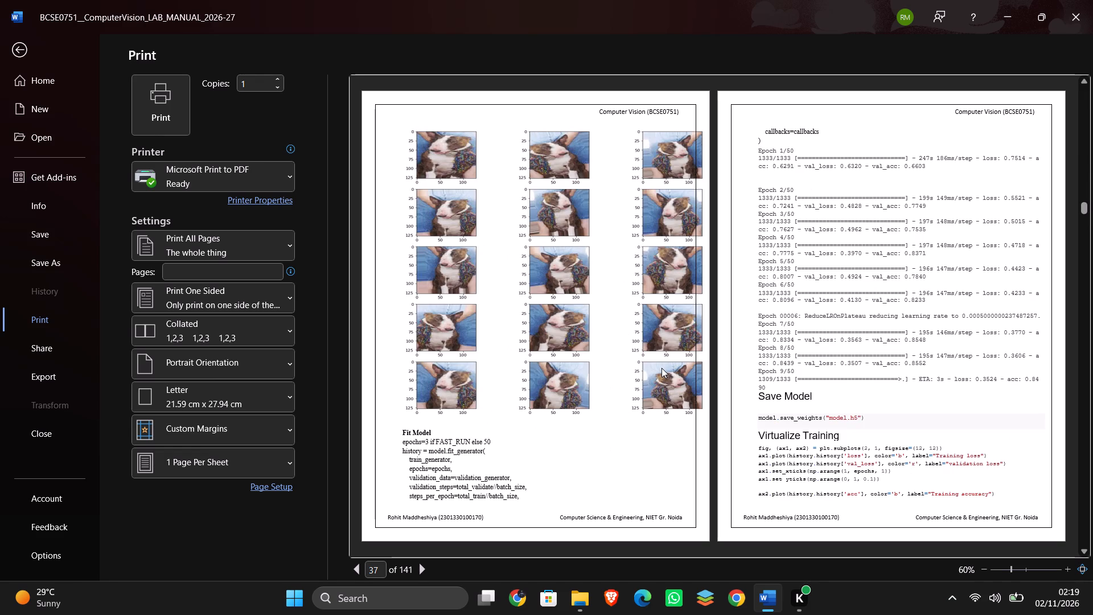
{"action": "key", "text": "Down"}
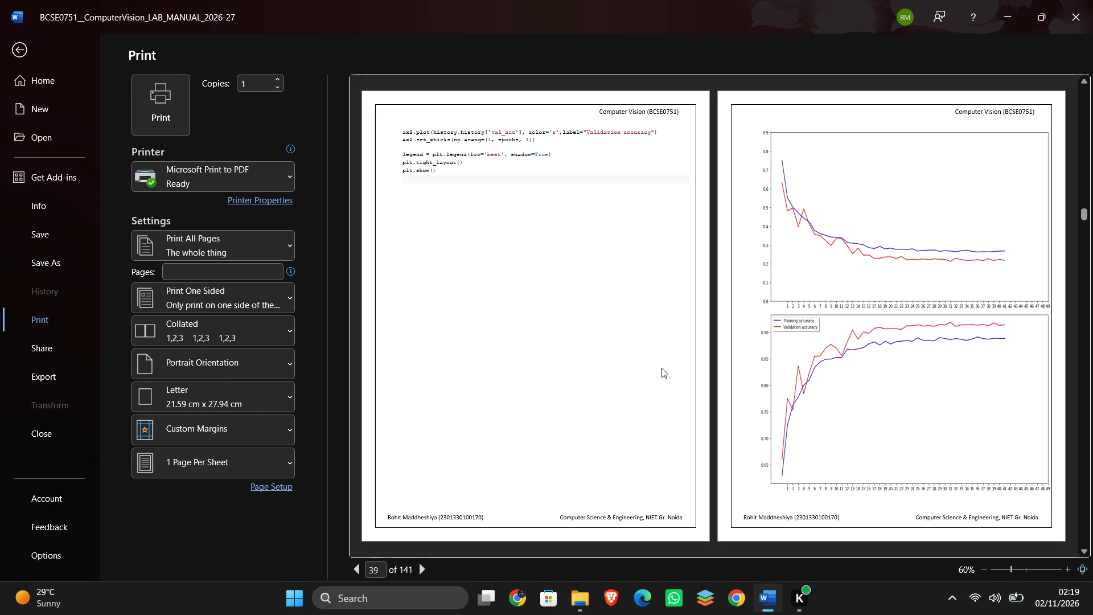
{"action": "key", "text": "Down"}
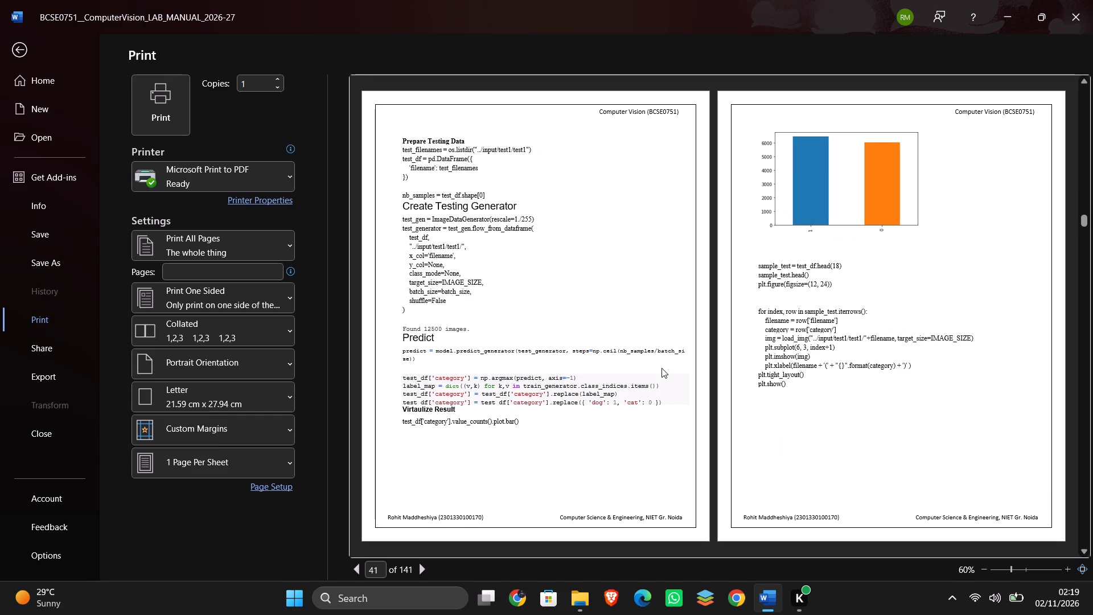
{"action": "key", "text": "Down"}
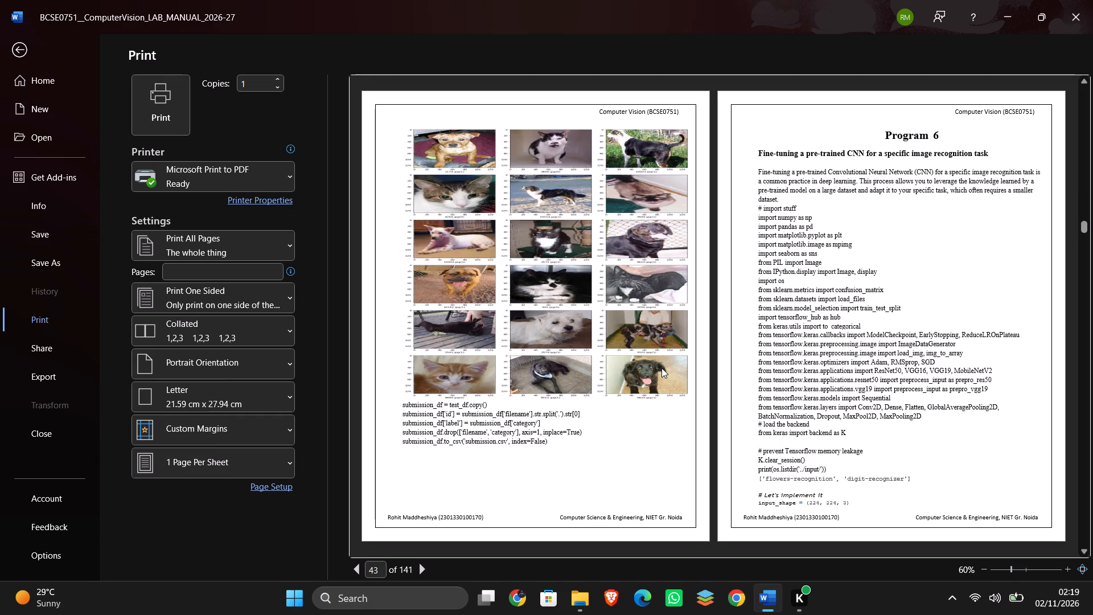
{"action": "key", "text": "Escape"}
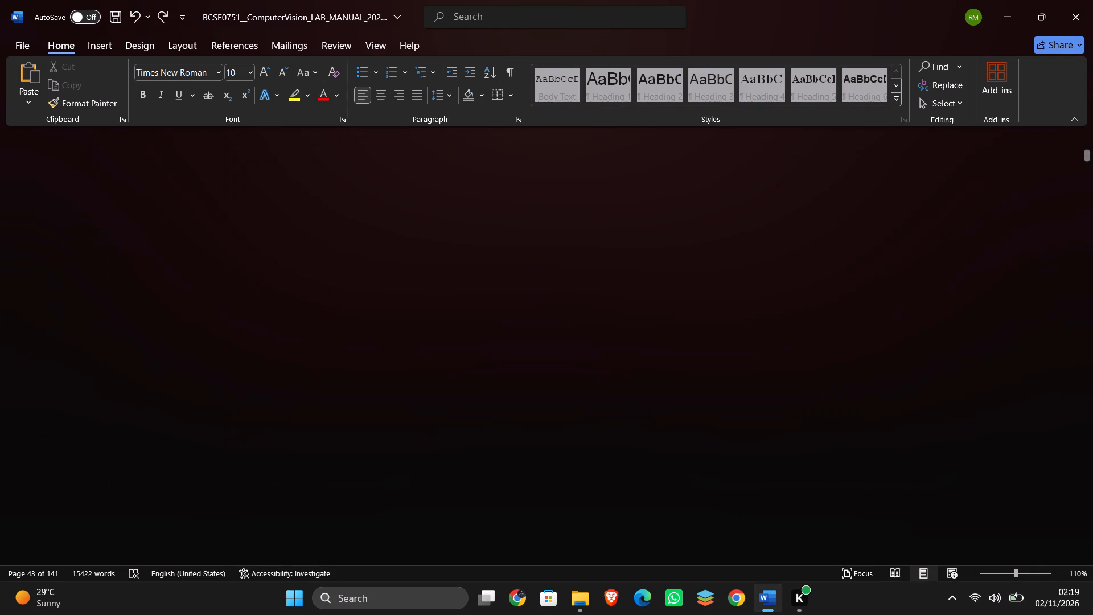
Check the headers and footers from the data preprocessing page back through the flower predictions and fine-tuning training logs.
{"action": "scroll", "coordinate": [728, 437], "scroll_direction": "down", "scroll_amount": 18}
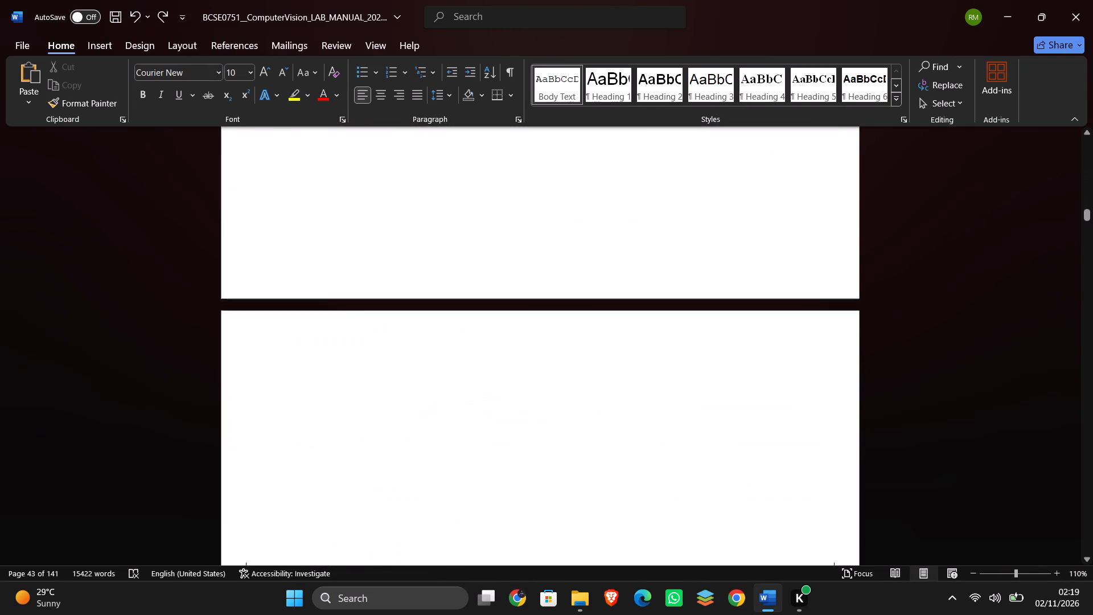
{"action": "scroll", "coordinate": [728, 437], "scroll_direction": "down", "scroll_amount": 8}
{"action": "scroll", "coordinate": [728, 437], "scroll_direction": "up", "scroll_amount": 1}
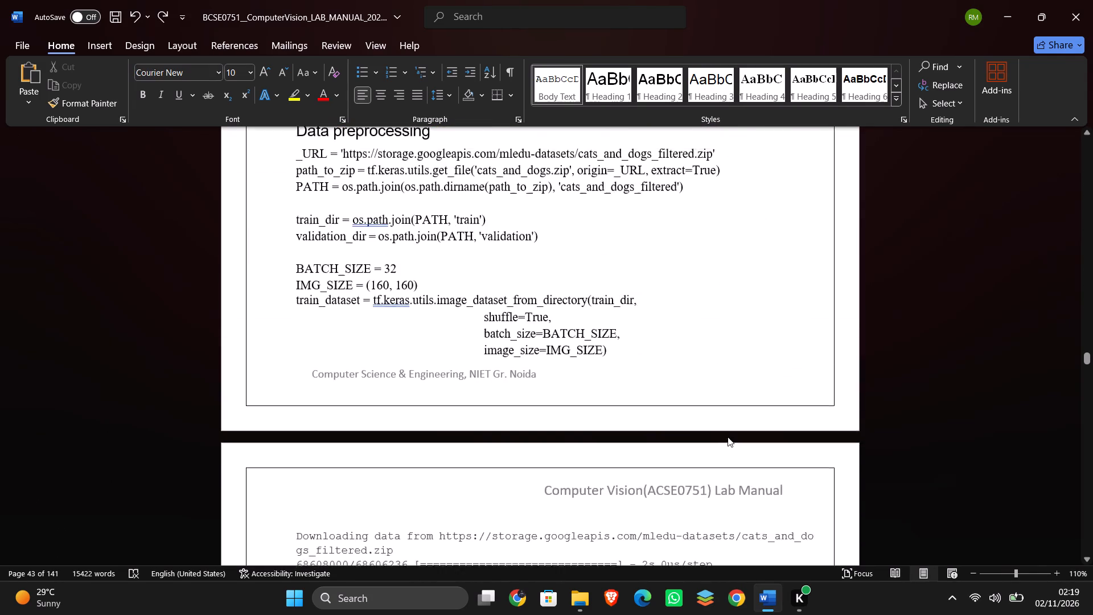
{"action": "scroll", "coordinate": [728, 437], "scroll_direction": "up", "scroll_amount": 6}
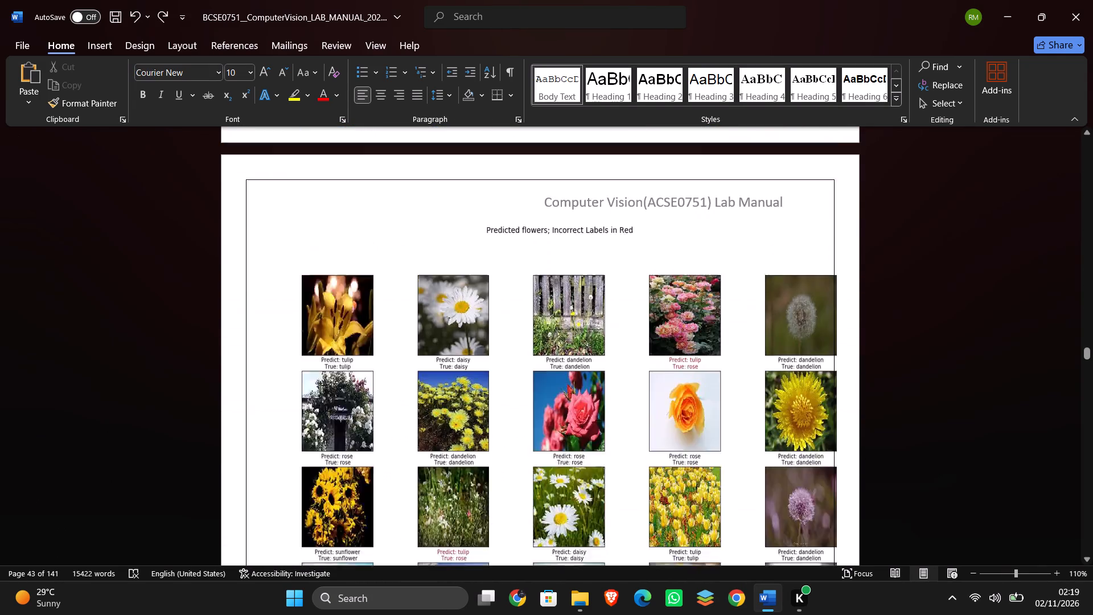
{"action": "scroll", "coordinate": [728, 437], "scroll_direction": "up", "scroll_amount": 10}
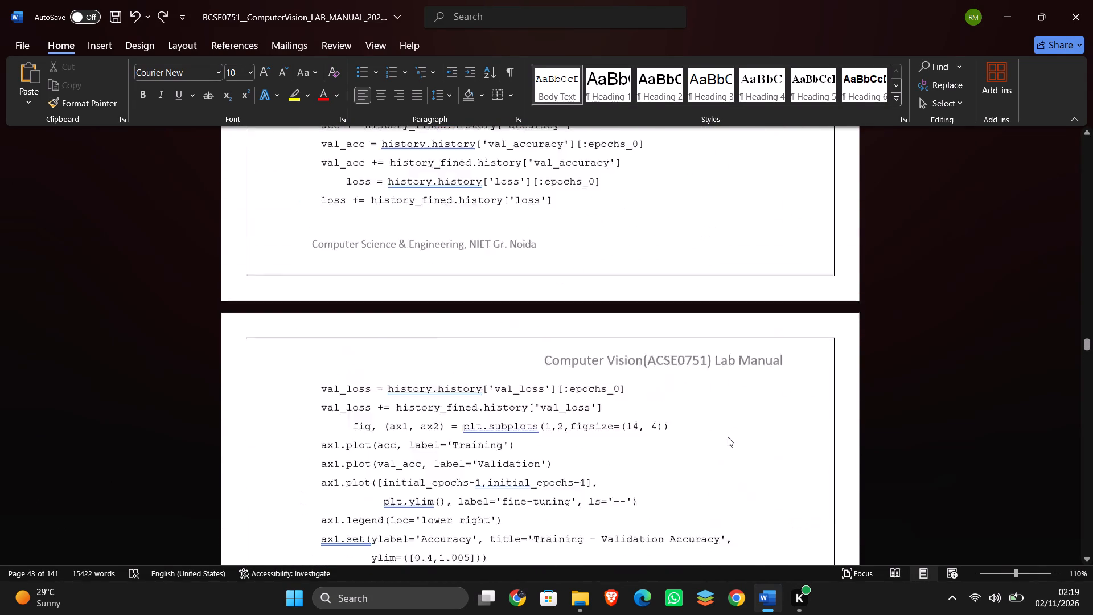
{"action": "scroll", "coordinate": [728, 437], "scroll_direction": "up", "scroll_amount": 10}
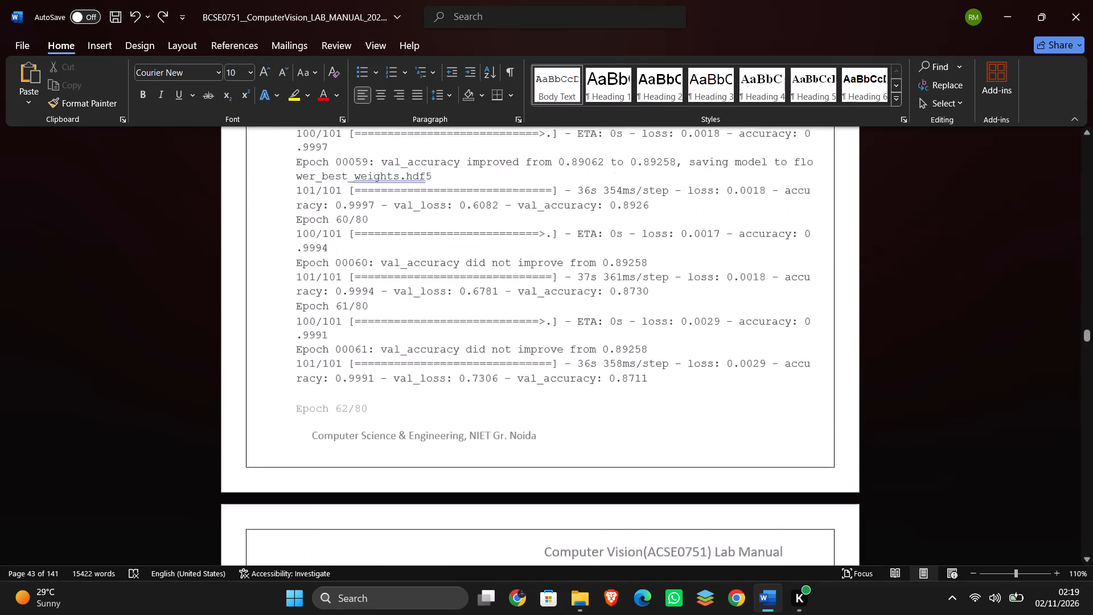
Check Program 6's pages from the best-weights section back to its opening heading for header, footer and spacing consistency.
{"action": "scroll", "coordinate": [728, 437], "scroll_direction": "up", "scroll_amount": 10}
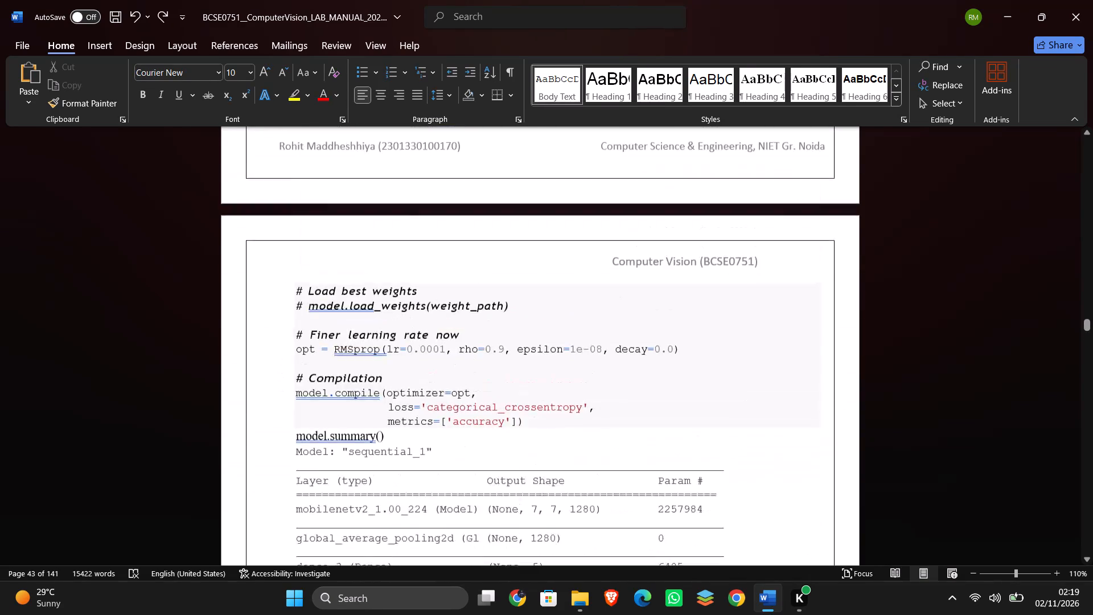
{"action": "scroll", "coordinate": [728, 437], "scroll_direction": "up", "scroll_amount": 10}
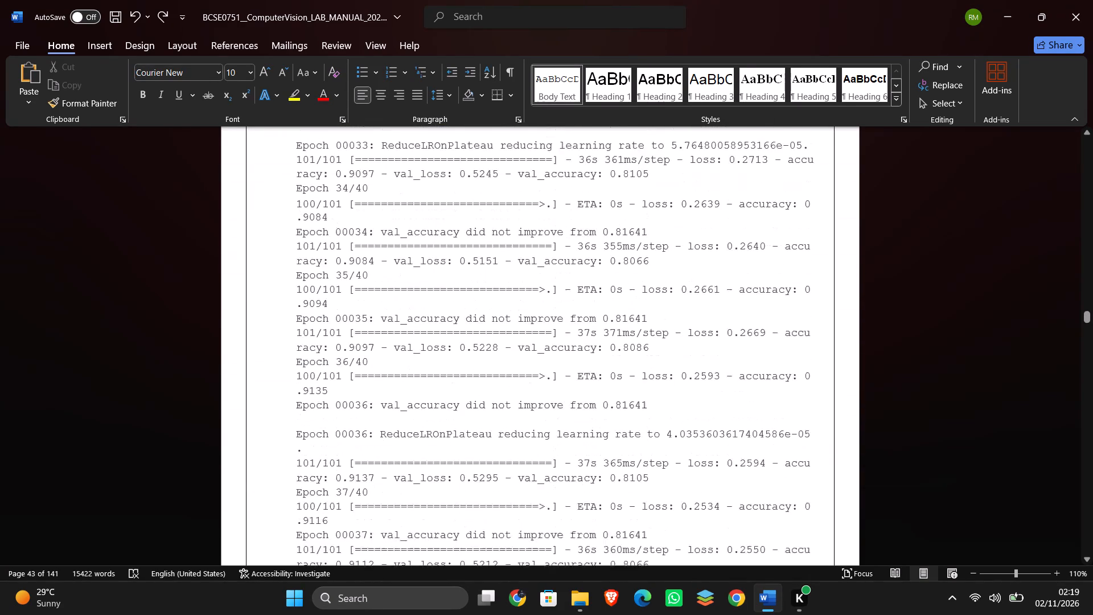
{"action": "scroll", "coordinate": [728, 437], "scroll_direction": "up", "scroll_amount": 10}
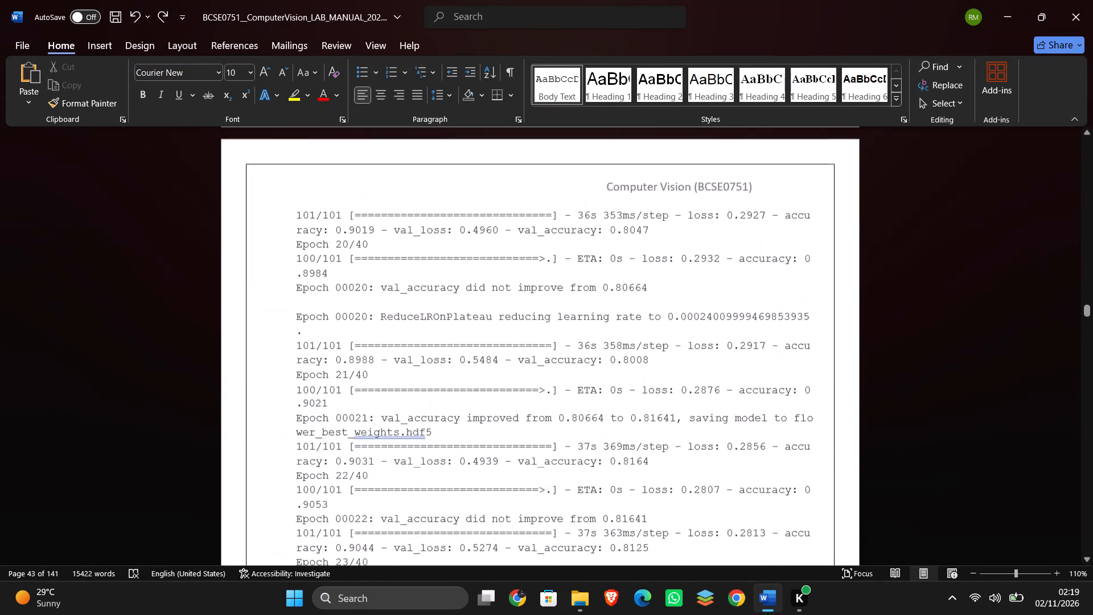
{"action": "scroll", "coordinate": [728, 437], "scroll_direction": "up", "scroll_amount": 9}
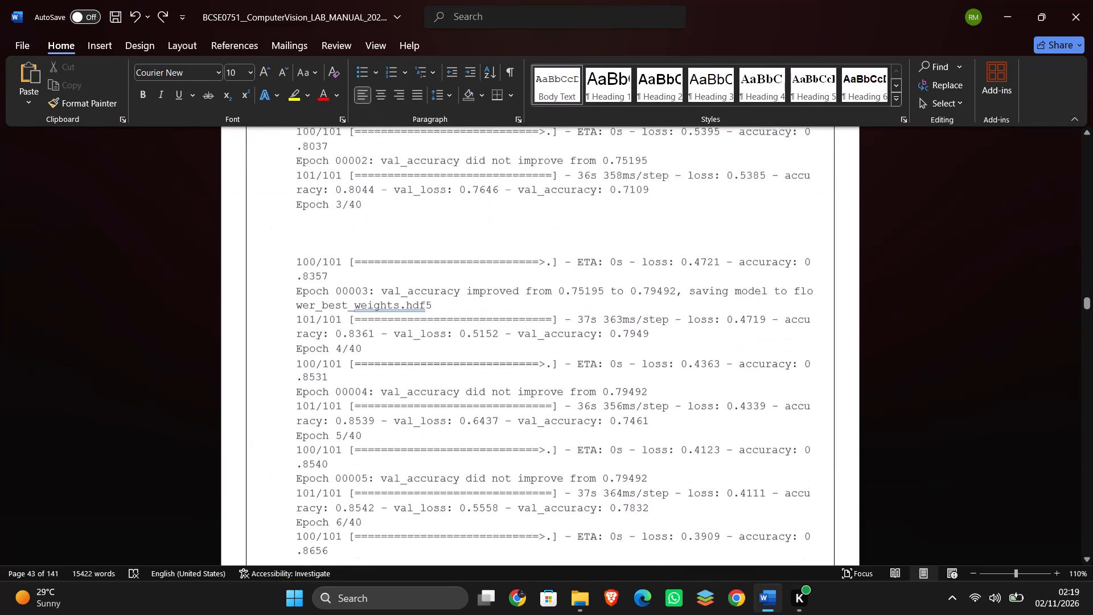
{"action": "scroll", "coordinate": [728, 437], "scroll_direction": "up", "scroll_amount": 9}
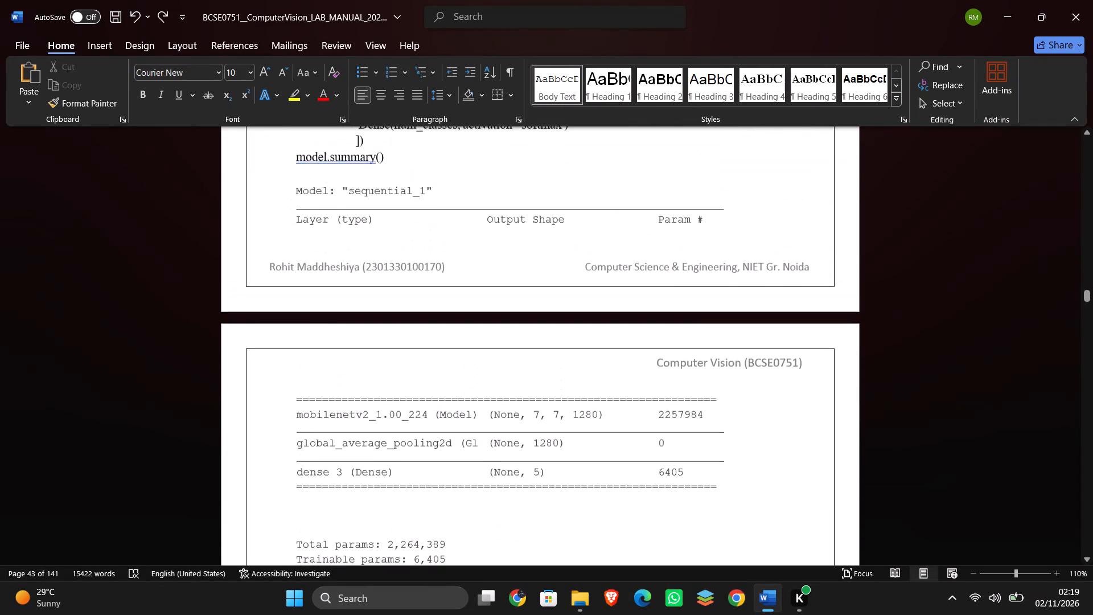
{"action": "scroll", "coordinate": [728, 437], "scroll_direction": "up", "scroll_amount": 9}
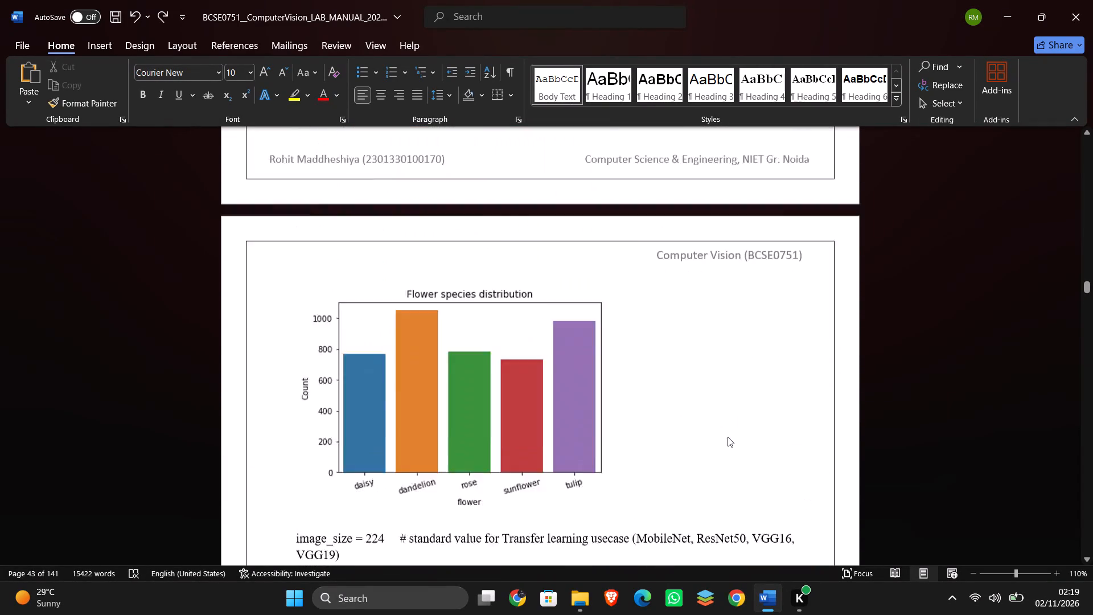
{"action": "scroll", "coordinate": [728, 437], "scroll_direction": "up", "scroll_amount": 9}
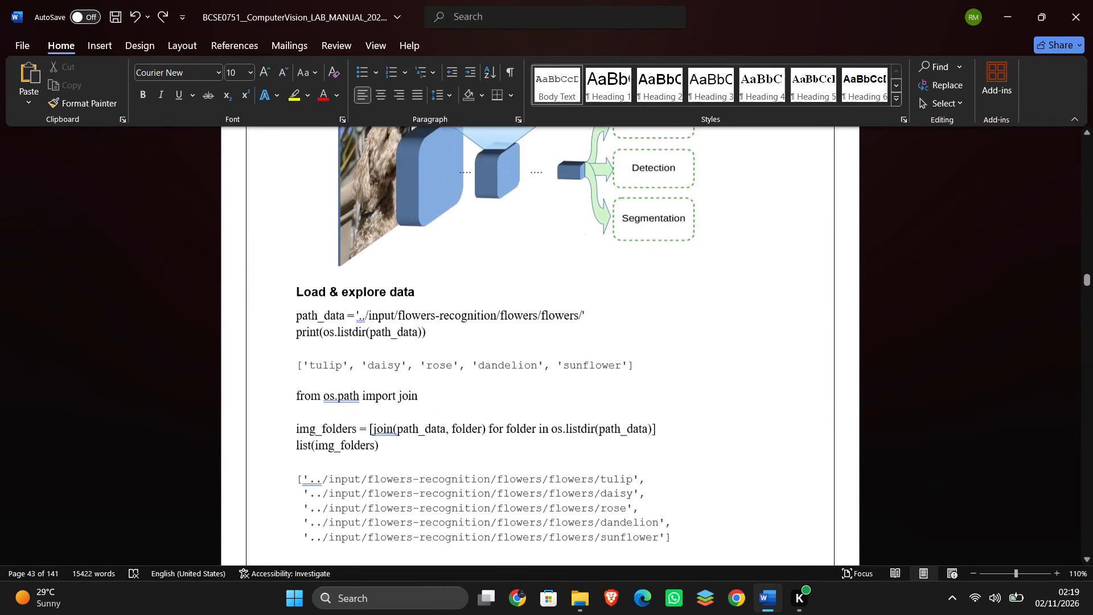
{"action": "scroll", "coordinate": [728, 437], "scroll_direction": "up", "scroll_amount": 6}
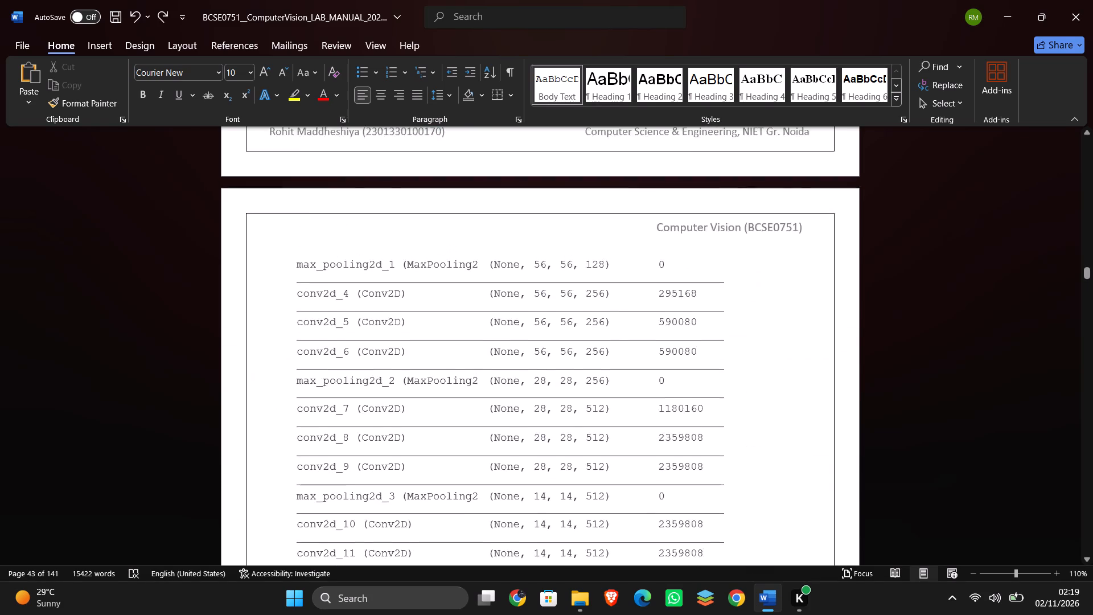
{"action": "scroll", "coordinate": [728, 437], "scroll_direction": "up", "scroll_amount": 6}
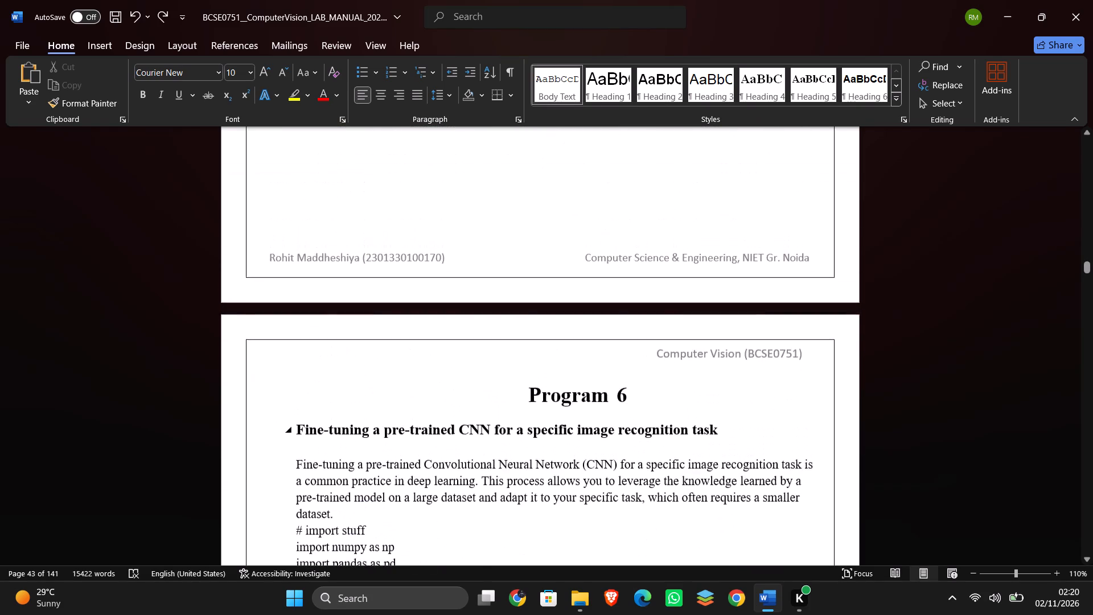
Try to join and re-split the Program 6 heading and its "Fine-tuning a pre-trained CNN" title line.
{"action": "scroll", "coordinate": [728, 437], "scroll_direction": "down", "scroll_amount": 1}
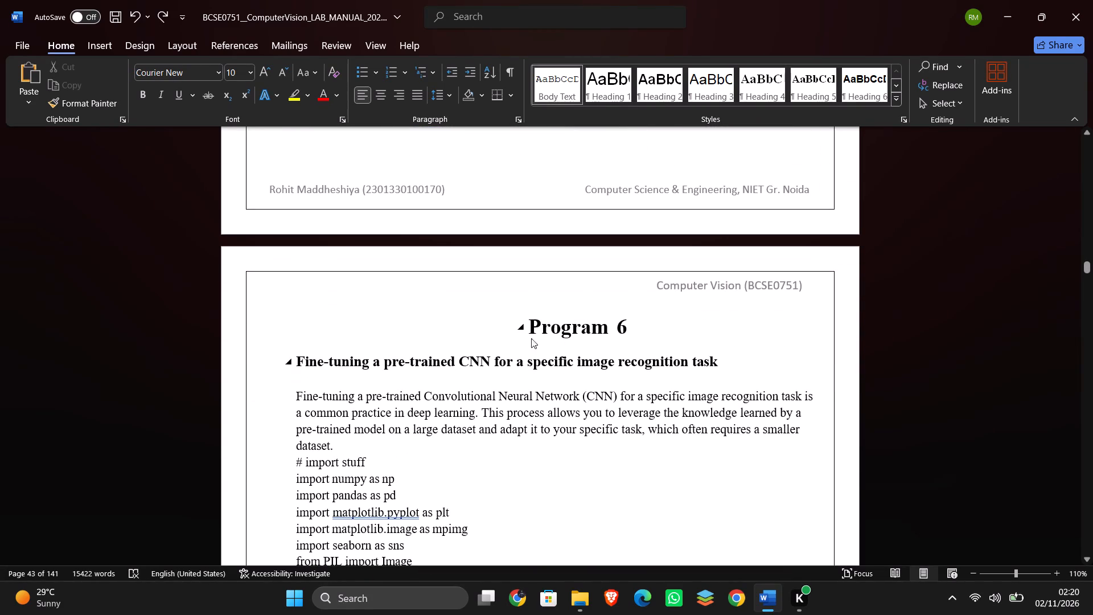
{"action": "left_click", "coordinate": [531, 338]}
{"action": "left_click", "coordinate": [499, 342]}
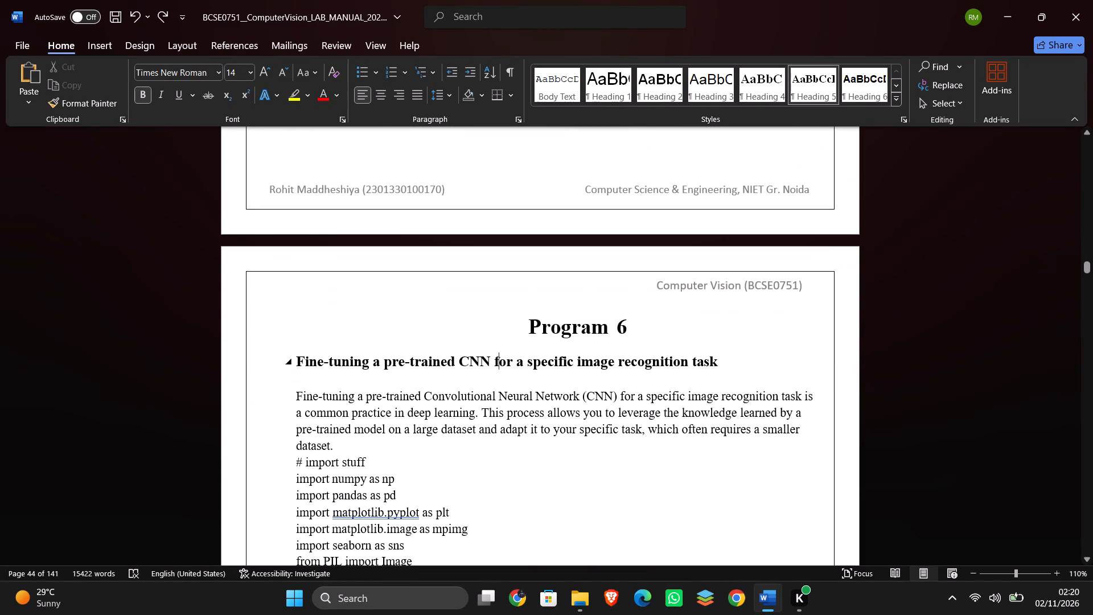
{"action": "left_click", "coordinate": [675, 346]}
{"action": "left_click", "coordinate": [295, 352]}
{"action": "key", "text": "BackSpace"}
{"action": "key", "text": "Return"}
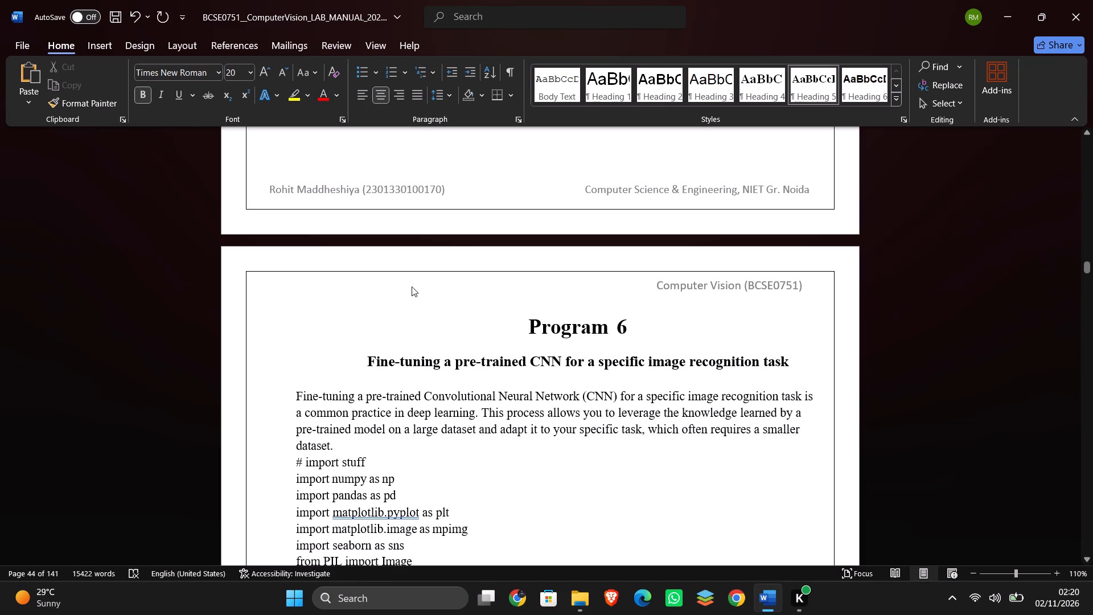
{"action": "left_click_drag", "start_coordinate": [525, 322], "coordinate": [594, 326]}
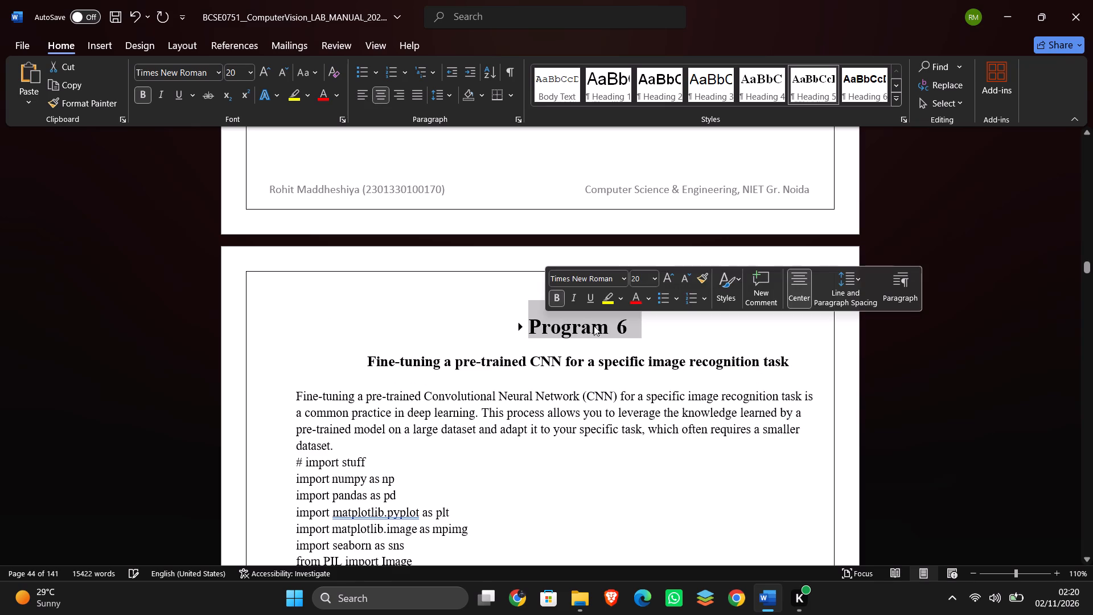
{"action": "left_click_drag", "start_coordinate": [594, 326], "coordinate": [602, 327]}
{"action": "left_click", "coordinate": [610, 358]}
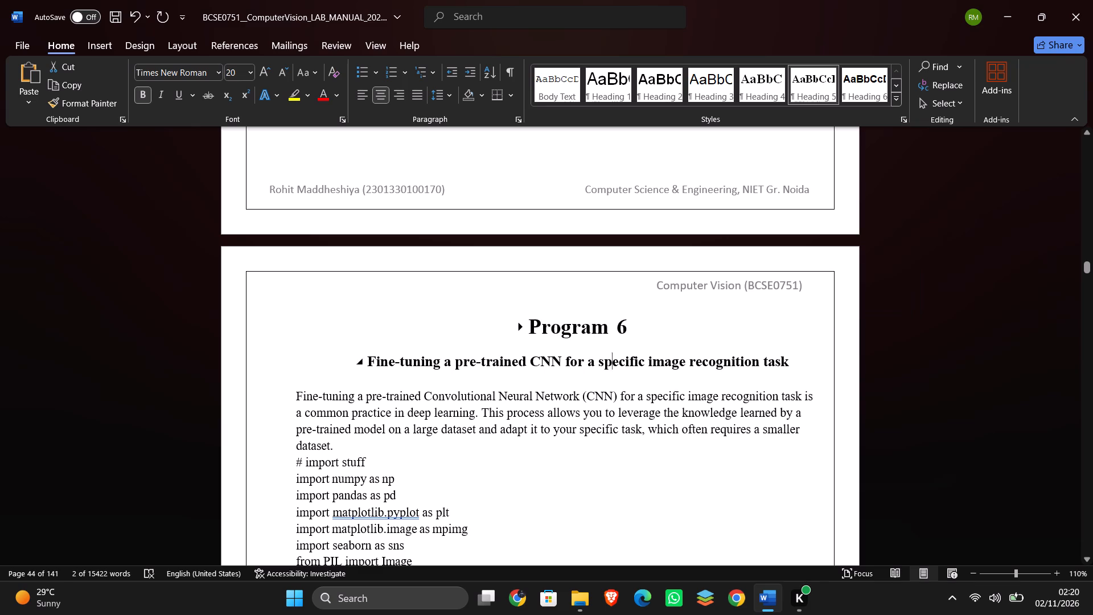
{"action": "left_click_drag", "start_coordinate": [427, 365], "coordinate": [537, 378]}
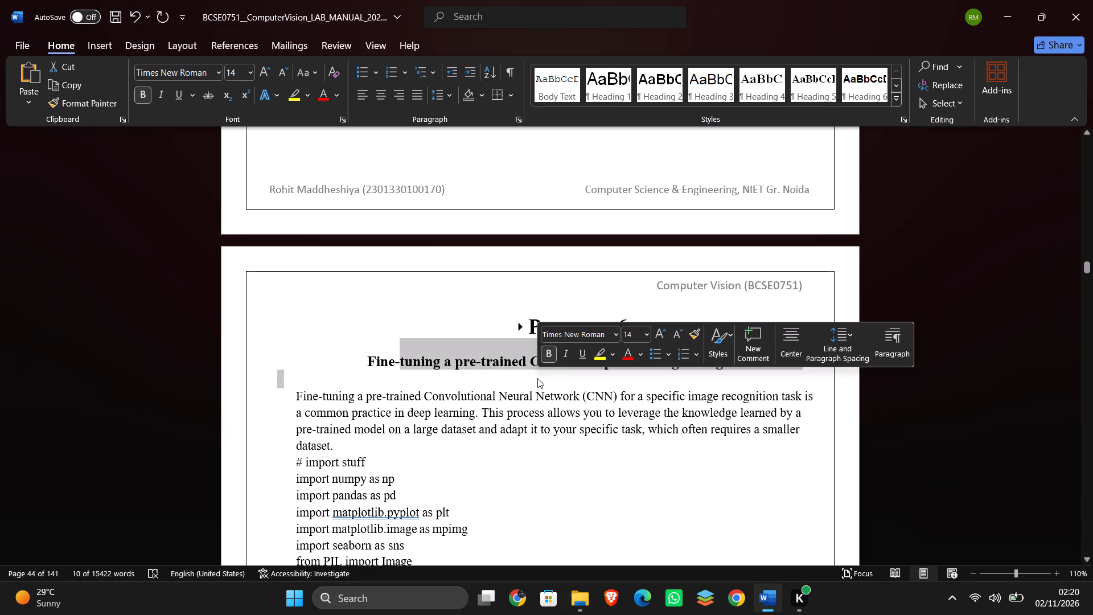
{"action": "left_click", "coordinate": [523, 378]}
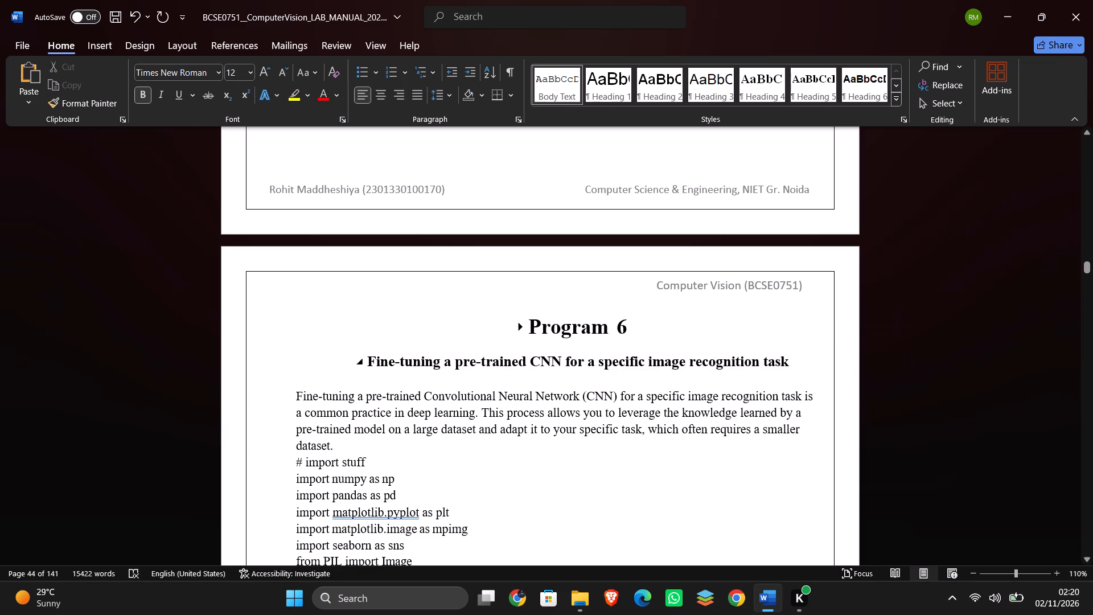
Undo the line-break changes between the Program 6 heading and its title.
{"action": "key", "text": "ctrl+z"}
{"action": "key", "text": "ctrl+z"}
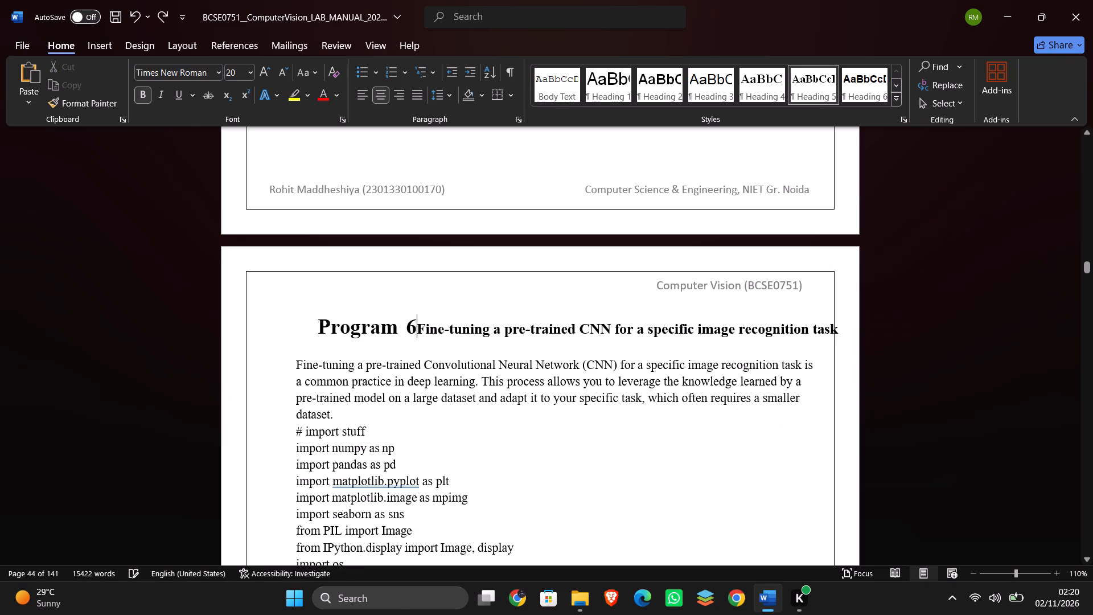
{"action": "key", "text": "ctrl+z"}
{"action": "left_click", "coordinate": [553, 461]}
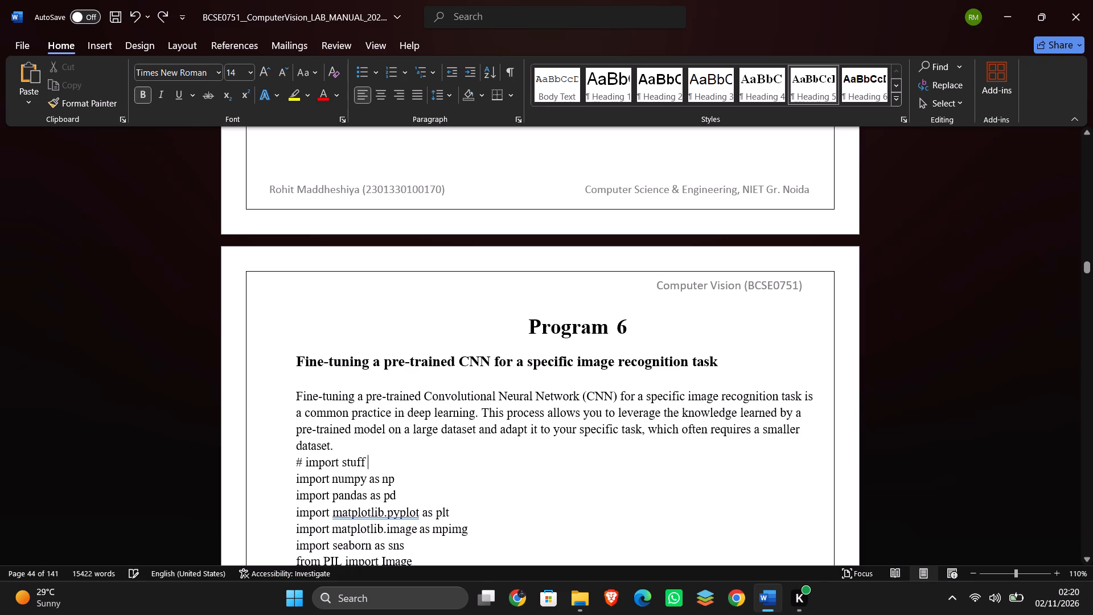
Check the layout of Program 6's VGG16 code and model summary pages.
{"action": "scroll", "coordinate": [553, 461], "scroll_direction": "down", "scroll_amount": 3}
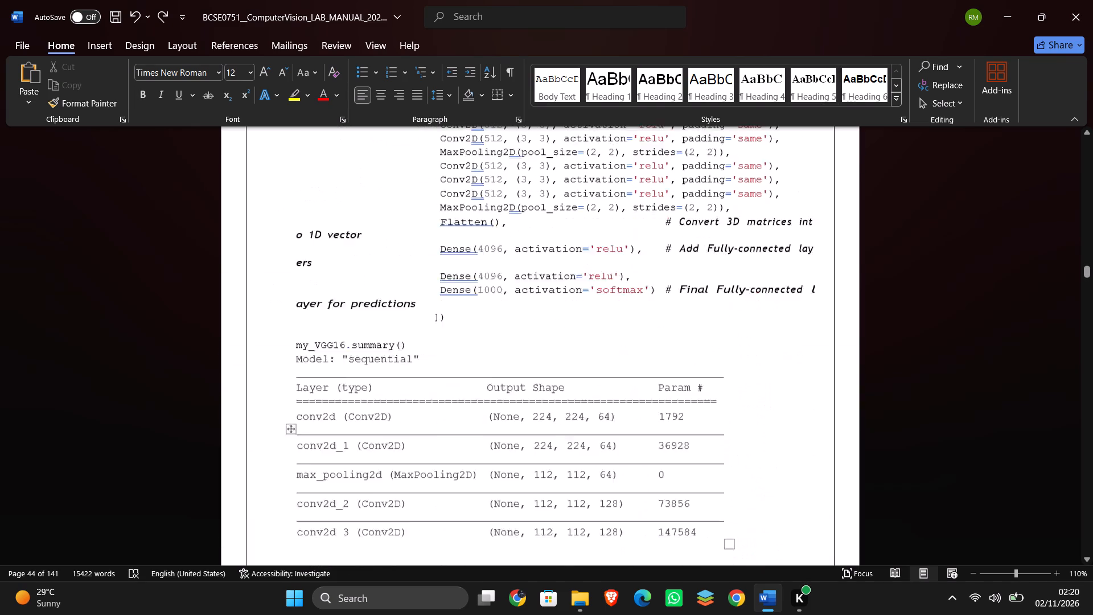
{"action": "scroll", "coordinate": [553, 461], "scroll_direction": "down", "scroll_amount": 4}
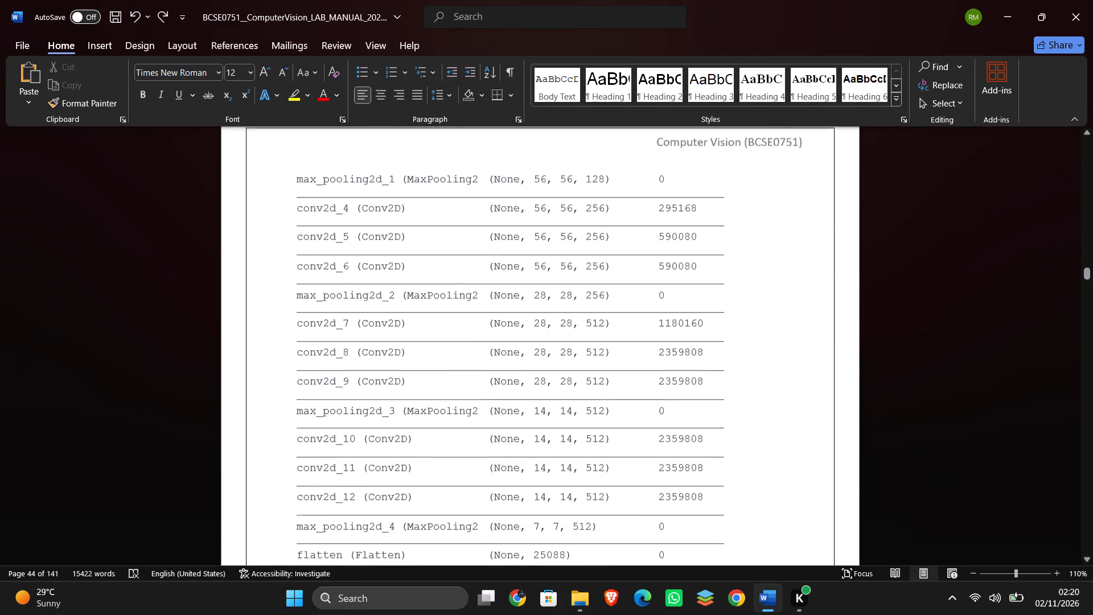